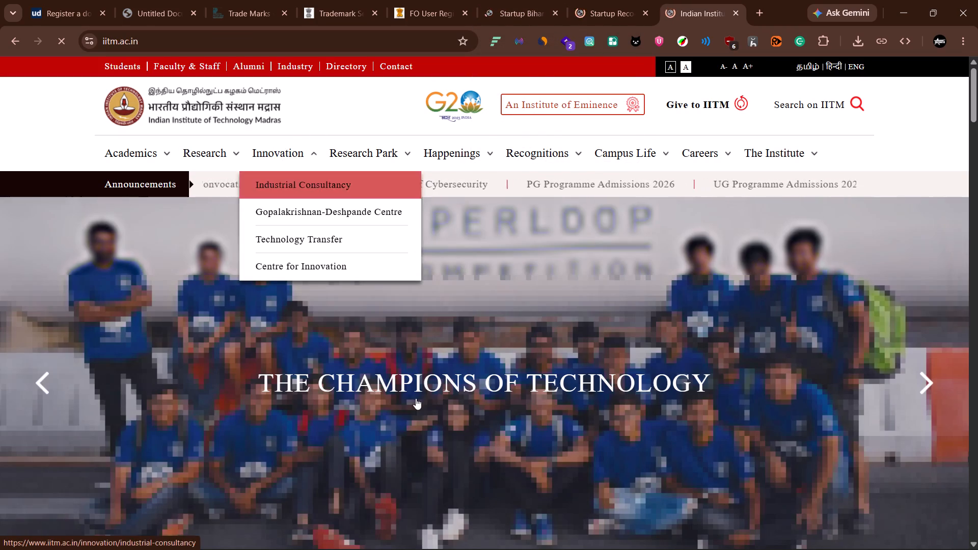
Search the IIT Madras website for START UP.
scroll(415, 400, "down", 2)
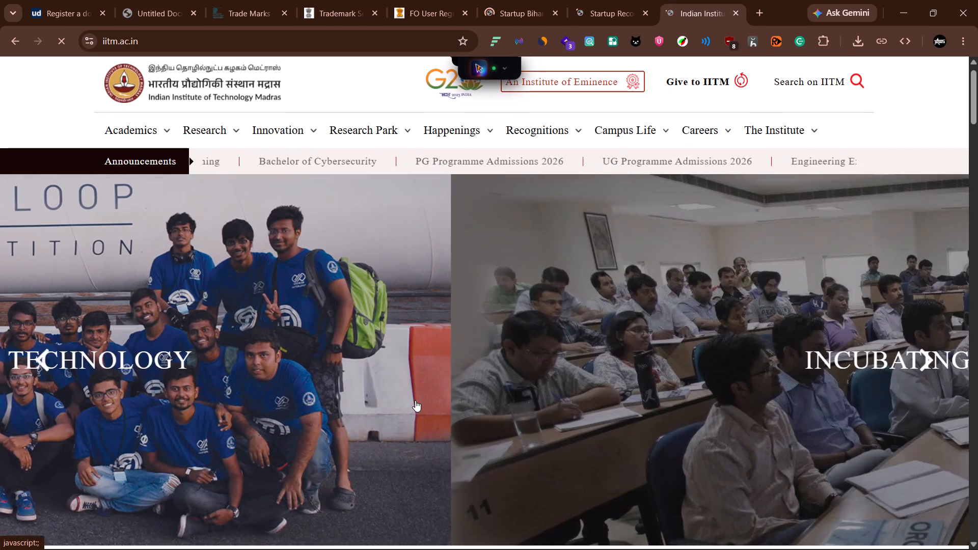
scroll(415, 400, "down", 1)
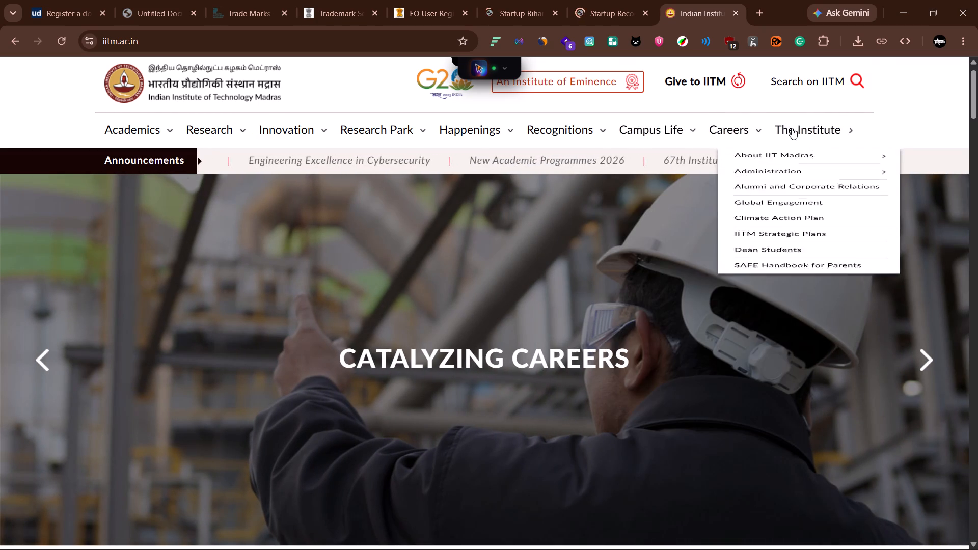
left_click(852, 76)
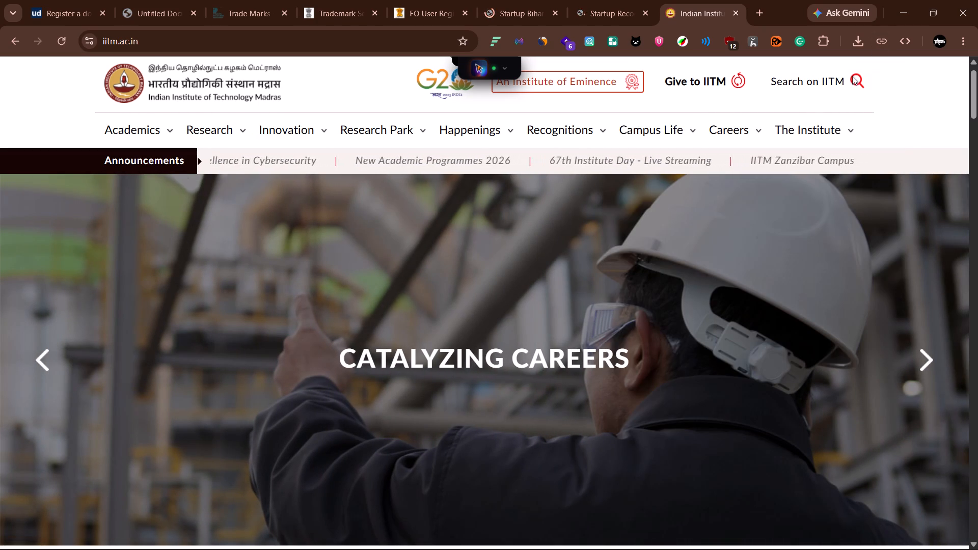
left_click(587, 166)
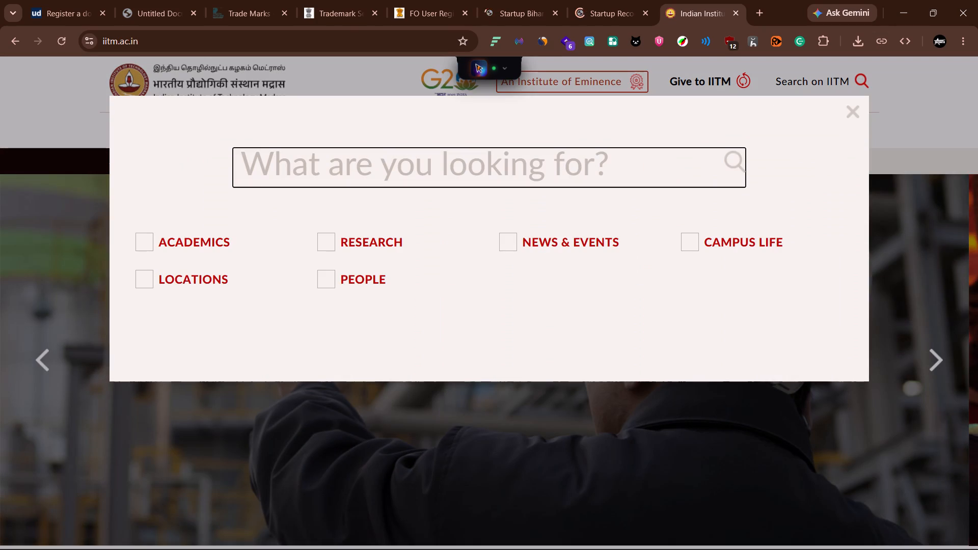
left_click(496, 166)
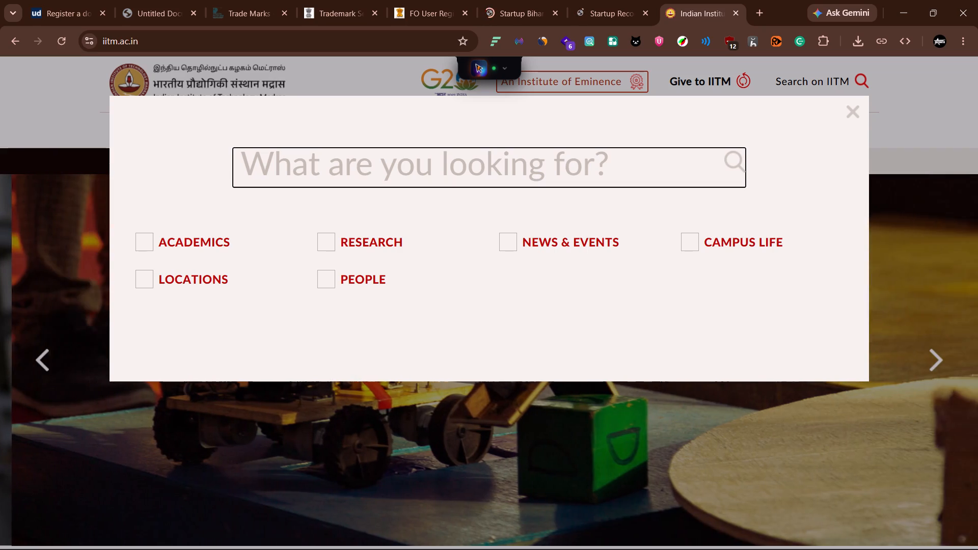
left_click(481, 164)
key("s")
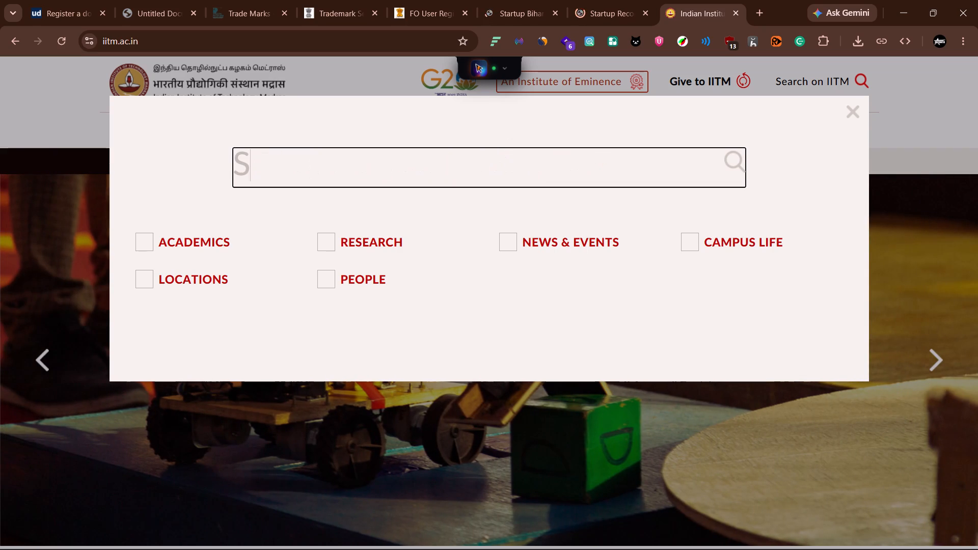
key("y")
key("BackSpace")
type("TART")
key("space")
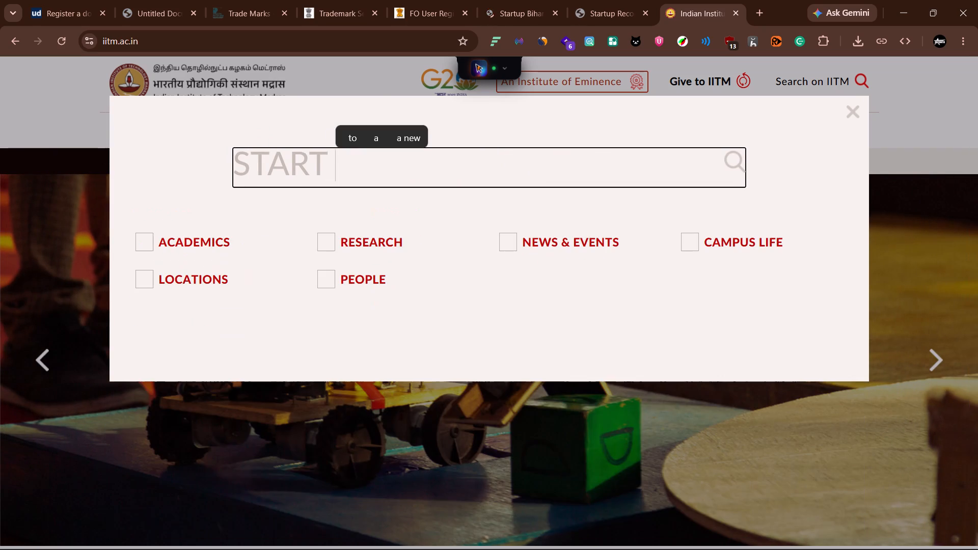
type("UP")
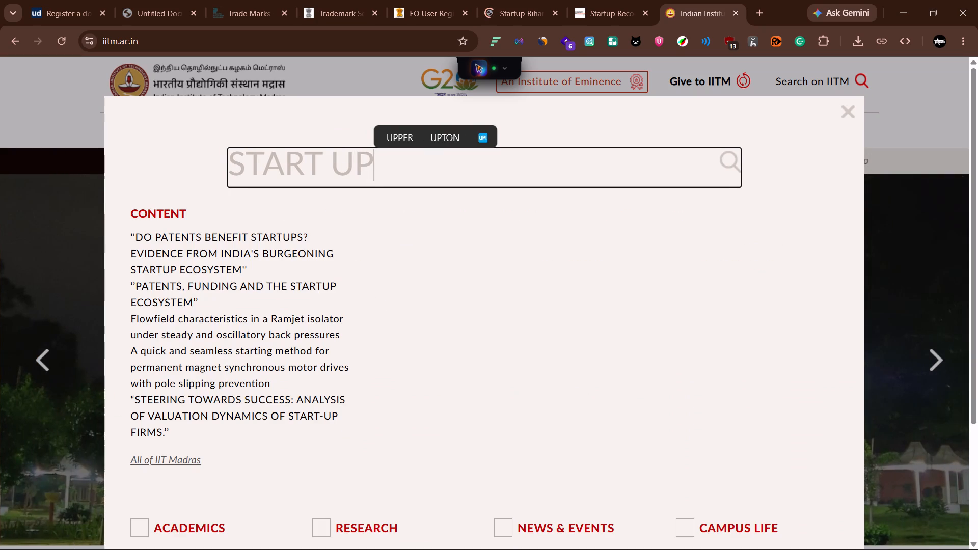
key("Return")
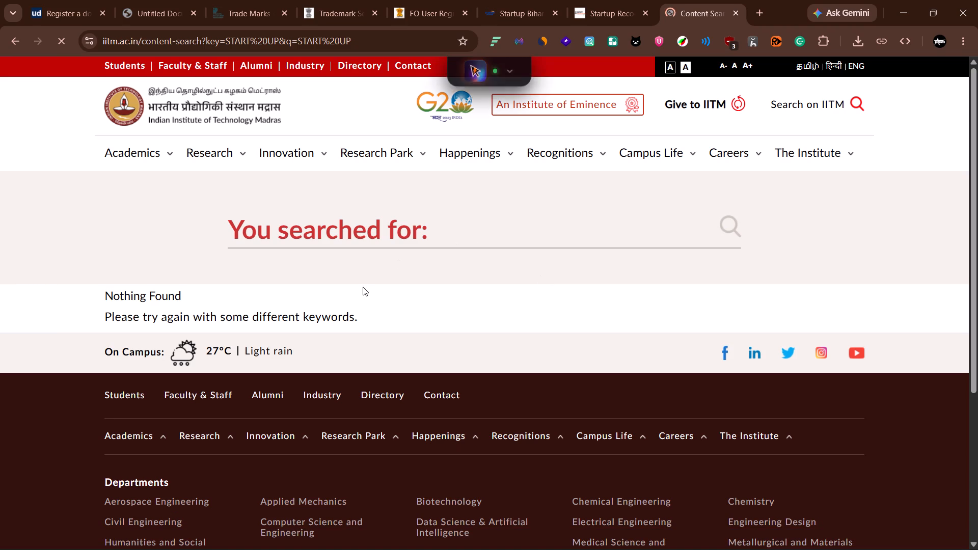
Open the Non-campus BS programmes page from the Study @ IITM academics section.
left_click(135, 148)
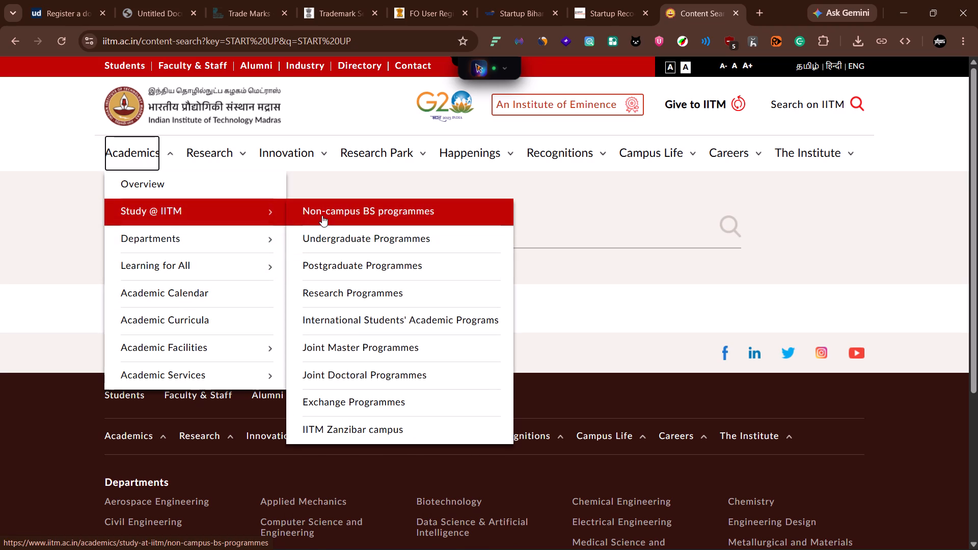
left_click(322, 215)
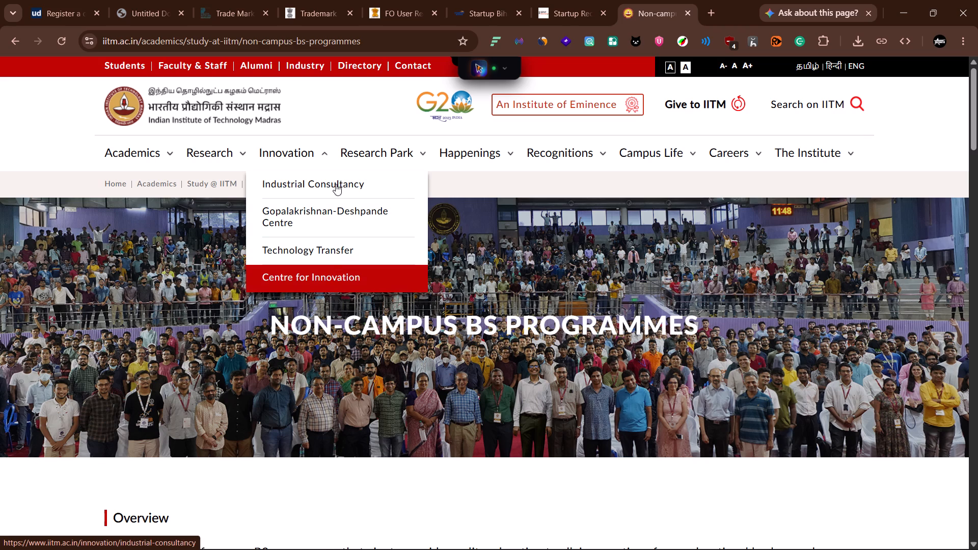
Open the Centre for Innovation page and read through its technology and innovation content, including the Inter IIT Tech Meet section.
left_click(342, 279)
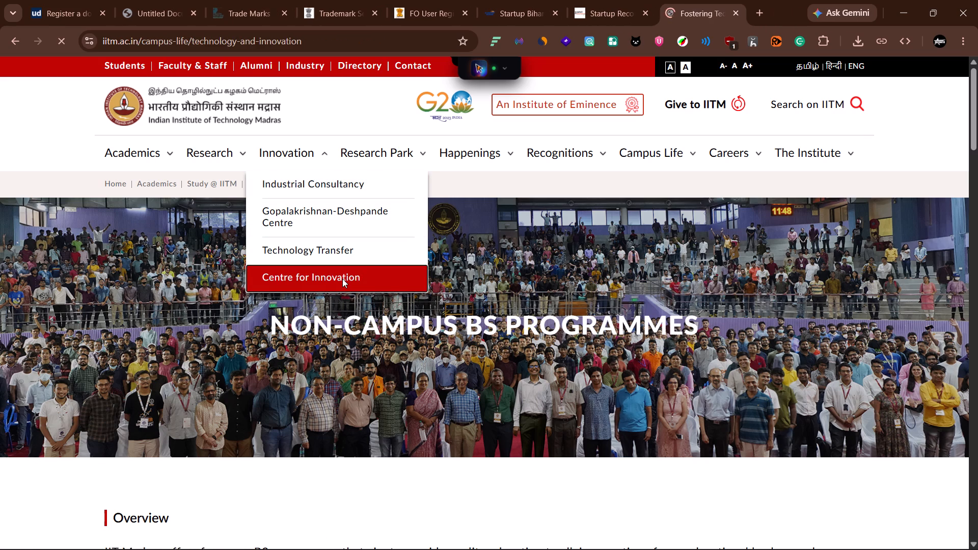
scroll(480, 409, "down", 6)
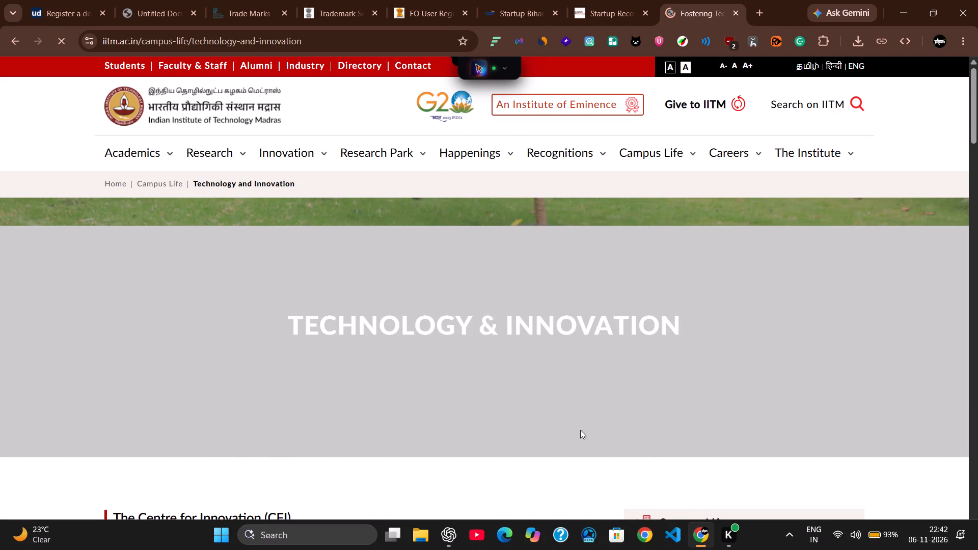
scroll(572, 431, "down", 10)
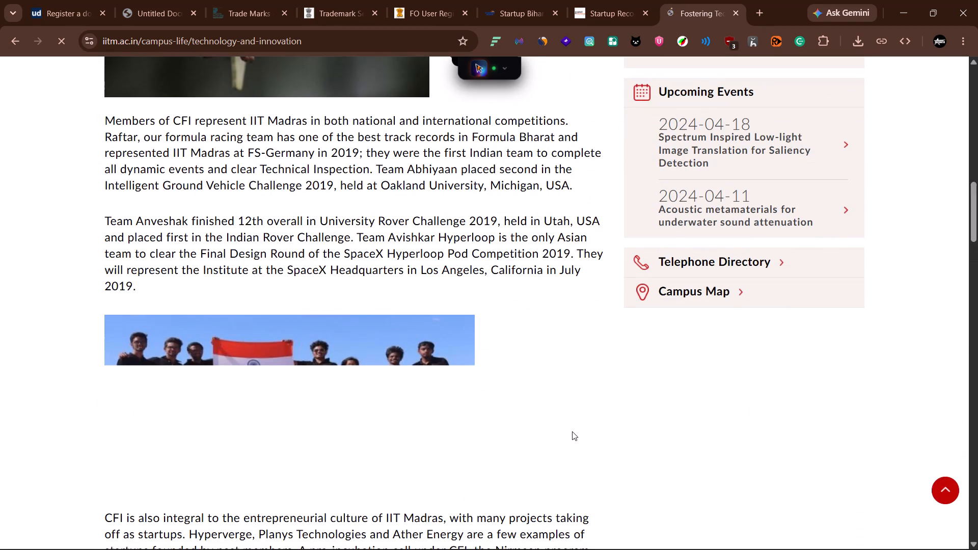
scroll(572, 431, "down", 9)
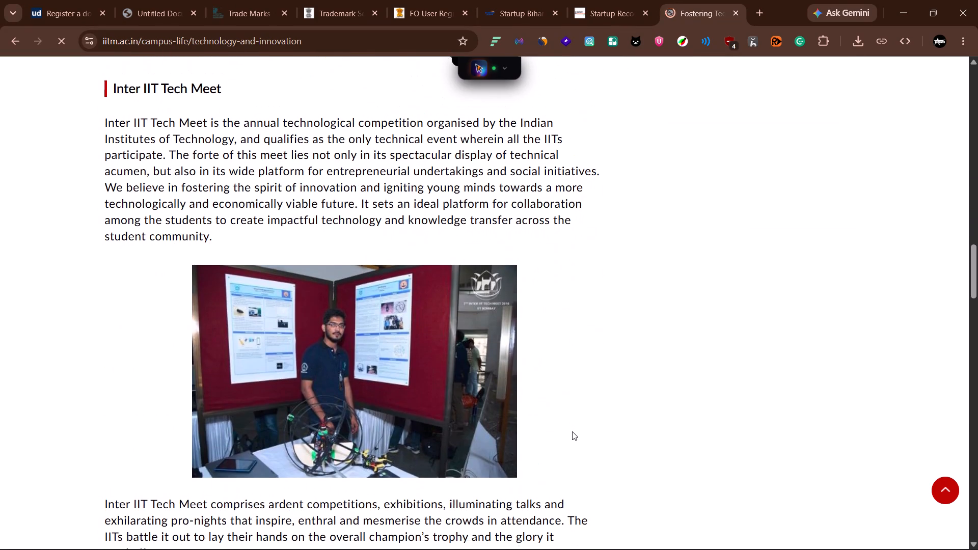
scroll(572, 431, "down", 6)
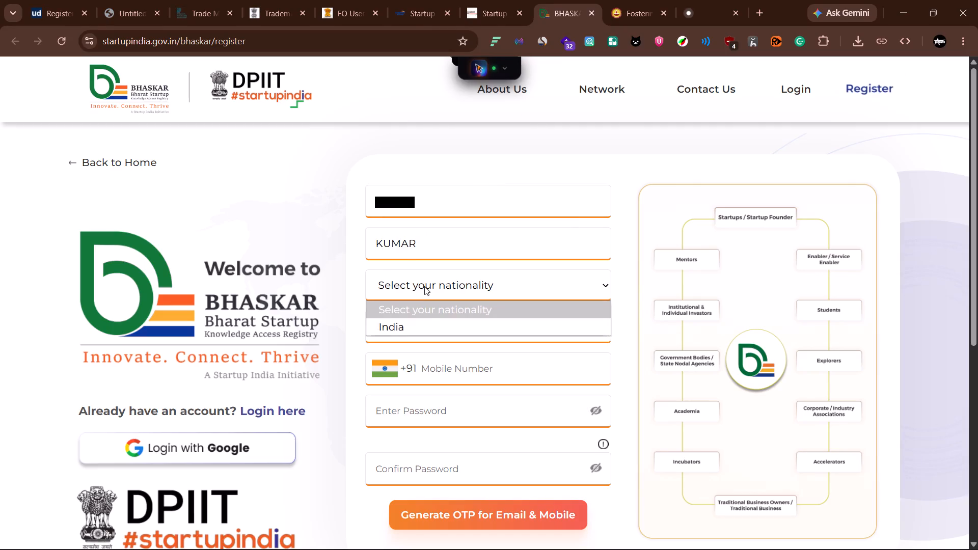
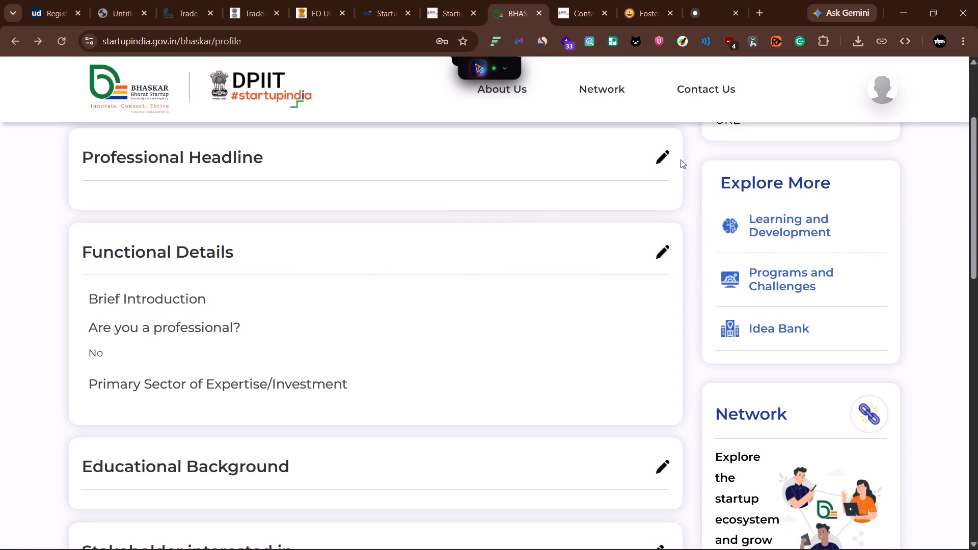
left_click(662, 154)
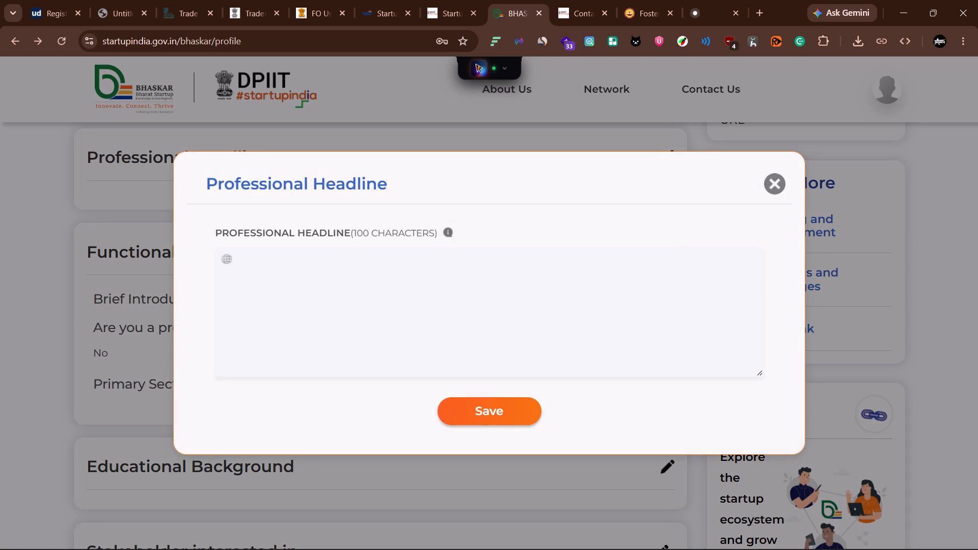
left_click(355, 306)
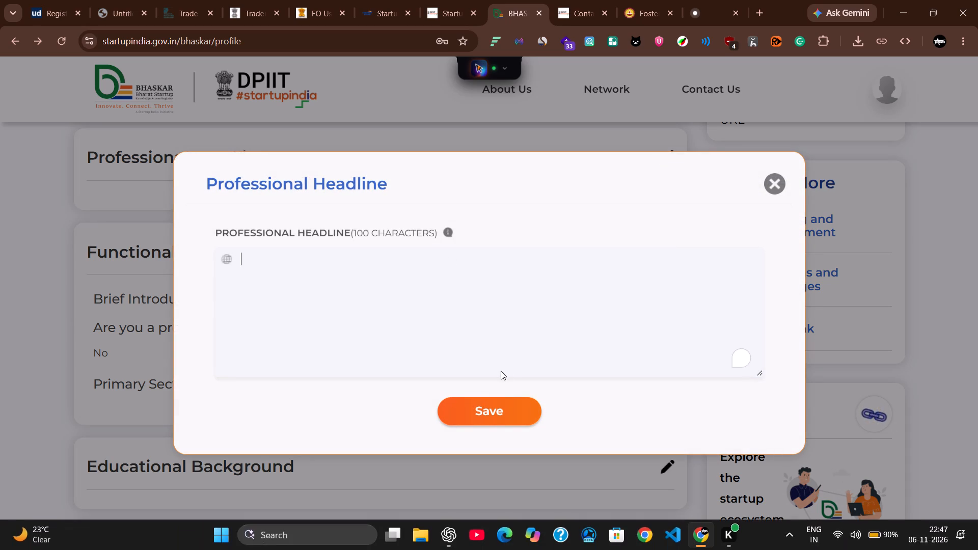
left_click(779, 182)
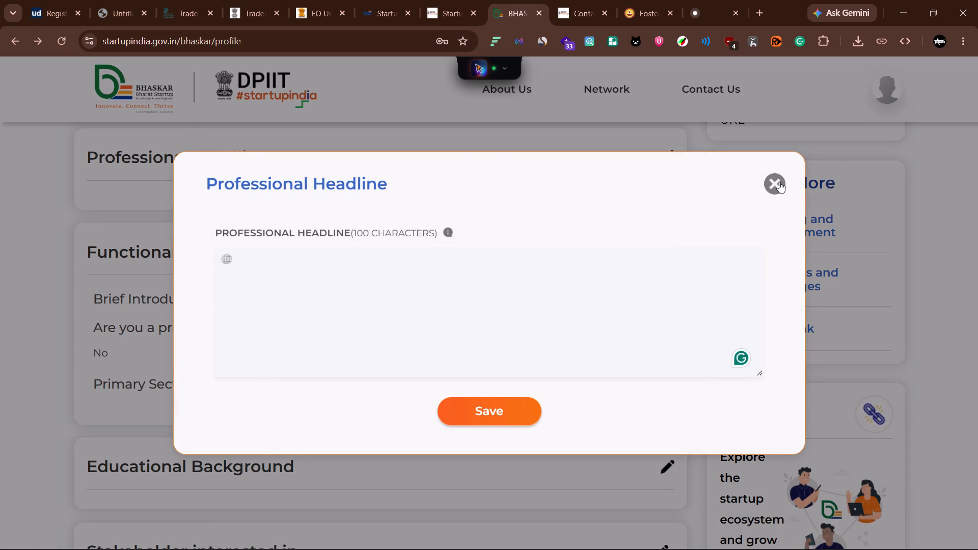
Edit the profile's Functional Details and choose Engineering and Capital Goods as the primary sector of expertise/investment.
left_click(663, 248)
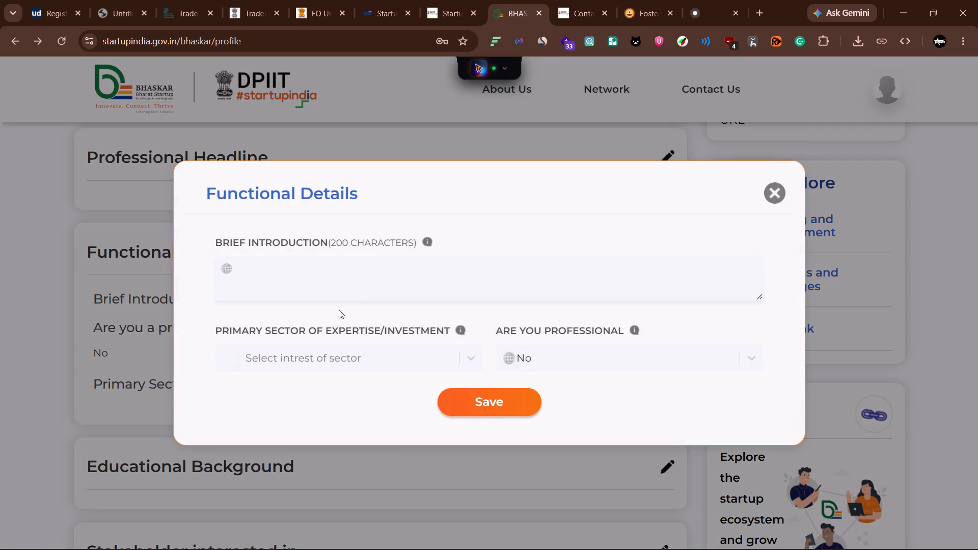
left_click(315, 284)
scroll(315, 284, "down", 2)
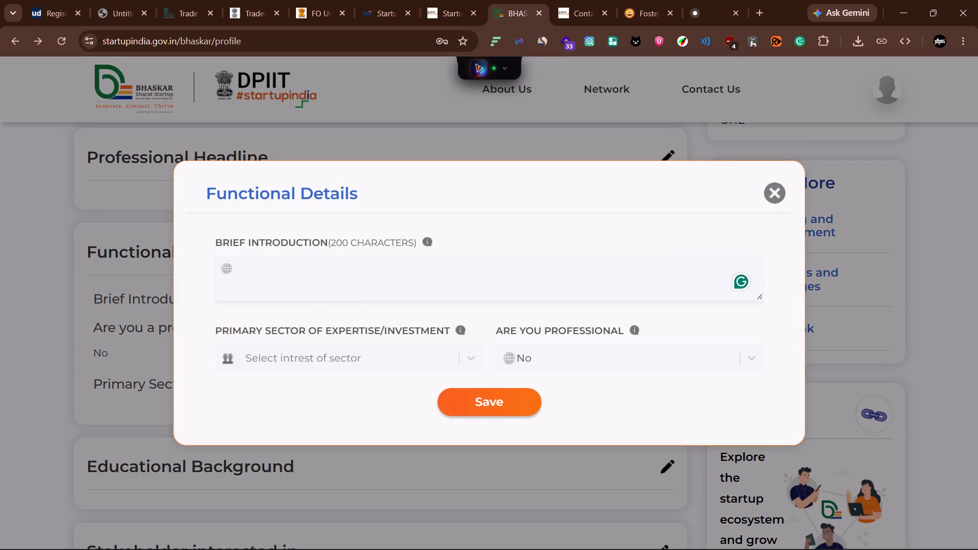
scroll(315, 284, "down", 1)
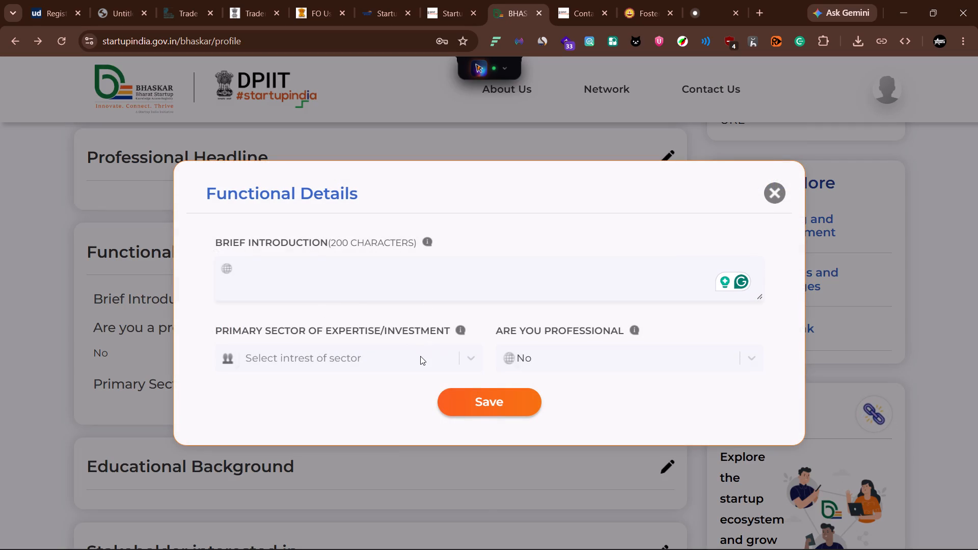
left_click(420, 356)
scroll(340, 462, "down", 7)
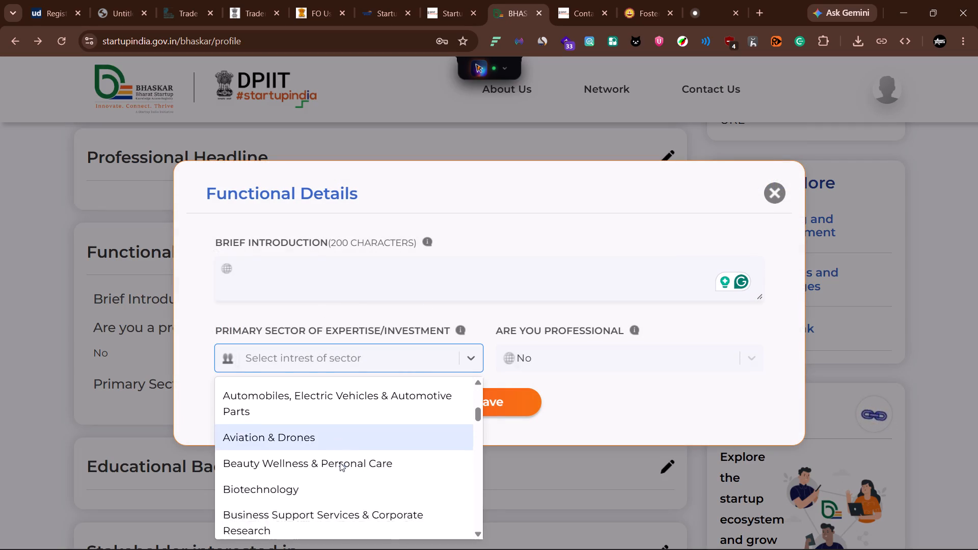
scroll(340, 462, "down", 7)
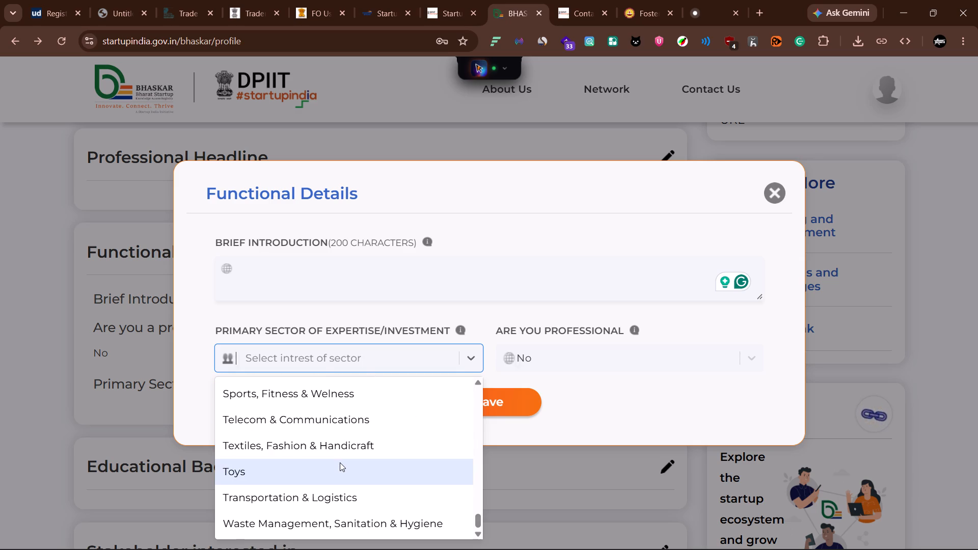
scroll(340, 462, "down", 1)
scroll(340, 462, "up", 1)
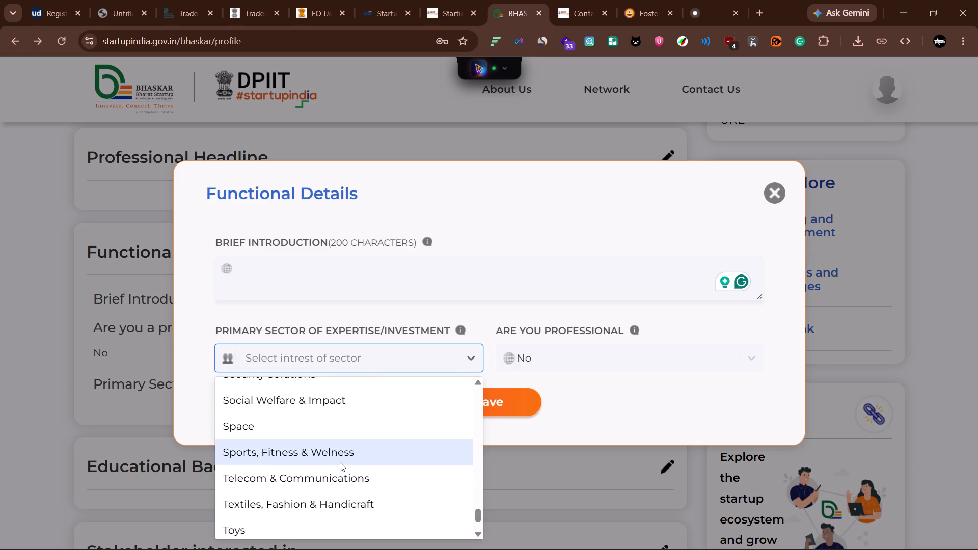
scroll(340, 462, "right", 1)
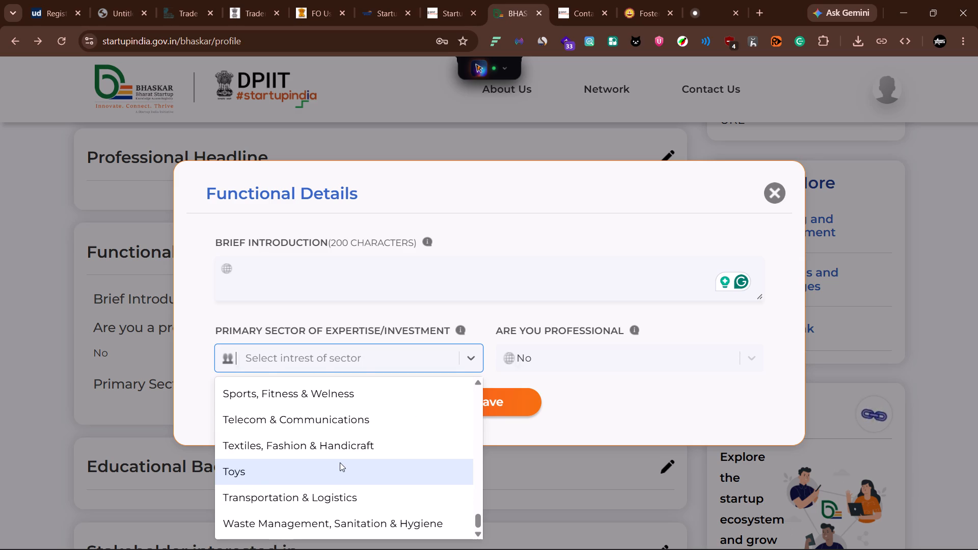
scroll(340, 462, "up", 5)
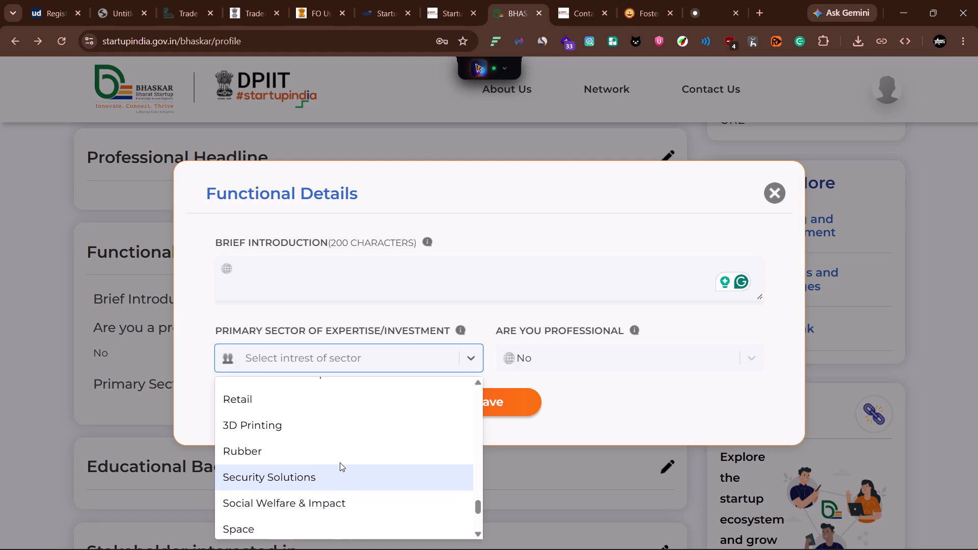
scroll(340, 462, "up", 7)
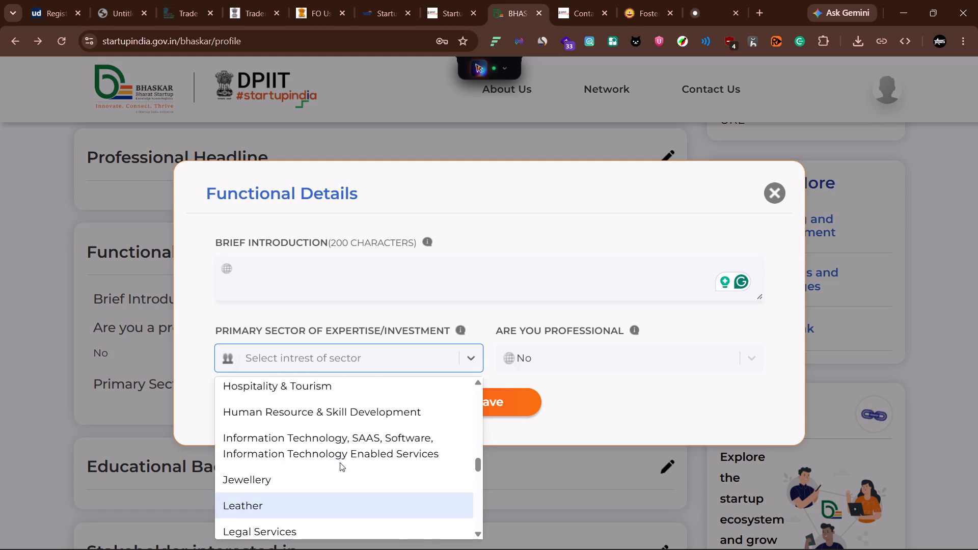
scroll(340, 462, "up", 4)
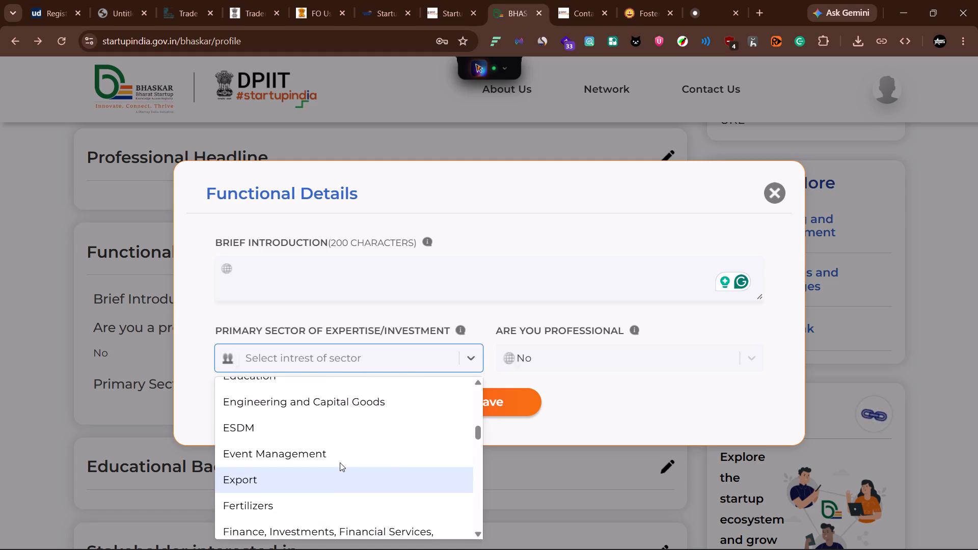
scroll(340, 462, "up", 1)
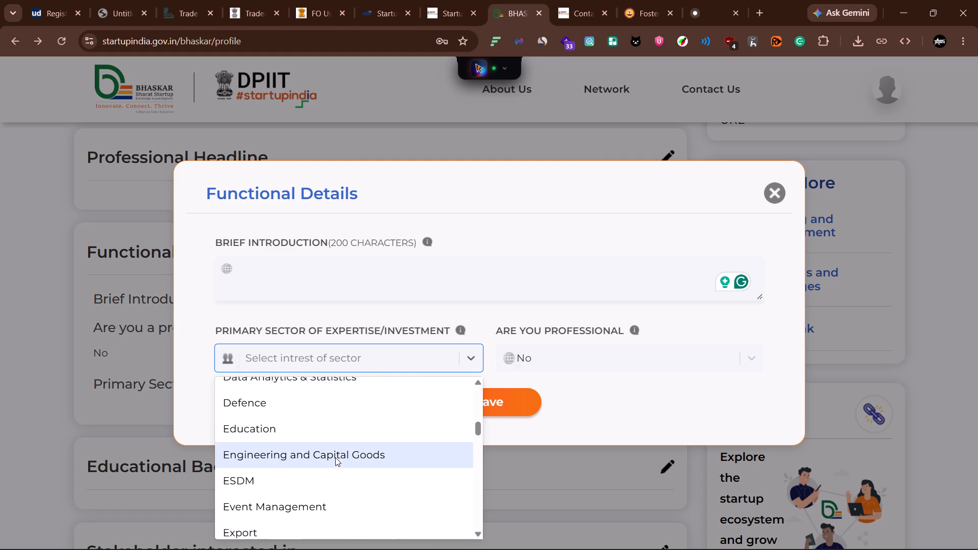
scroll(336, 446, "up", 1)
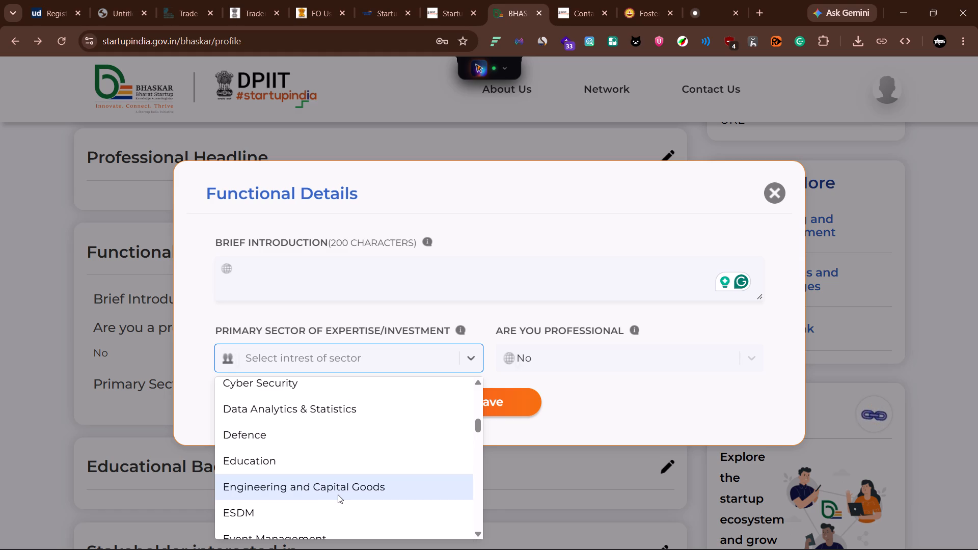
left_click(338, 494)
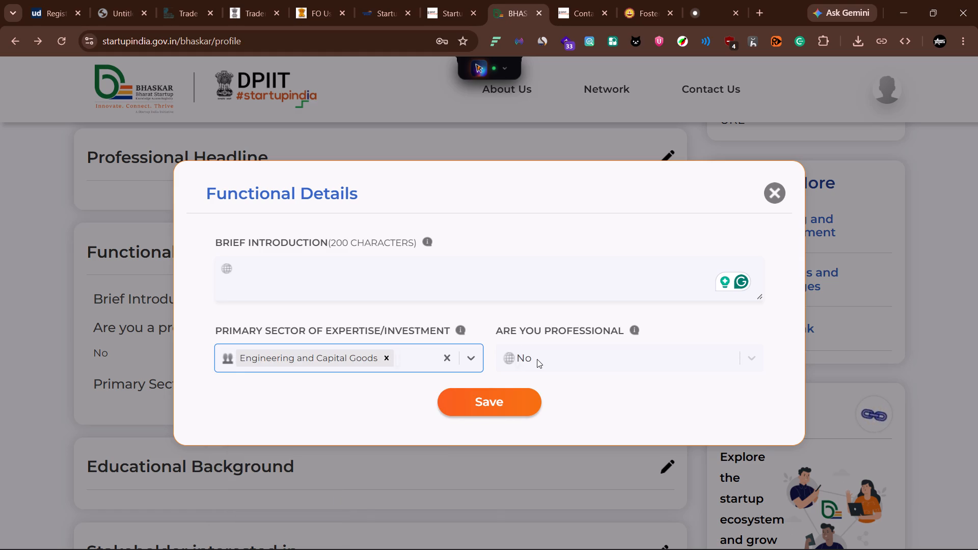
Set the professional status to Yes with 1 total year of experience.
left_click(537, 359)
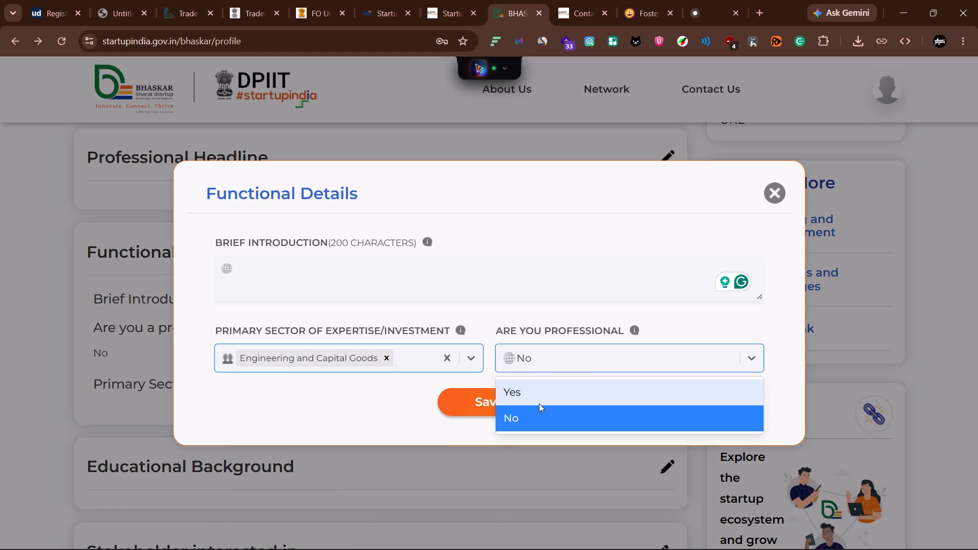
left_click(531, 391)
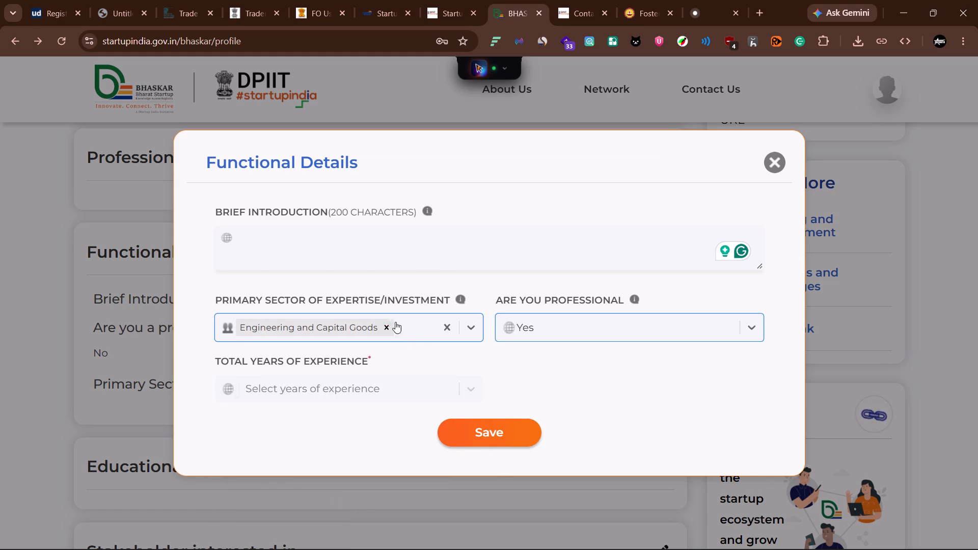
left_click(371, 392)
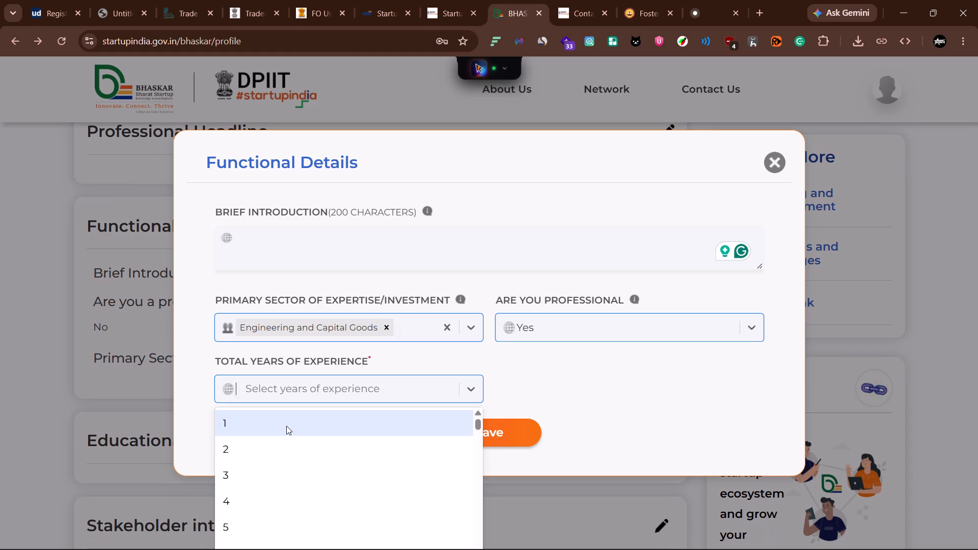
left_click(286, 426)
Add Information Technology, SAAS, Software, Information Technology Enabled Services as another primary sector of expertise/investment.
left_click(413, 332)
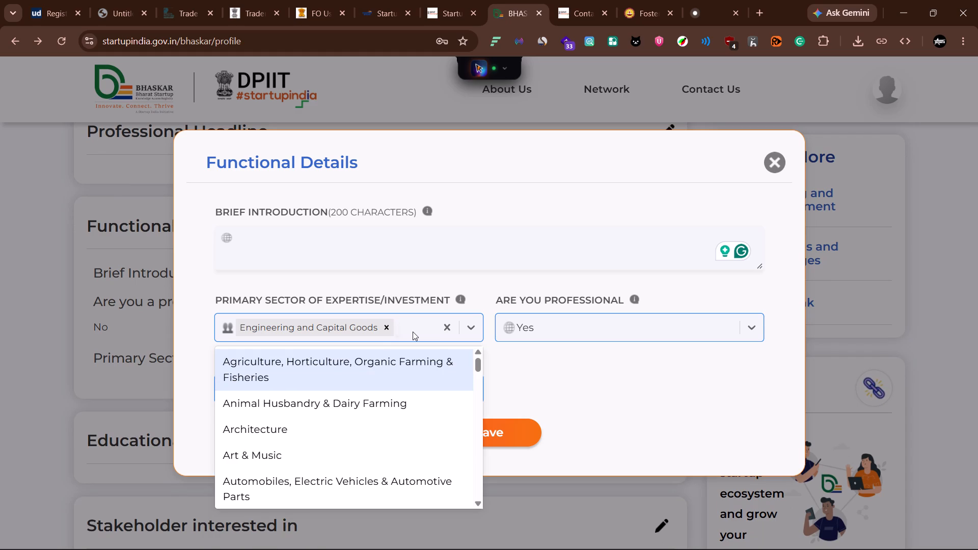
scroll(355, 434, "down", 4)
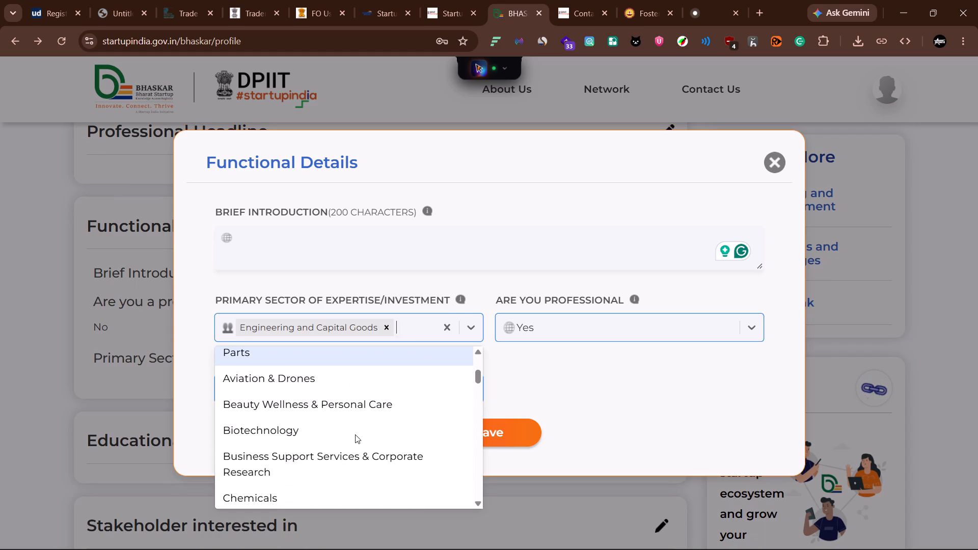
scroll(355, 434, "down", 2)
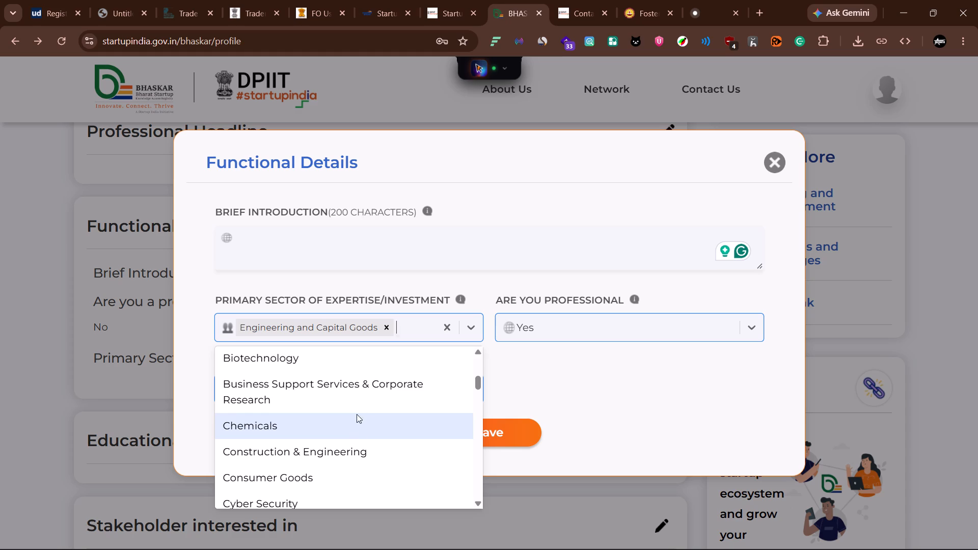
scroll(361, 400, "down", 2)
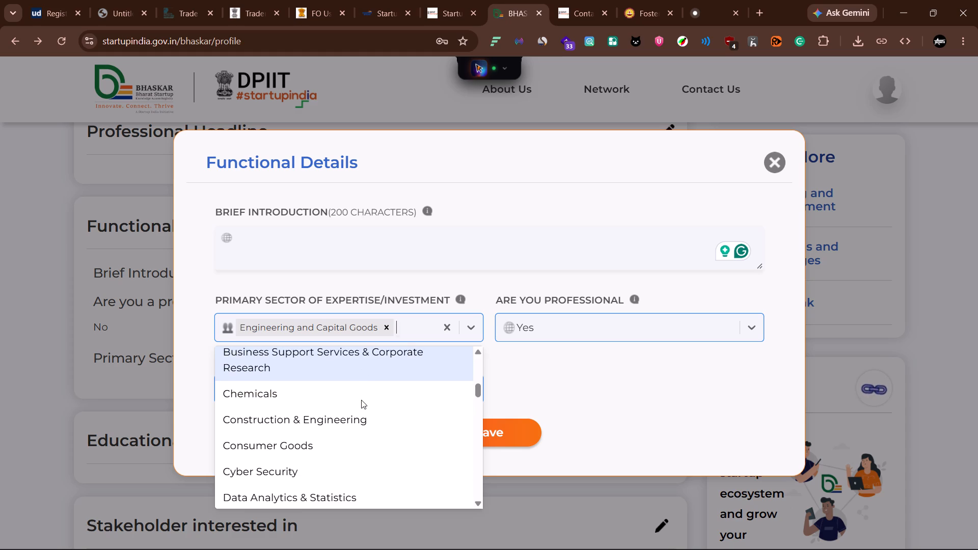
scroll(361, 400, "down", 1)
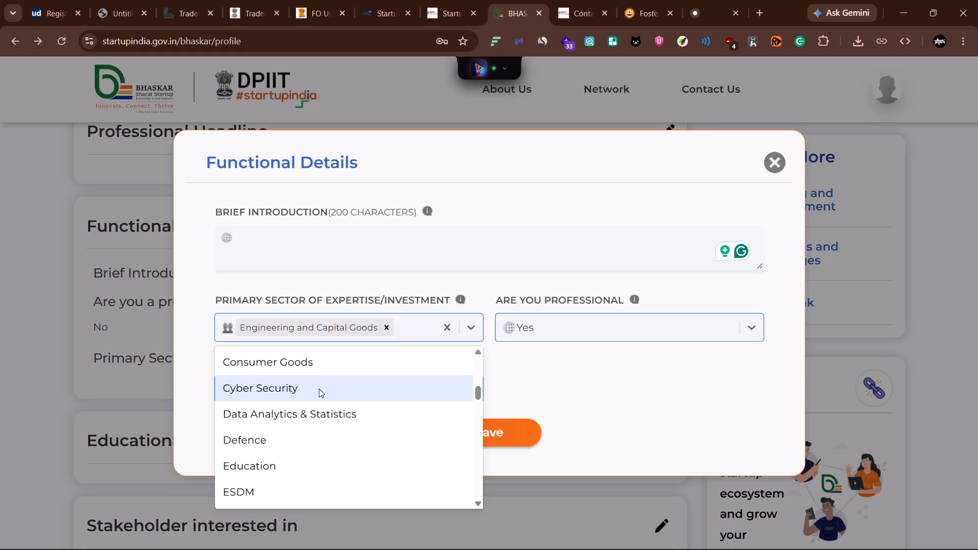
scroll(332, 455, "down", 2)
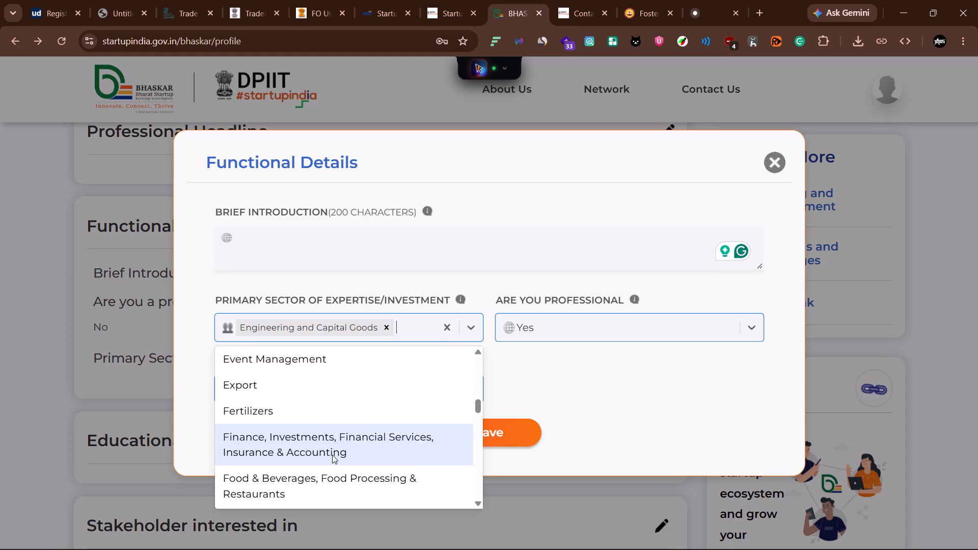
scroll(332, 455, "down", 2)
scroll(332, 455, "up", 1)
scroll(332, 455, "down", 1)
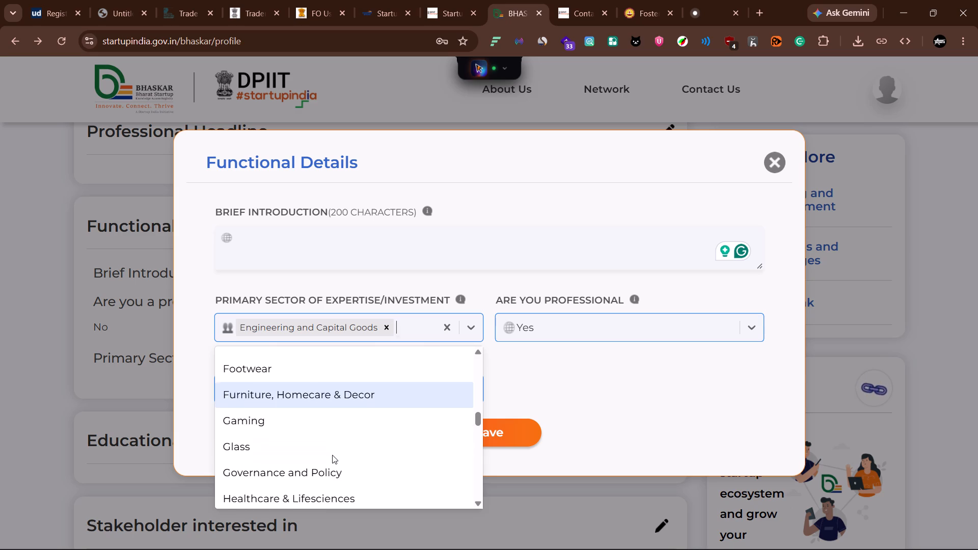
scroll(332, 455, "down", 2)
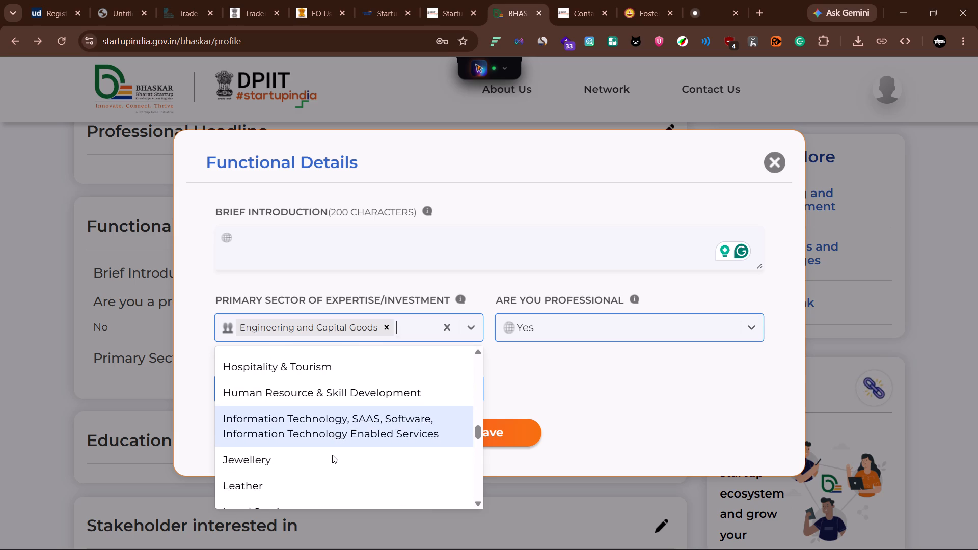
scroll(332, 455, "down", 1)
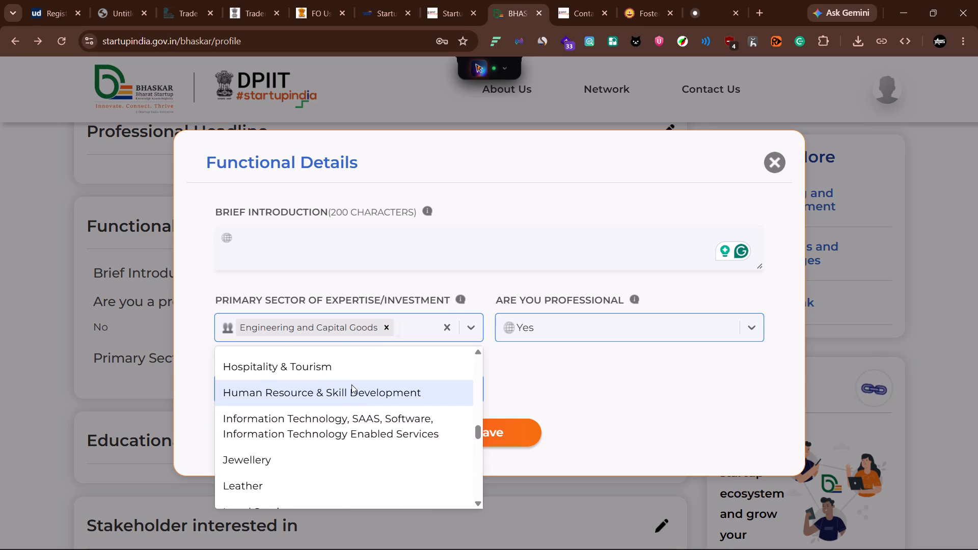
left_click(350, 432)
Look through the remaining primary sector options for any other relevant area of expertise, leaving the selection as it is.
left_click(378, 359)
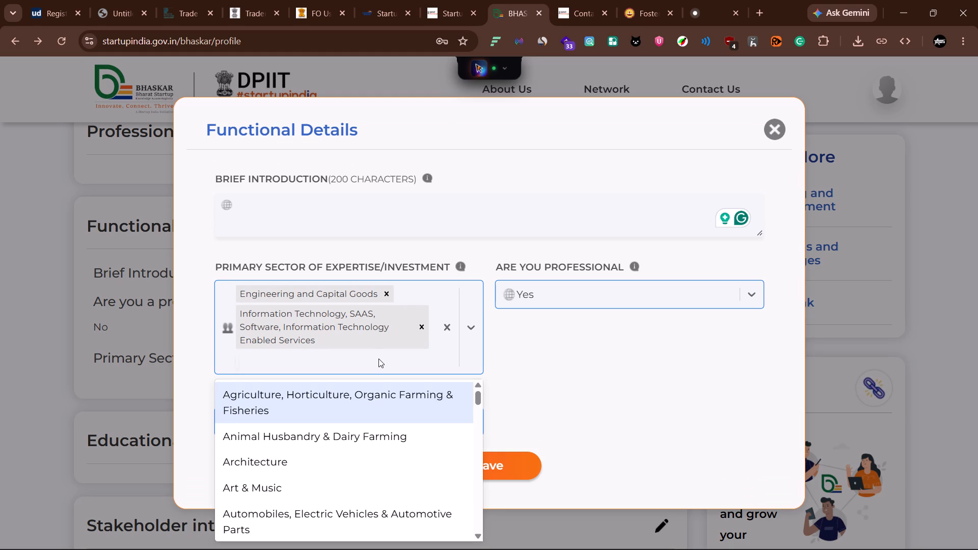
scroll(320, 501, "down", 6)
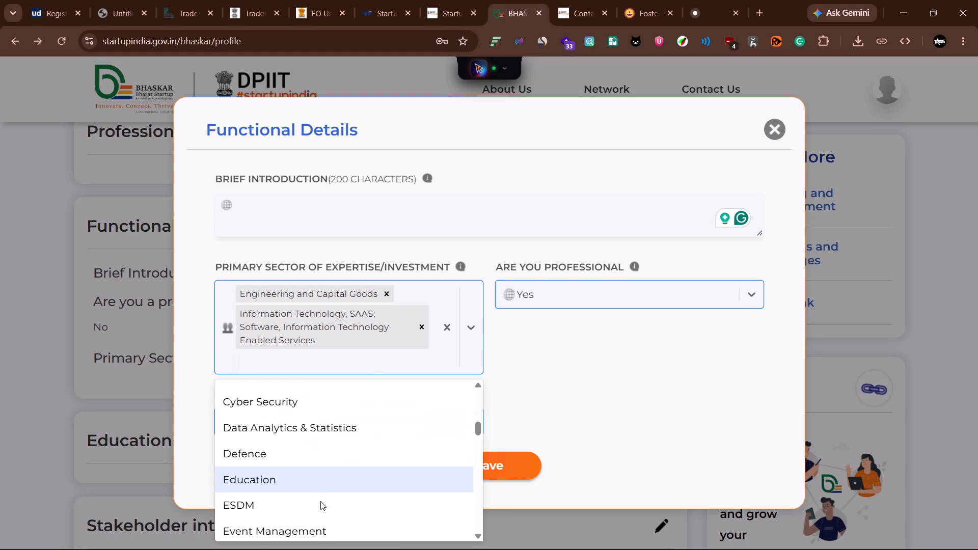
scroll(320, 501, "down", 7)
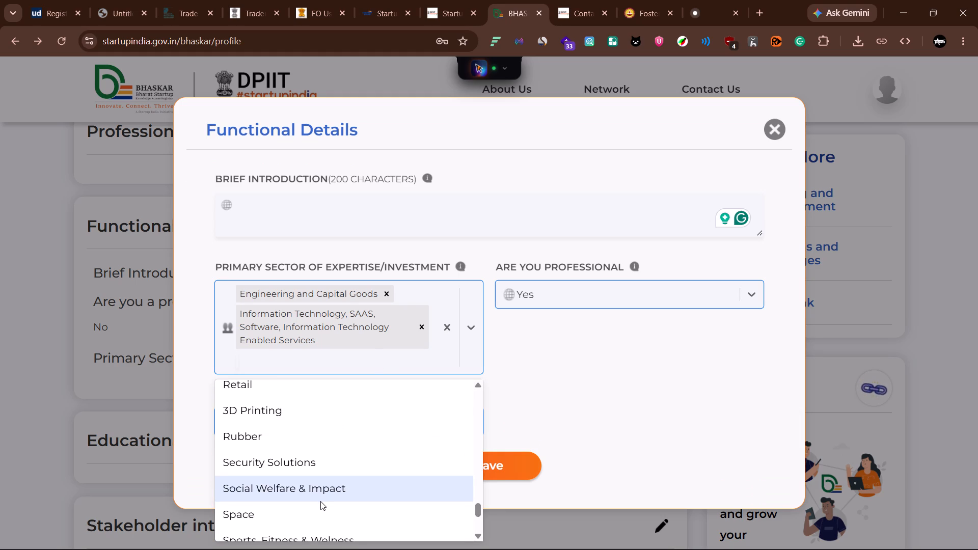
scroll(320, 501, "down", 2)
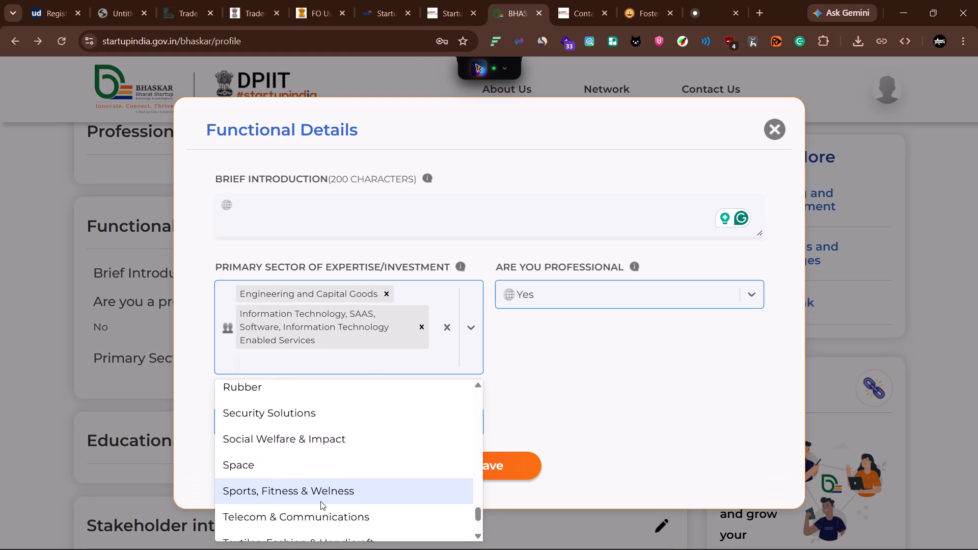
scroll(320, 501, "down", 4)
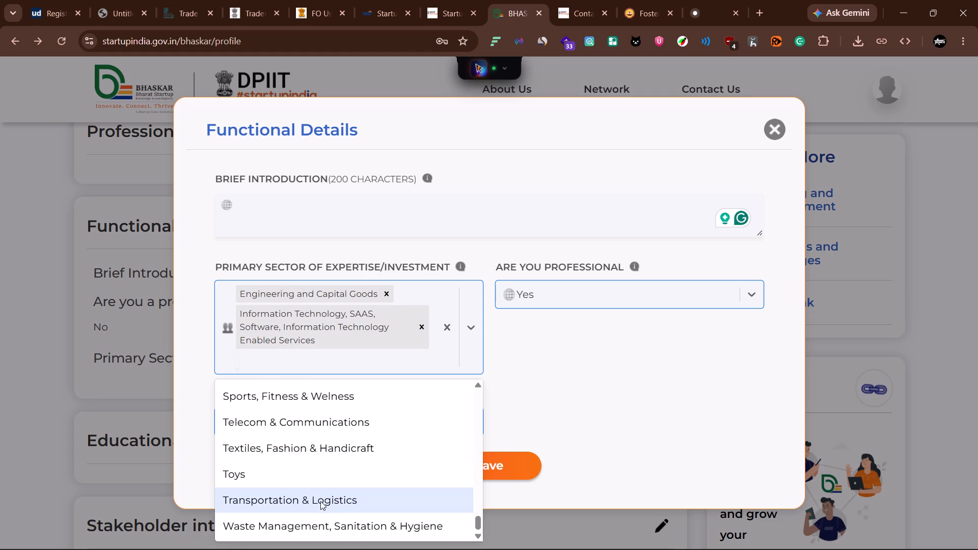
scroll(320, 501, "down", 1)
left_click(580, 418)
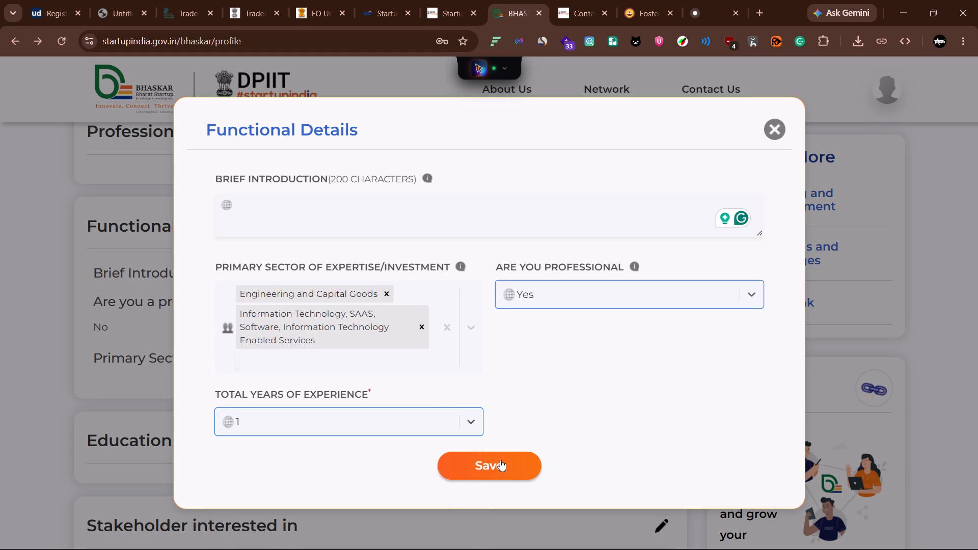
left_click(423, 201)
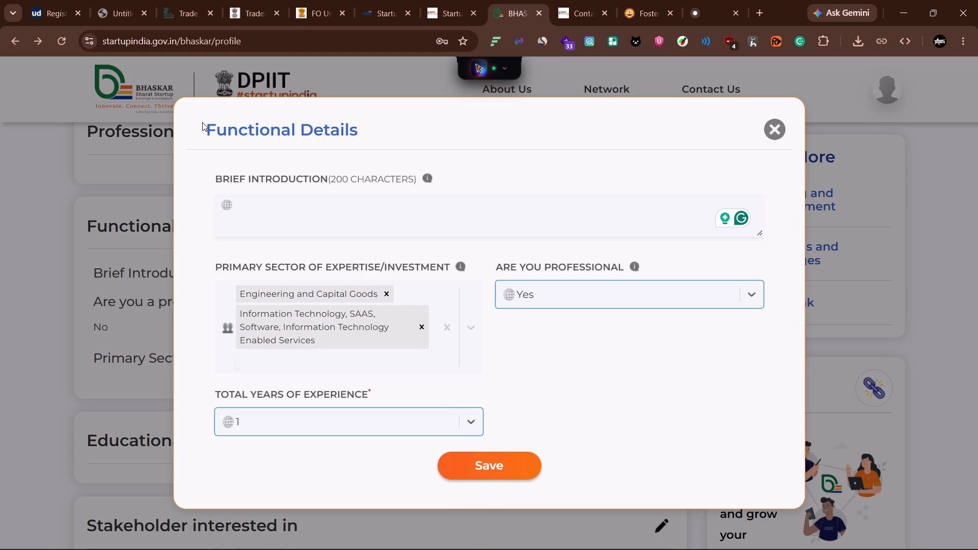
left_click(215, 177)
left_click_drag(215, 177, 277, 179)
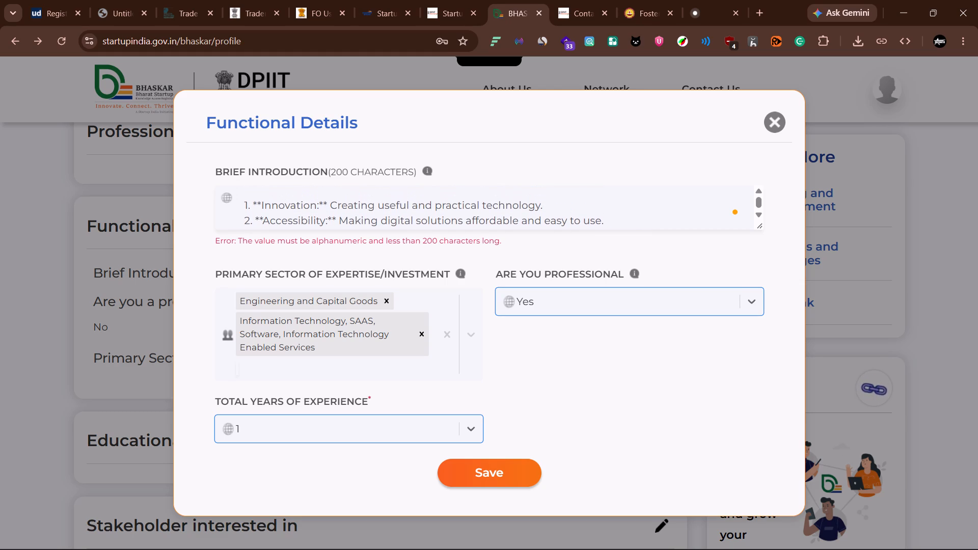
scroll(442, 194, "up", 4)
left_click(641, 213)
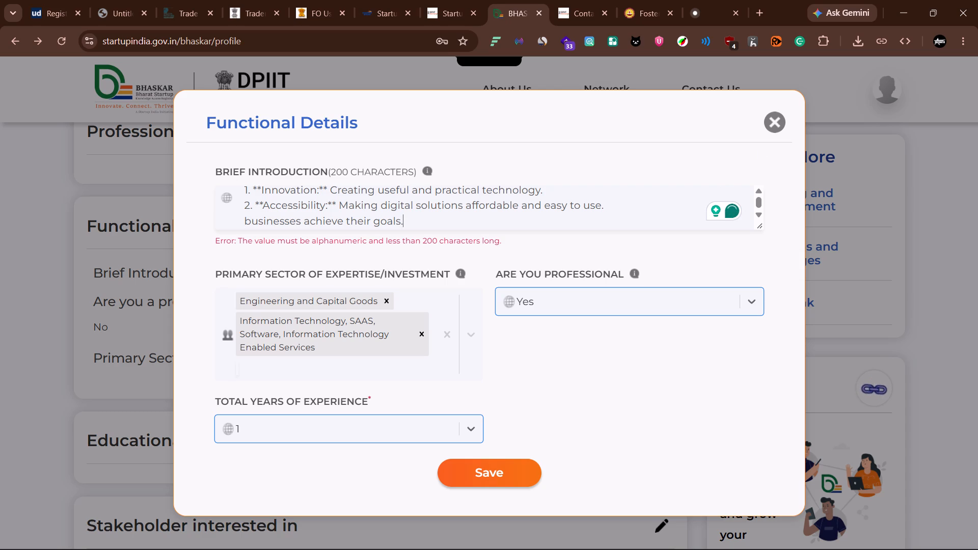
left_click(641, 213)
scroll(544, 211, "up", 1)
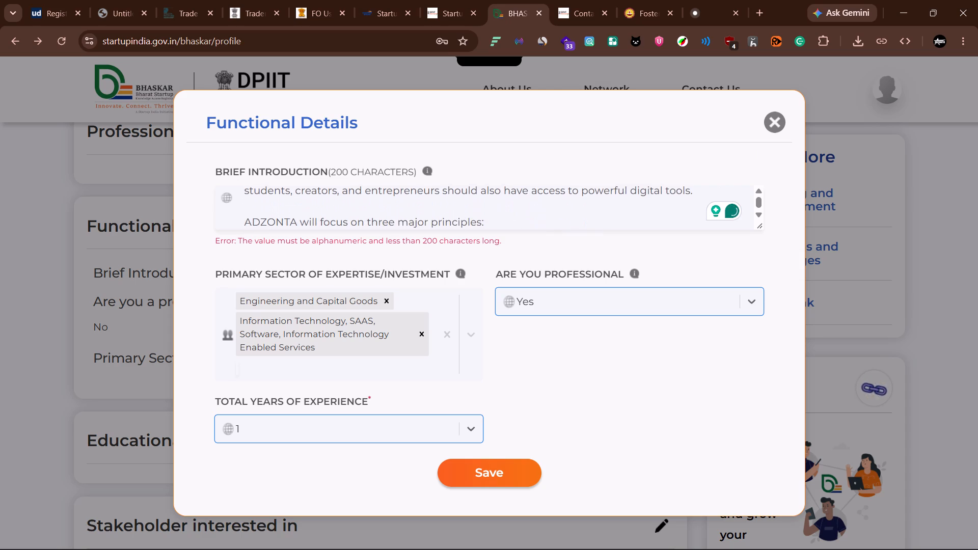
scroll(544, 211, "up", 1)
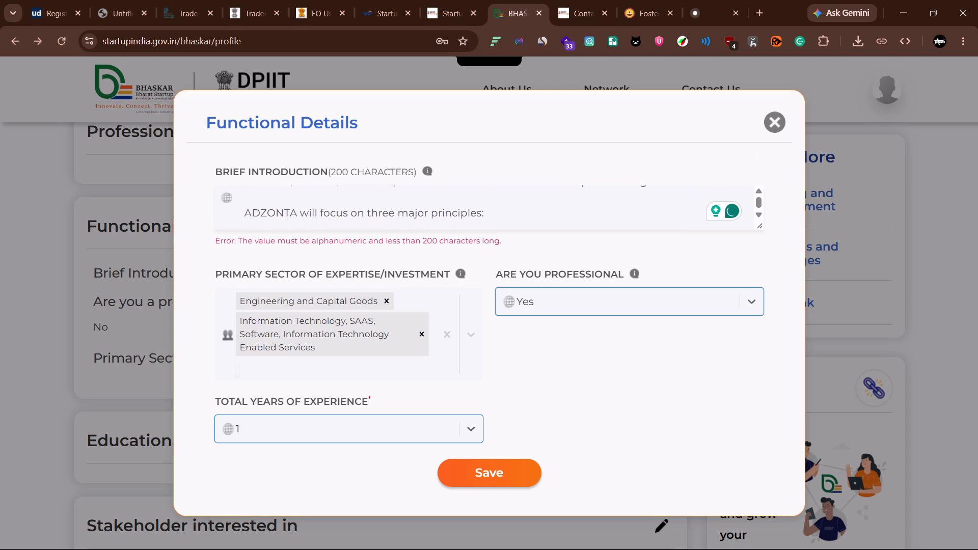
scroll(544, 211, "up", 1)
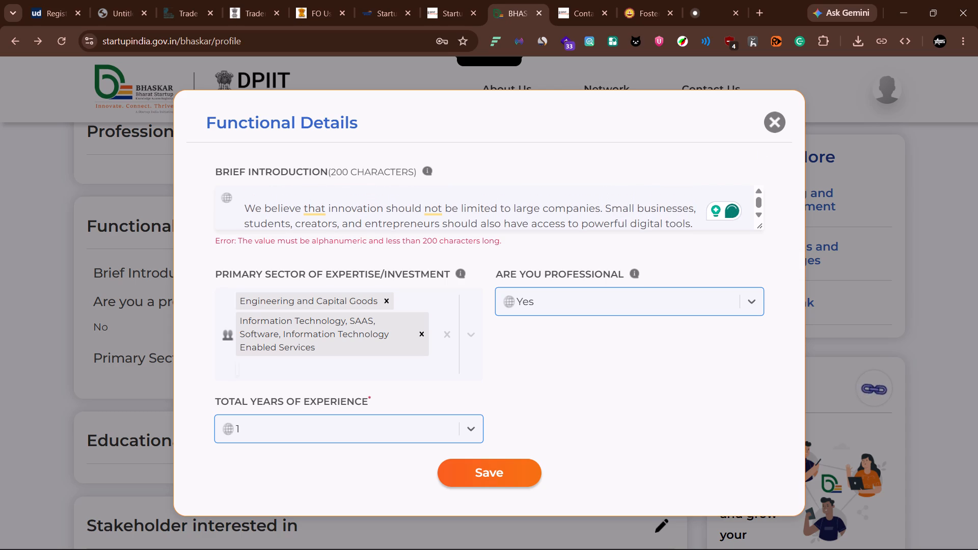
scroll(544, 211, "up", 1)
scroll(652, 200, "up", 1)
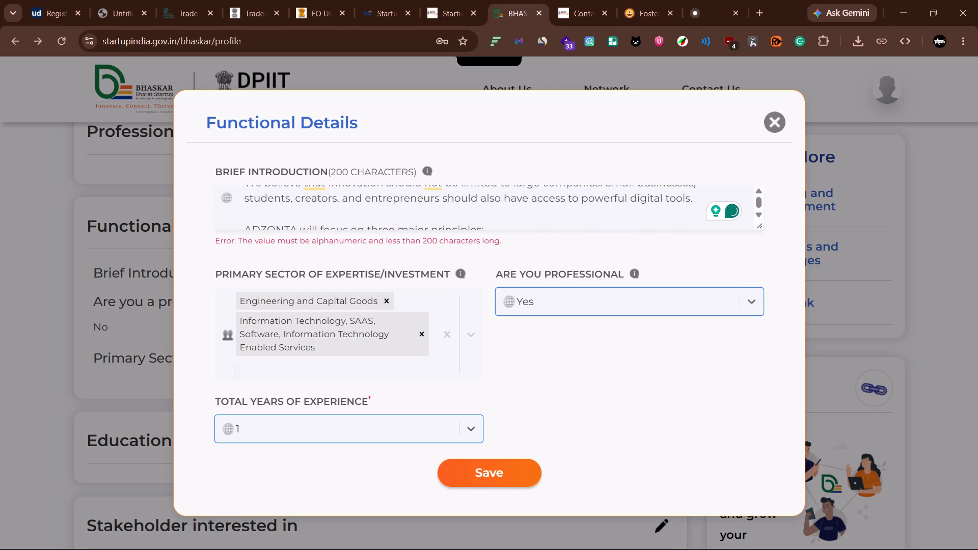
scroll(652, 200, "up", 2)
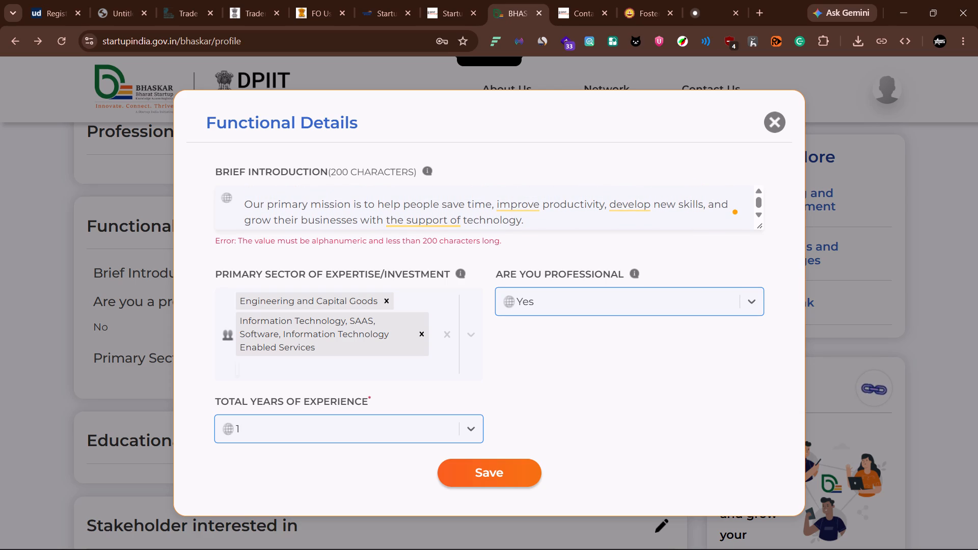
left_click(249, 205)
left_click_drag(249, 205, 472, 213)
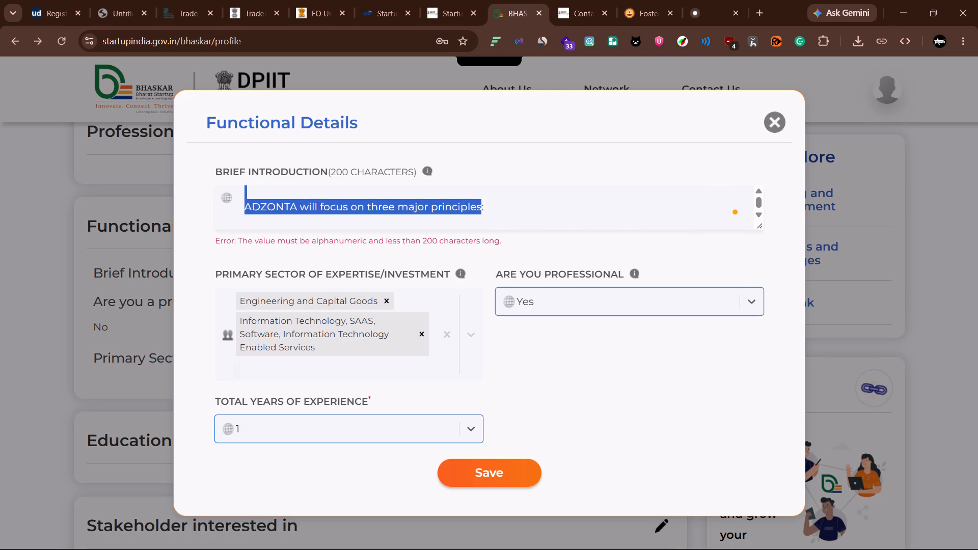
left_click_drag(472, 213, 432, 203)
scroll(432, 203, "up", 10)
left_click(469, 223)
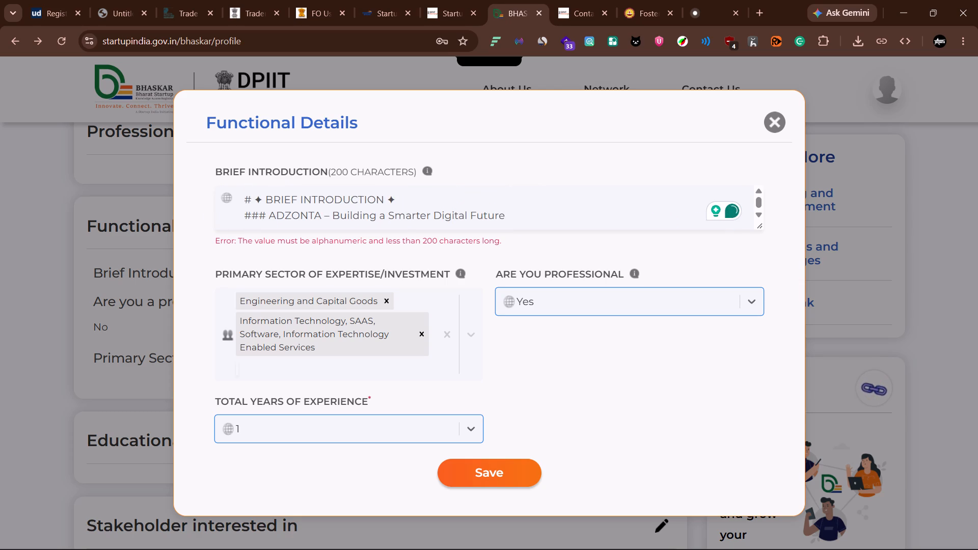
Delete the "BRIEF INTRODUCTION" and "ADZONTA – Building a Smarter Digital Future" headings, with the blank lines below, so the text opens with the first paragraph.
left_click(246, 197)
left_click_drag(246, 197, 396, 197)
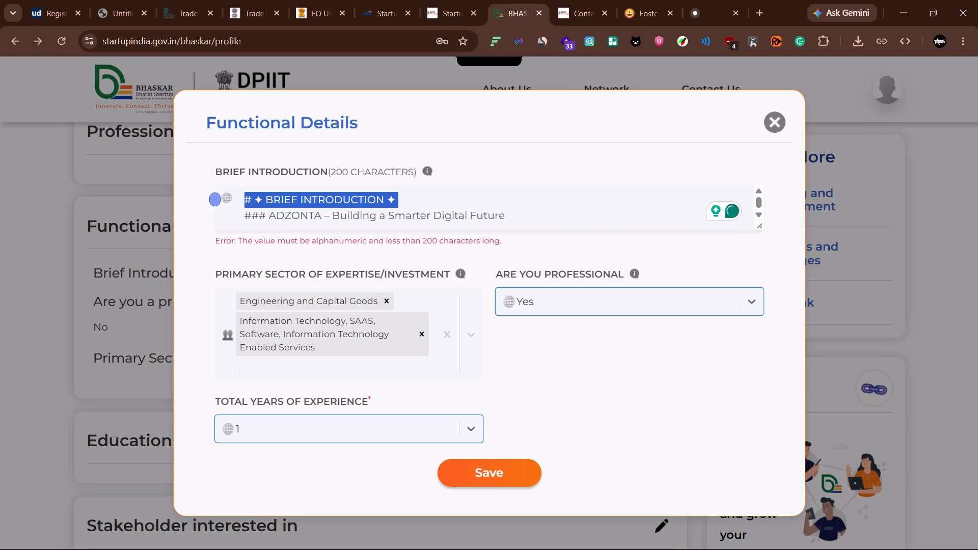
left_click_drag(396, 197, 497, 213)
key("BackSpace")
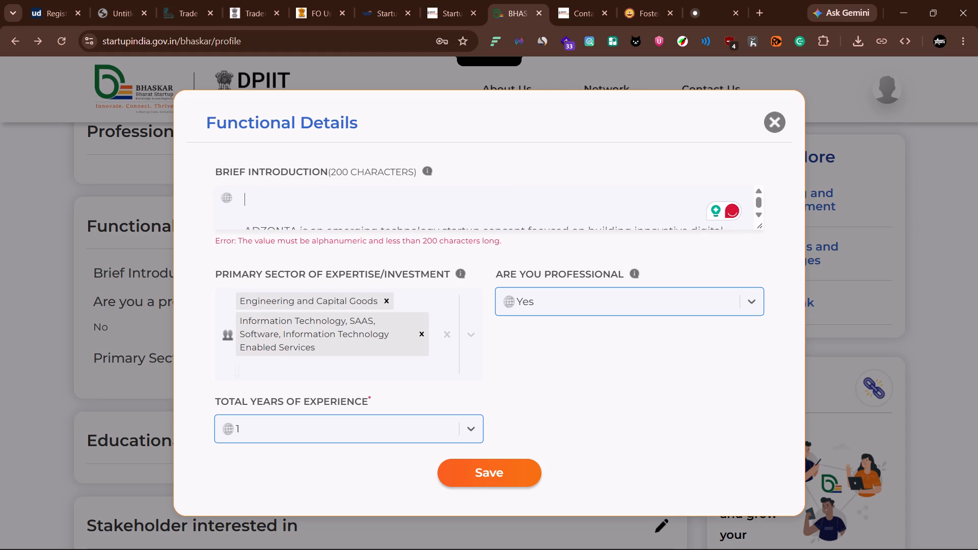
left_click_drag(497, 213, 479, 176)
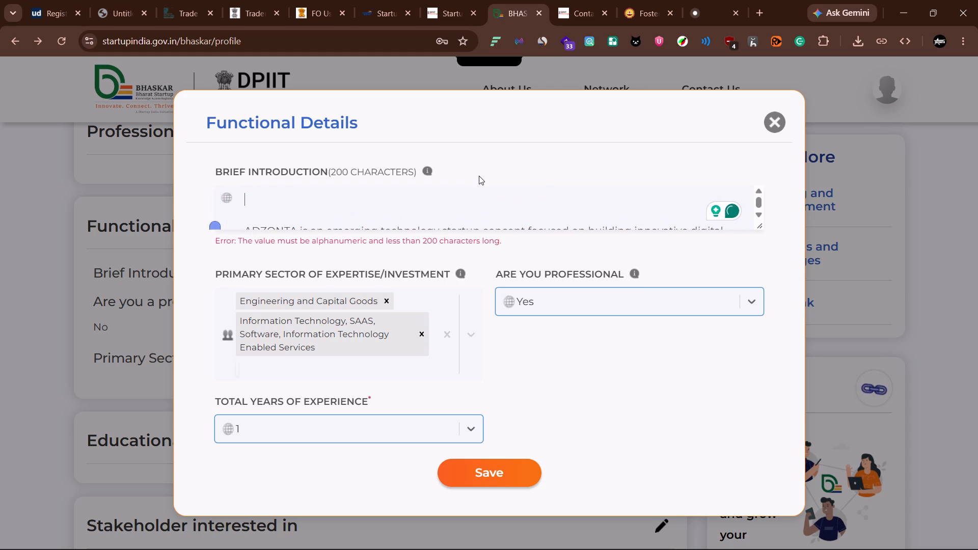
left_click_drag(479, 176, 483, 206)
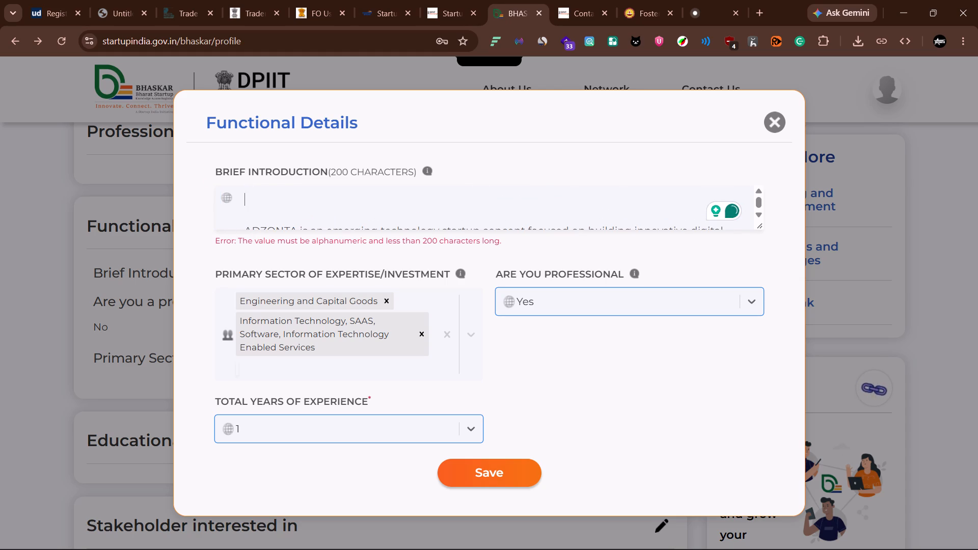
left_click(245, 223)
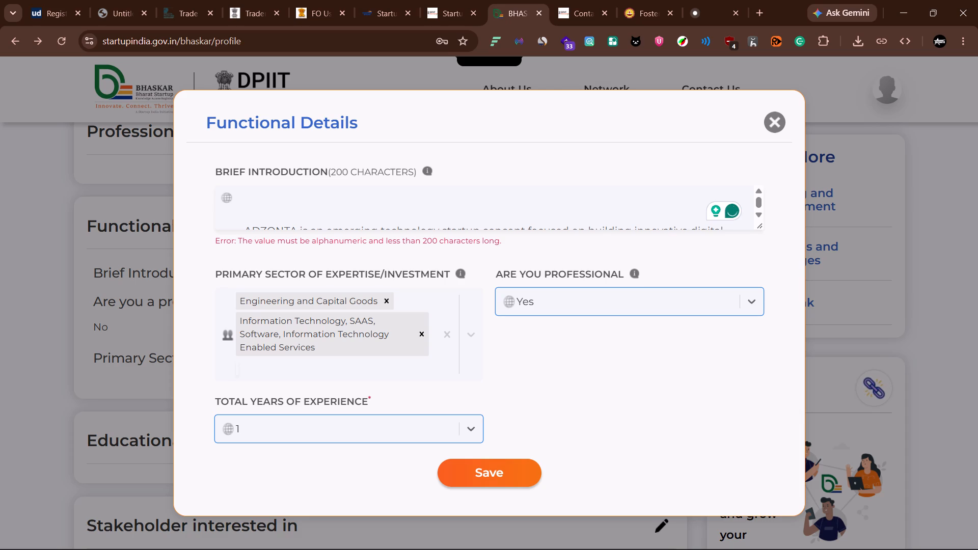
key("Down")
key("BackSpace")
key("BackSpace")
key("BackSpace")
key("BackSpace")
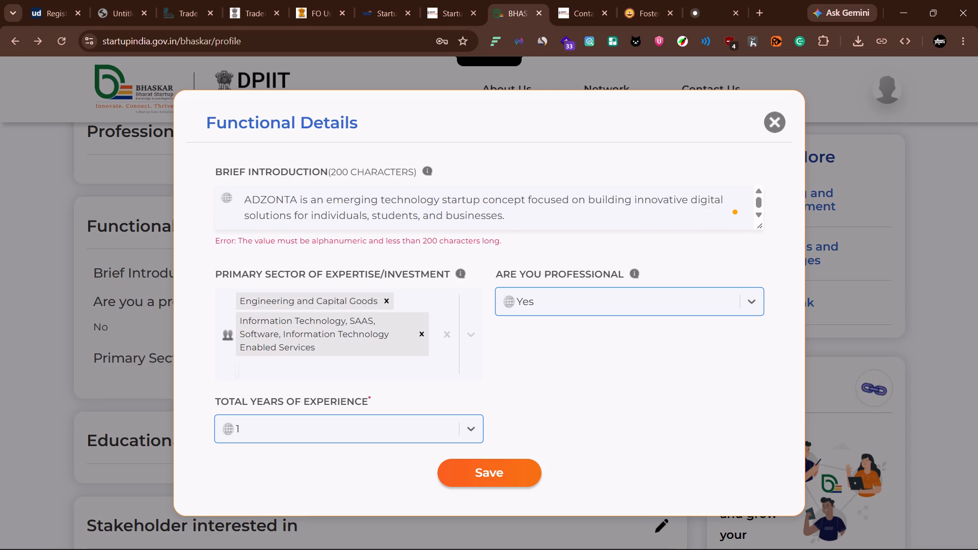
Delete the opening paragraph describing ADZONTA as an emerging technology startup concept, including its leftover period.
scroll(454, 196, "down", 1)
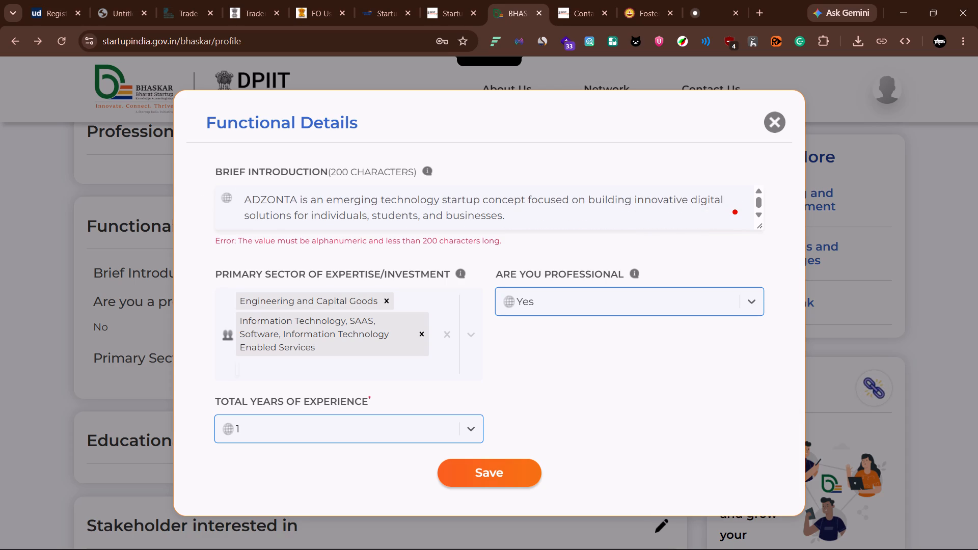
scroll(454, 196, "down", 1)
scroll(520, 224, "down", 1)
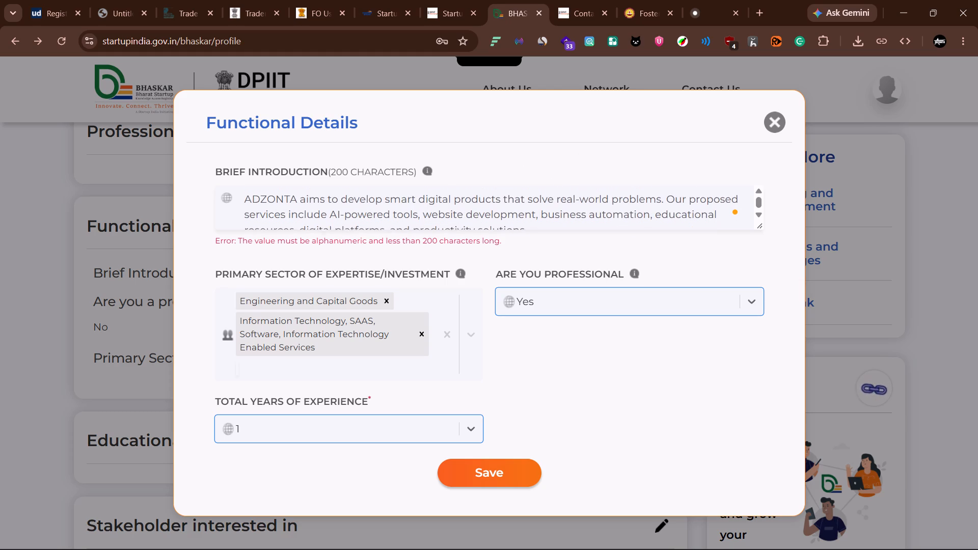
scroll(520, 224, "down", 1)
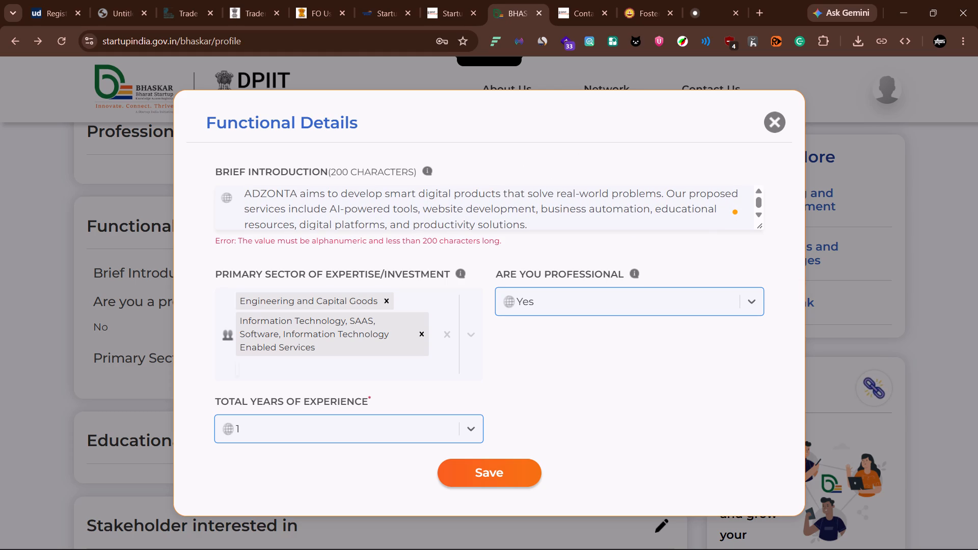
left_click(245, 192)
left_click_drag(245, 192, 465, 179)
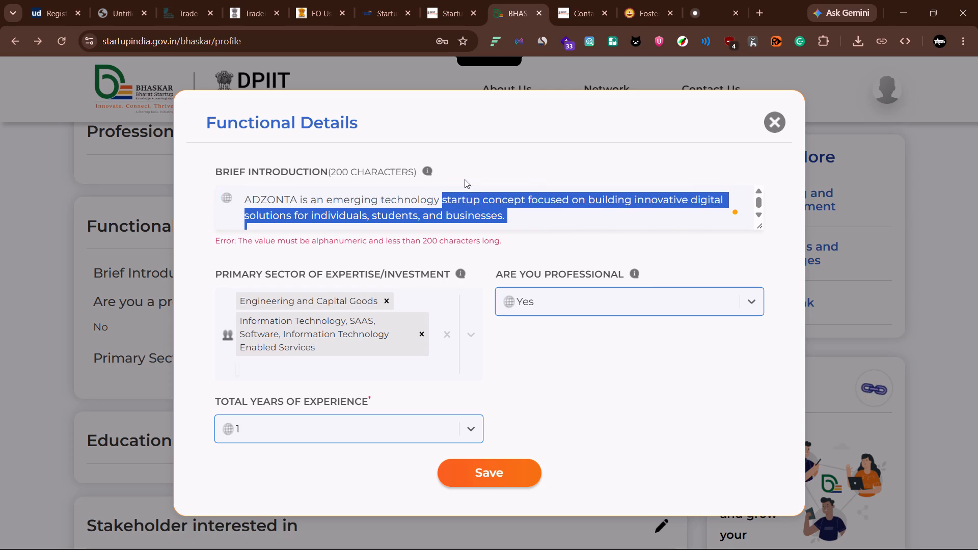
left_click_drag(465, 179, 481, 195)
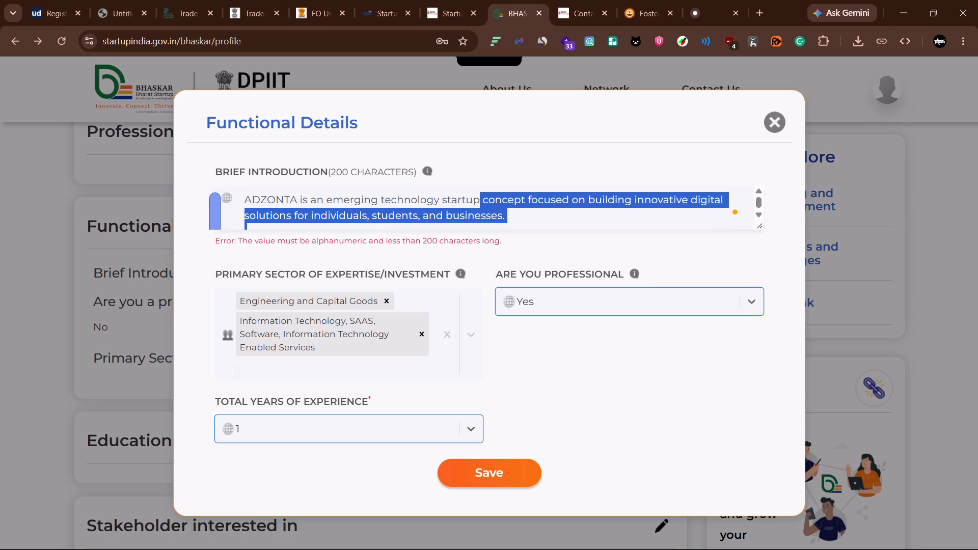
left_click_drag(481, 195, 490, 214)
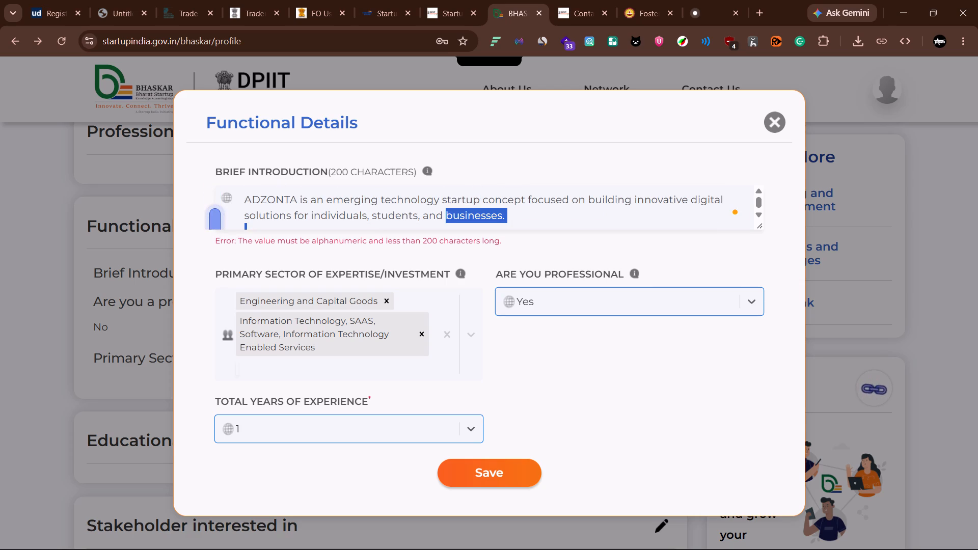
left_click(246, 195)
left_click_drag(246, 195, 412, 202)
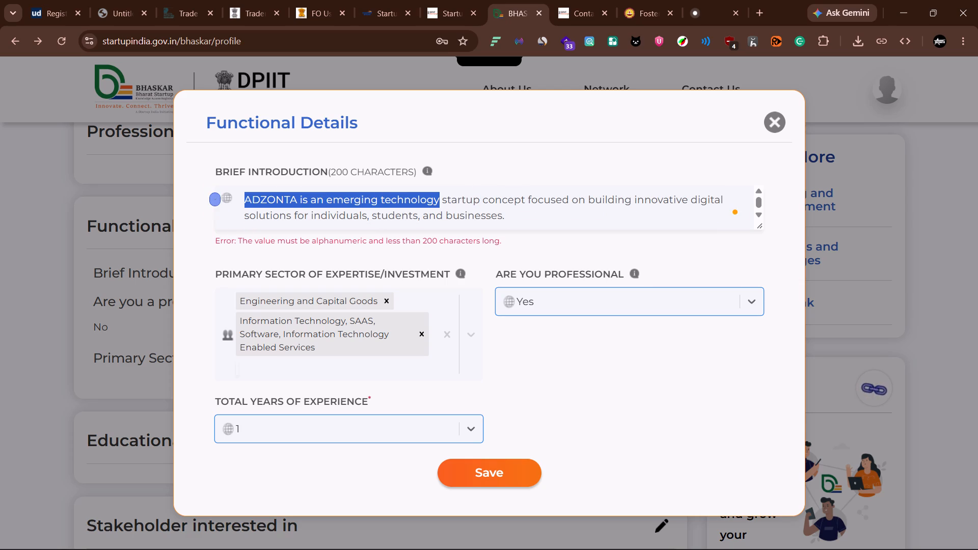
left_click_drag(412, 202, 468, 216)
key("BackSpace")
right_click(468, 216)
key("BackSpace")
key("BackSpace")
key("BackSpace")
key("BackSpace")
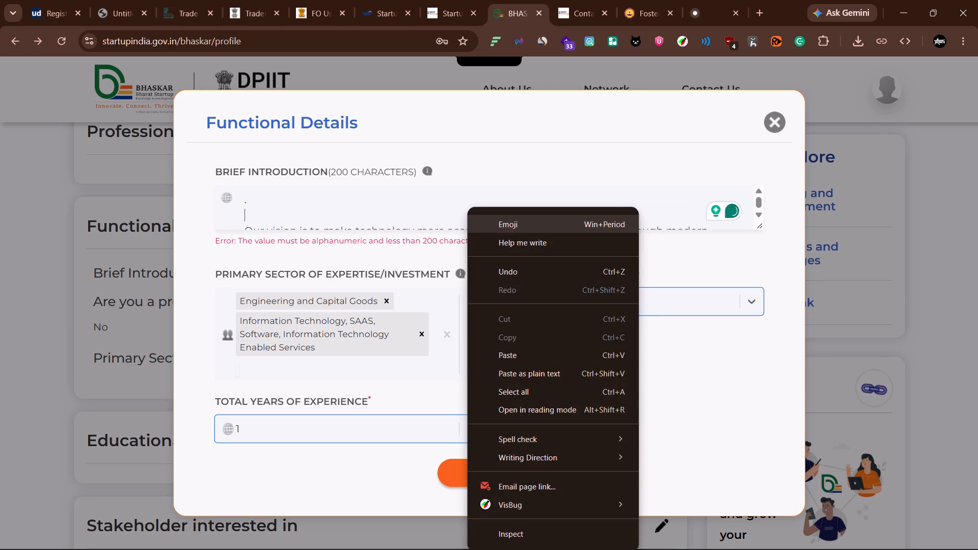
left_click_drag(468, 216, 434, 219)
key("BackSpace")
key("BackSpace")
key("BackSpace")
key("BackSpace")
scroll(468, 216, "up", 1)
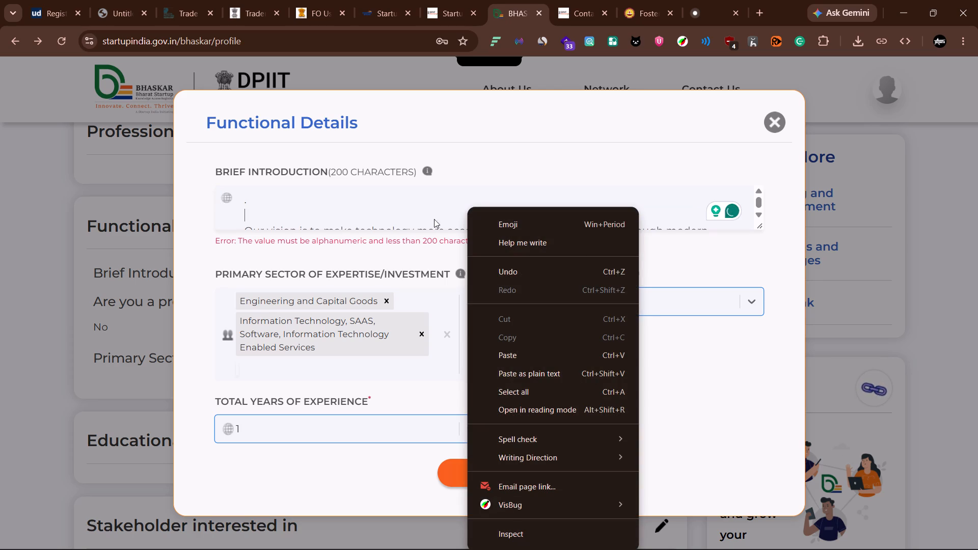
left_click_drag(434, 219, 419, 206)
left_click(419, 206)
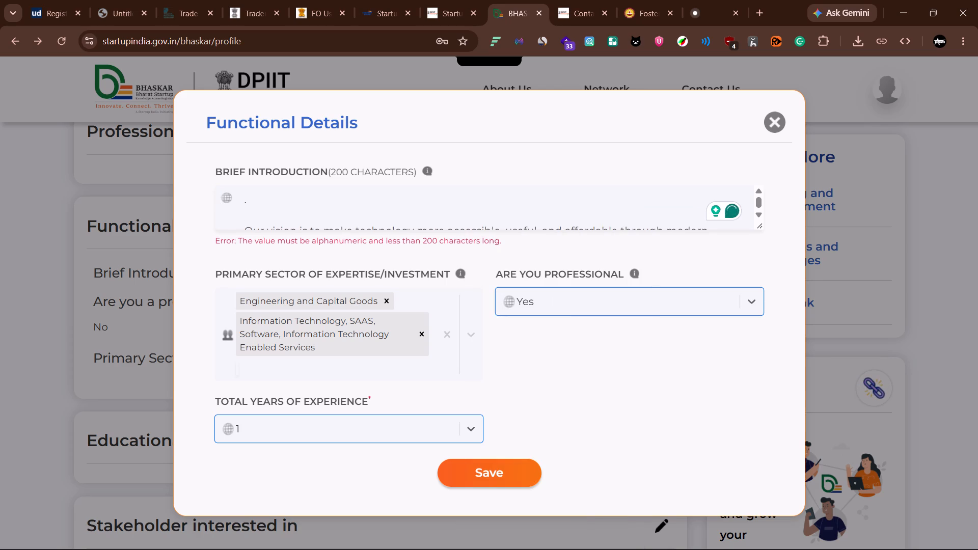
key("BackSpace")
key("BackSpace")
key("BackSpace")
Delete the paragraph beginning "Our vision is to make technology more accessible" from the Brief Introduction.
scroll(419, 206, "up", 1)
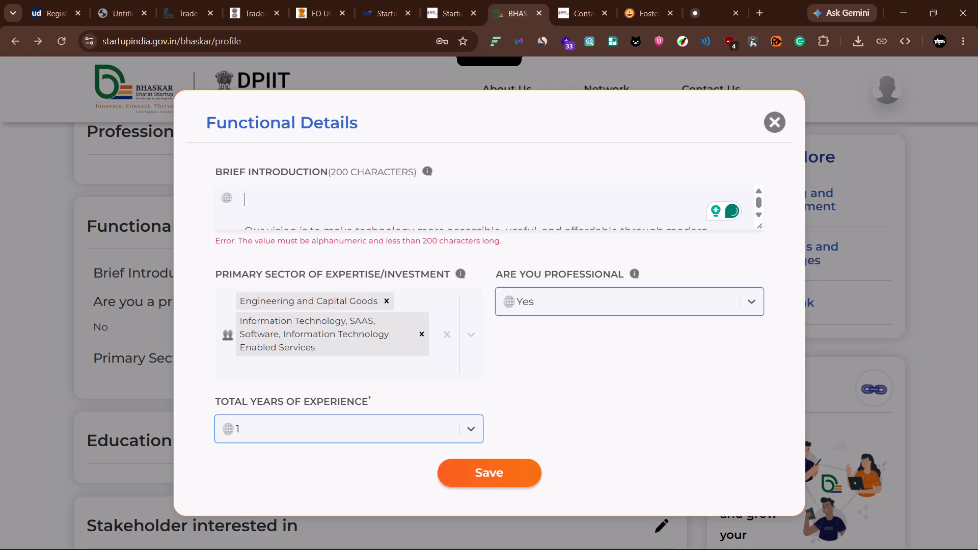
scroll(419, 206, "up", 1)
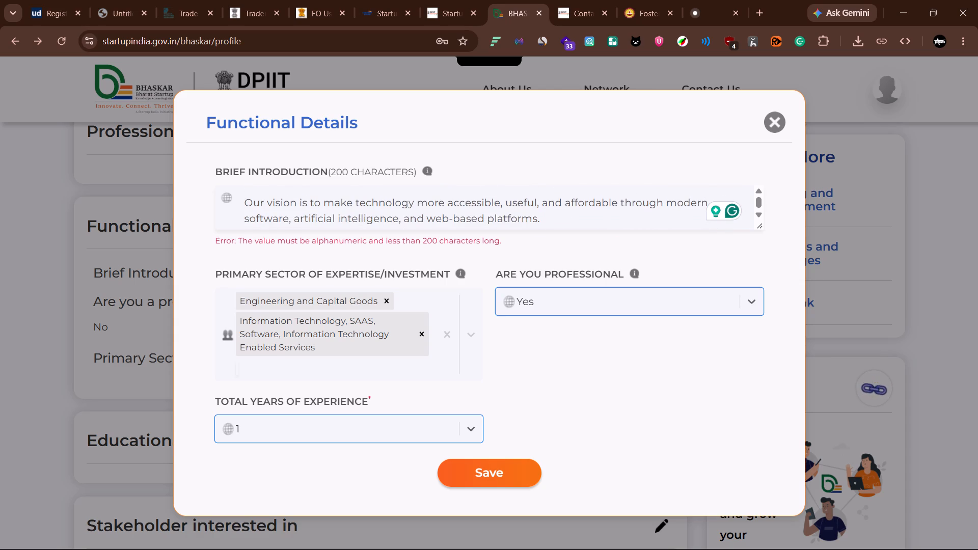
left_click(563, 221)
left_click_drag(563, 221, 338, 158)
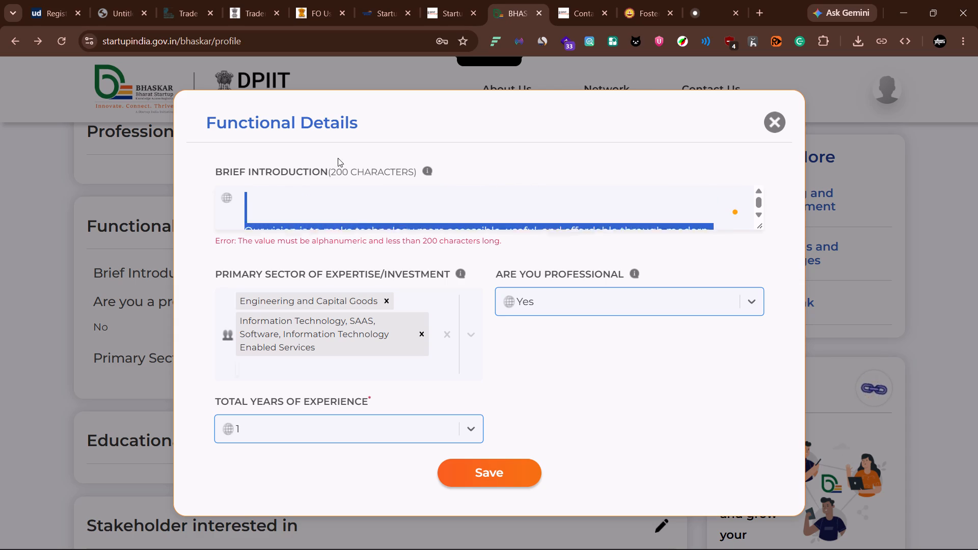
left_click_drag(338, 158, 297, 161)
key("BackSpace")
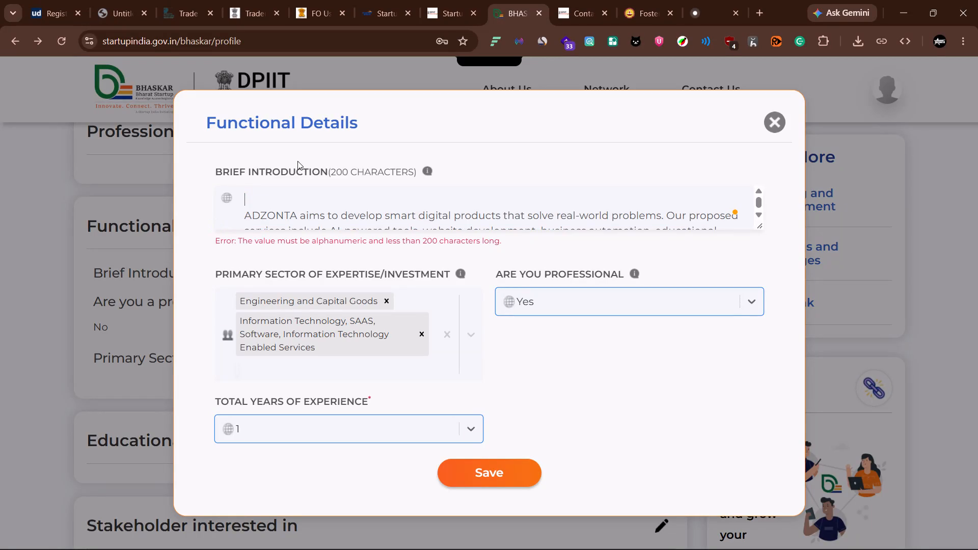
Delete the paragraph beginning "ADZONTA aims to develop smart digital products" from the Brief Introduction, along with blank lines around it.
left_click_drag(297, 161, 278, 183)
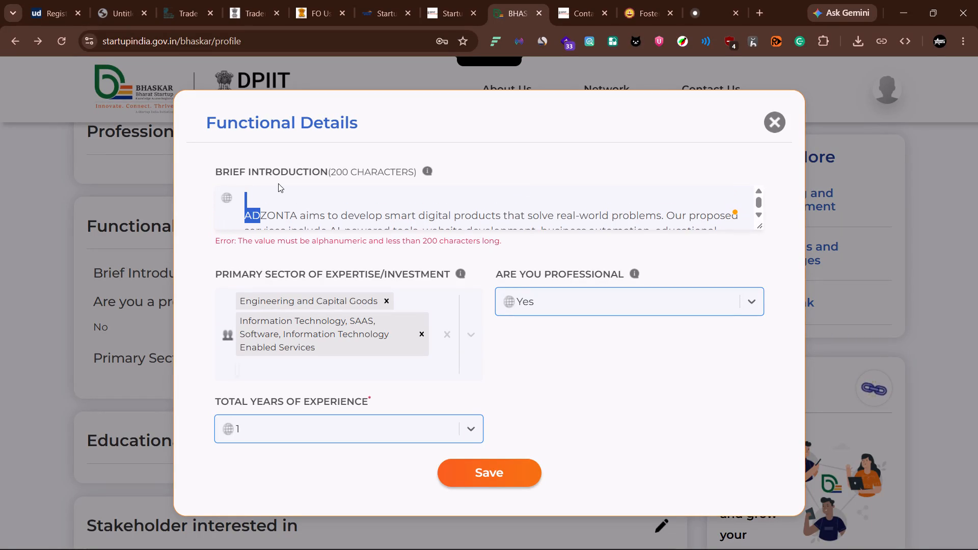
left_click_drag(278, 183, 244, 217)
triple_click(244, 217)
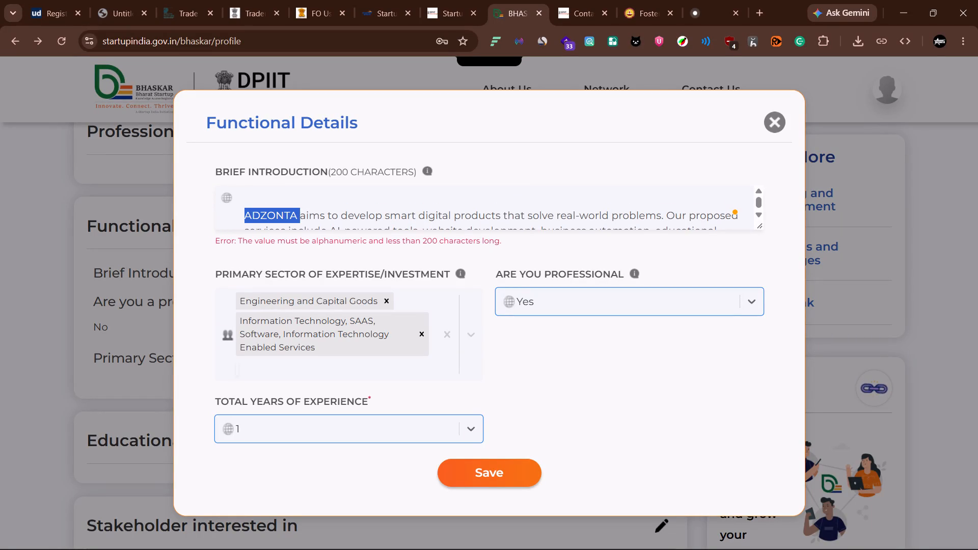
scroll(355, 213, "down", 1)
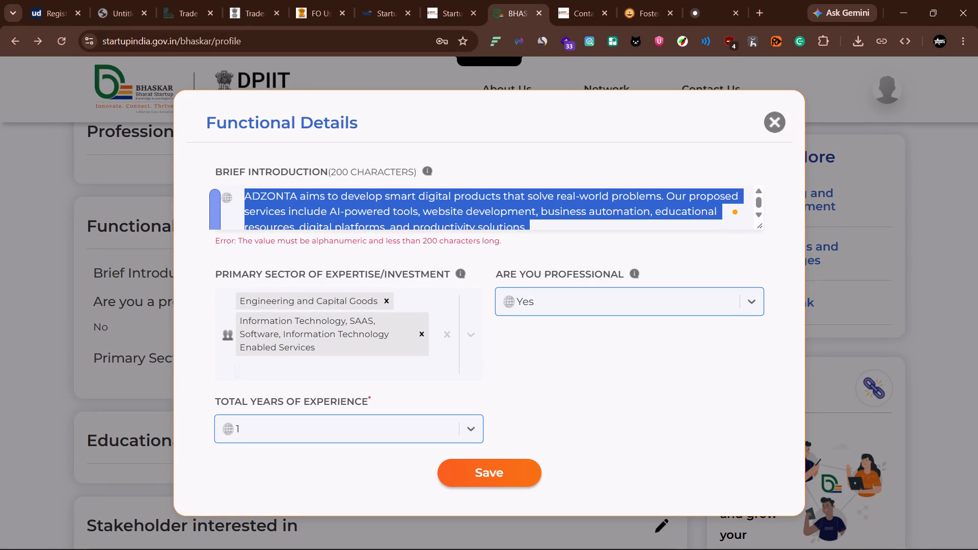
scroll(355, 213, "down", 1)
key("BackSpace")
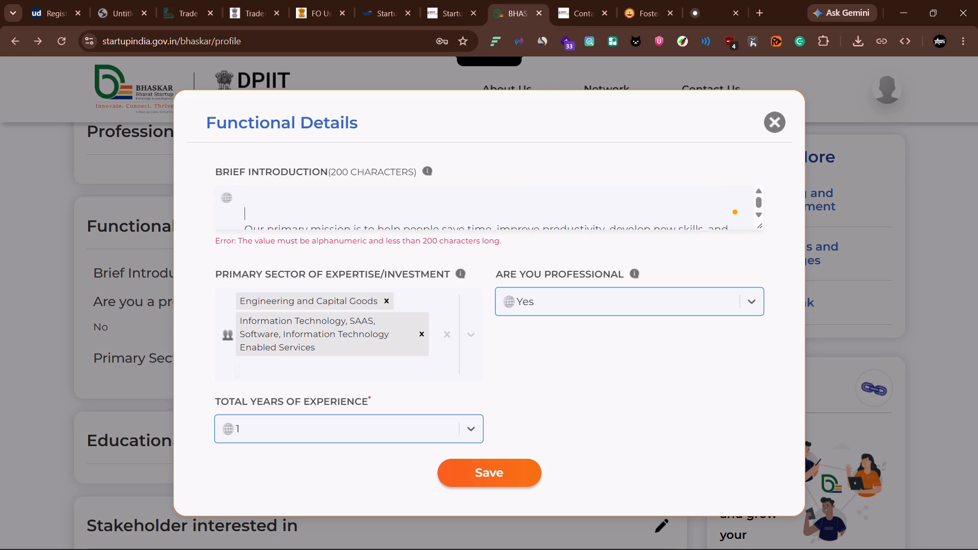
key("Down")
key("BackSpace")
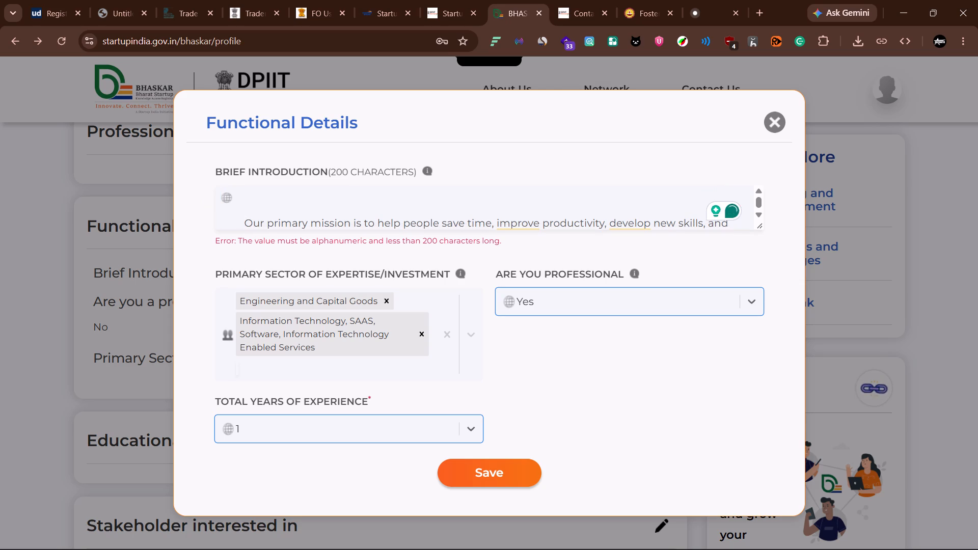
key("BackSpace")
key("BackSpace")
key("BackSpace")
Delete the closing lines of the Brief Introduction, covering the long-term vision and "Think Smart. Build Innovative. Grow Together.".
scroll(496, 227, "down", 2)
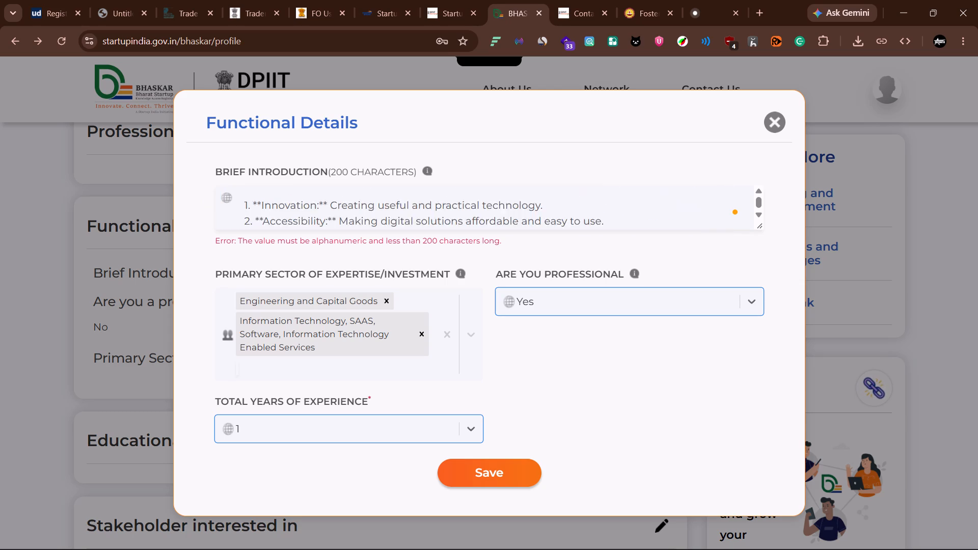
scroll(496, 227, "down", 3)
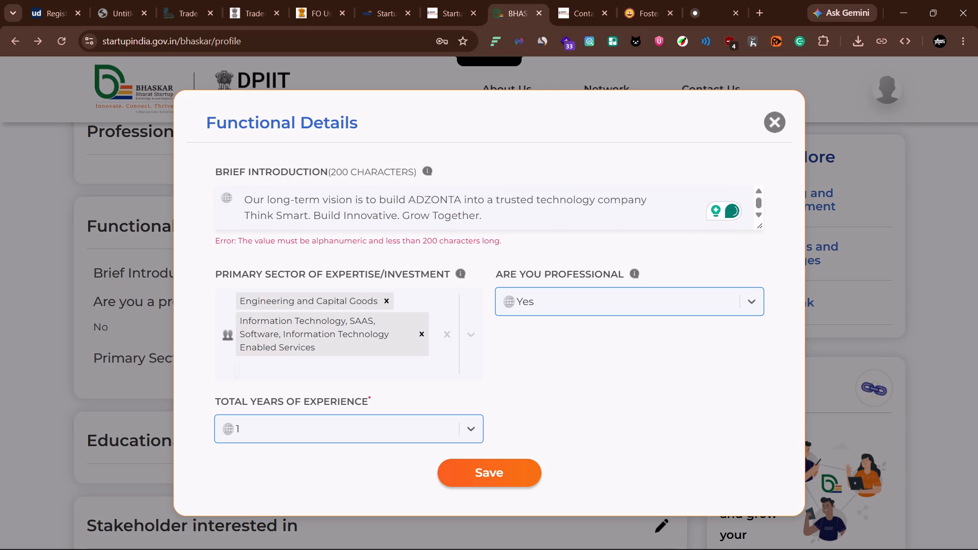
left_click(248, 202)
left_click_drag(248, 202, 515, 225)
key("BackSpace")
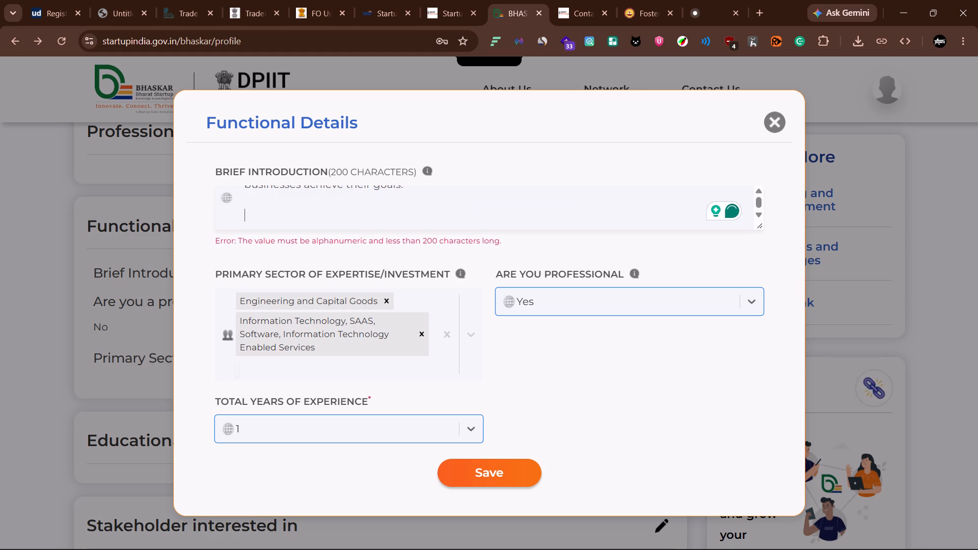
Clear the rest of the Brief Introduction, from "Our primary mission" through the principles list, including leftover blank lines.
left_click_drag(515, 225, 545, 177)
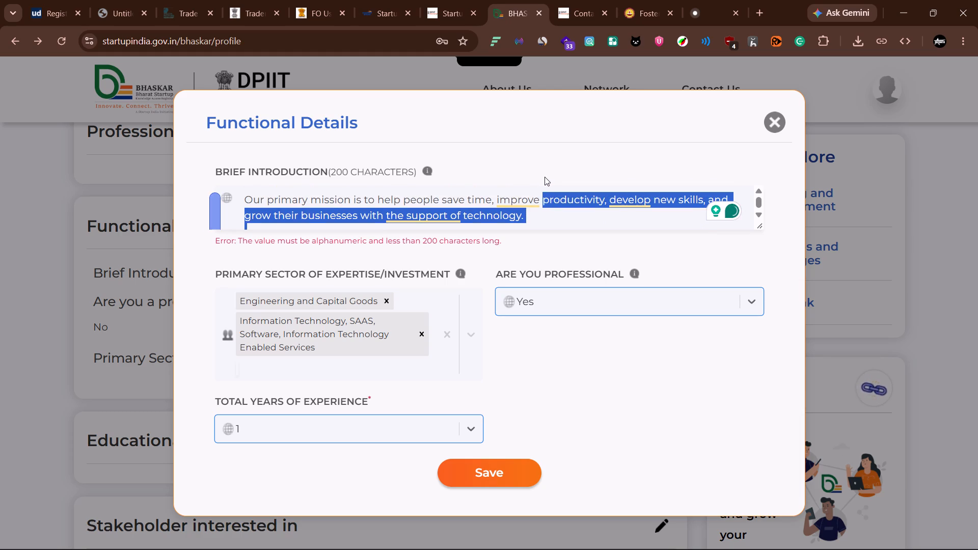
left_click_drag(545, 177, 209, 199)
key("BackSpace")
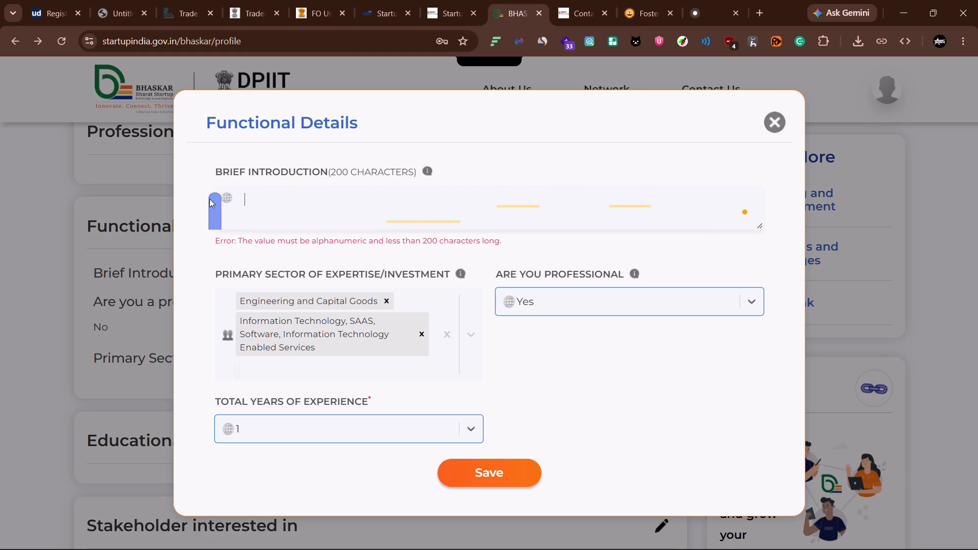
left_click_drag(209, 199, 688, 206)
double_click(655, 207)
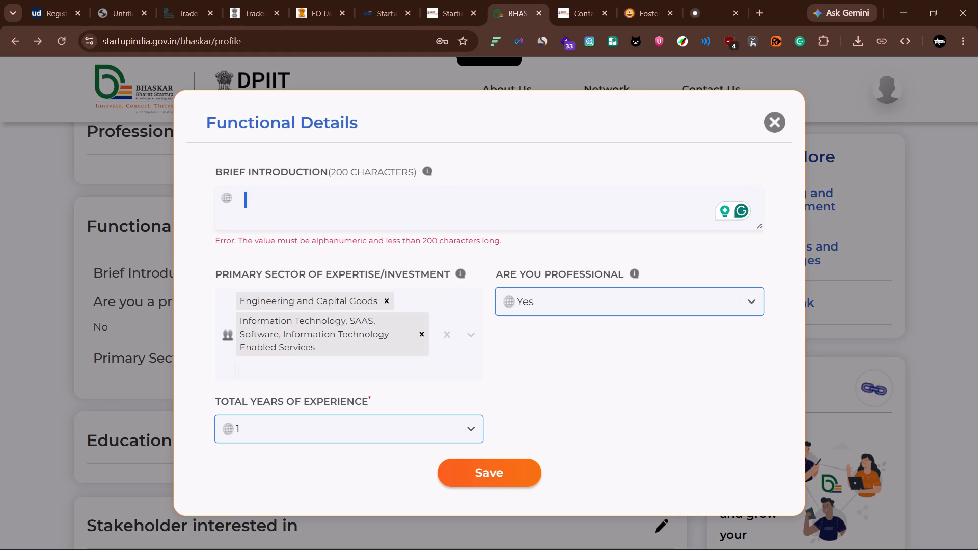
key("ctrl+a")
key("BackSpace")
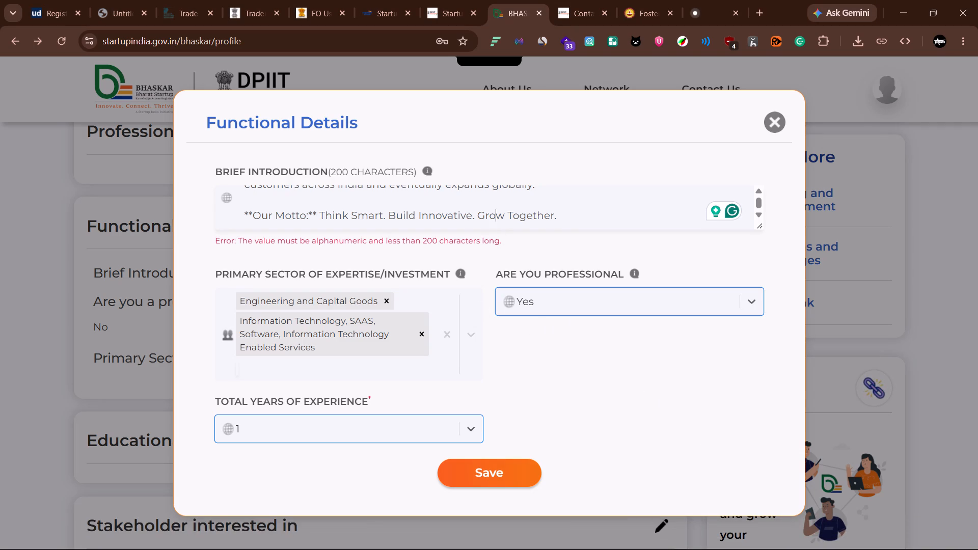
key("ctrl+a")
key("BackSpace")
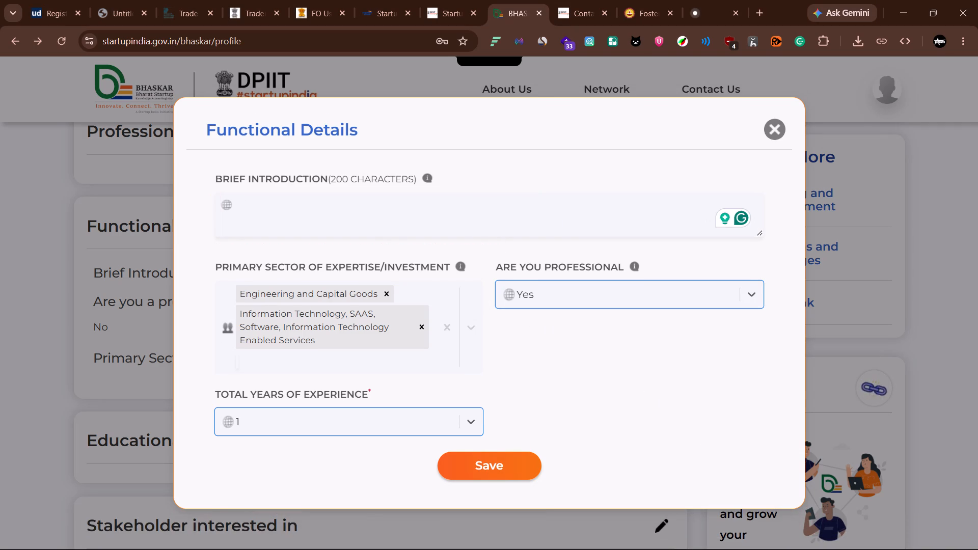
key("ctrl+v")
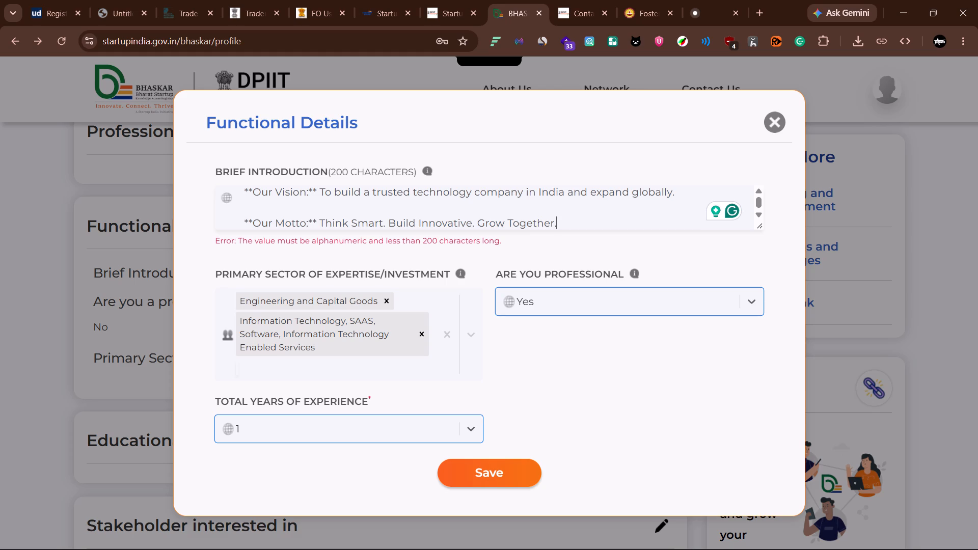
Delete the "# ✦ BRIEF INTRODUCTION ✦" heading from the start of the pasted text.
scroll(534, 216, "up", 6)
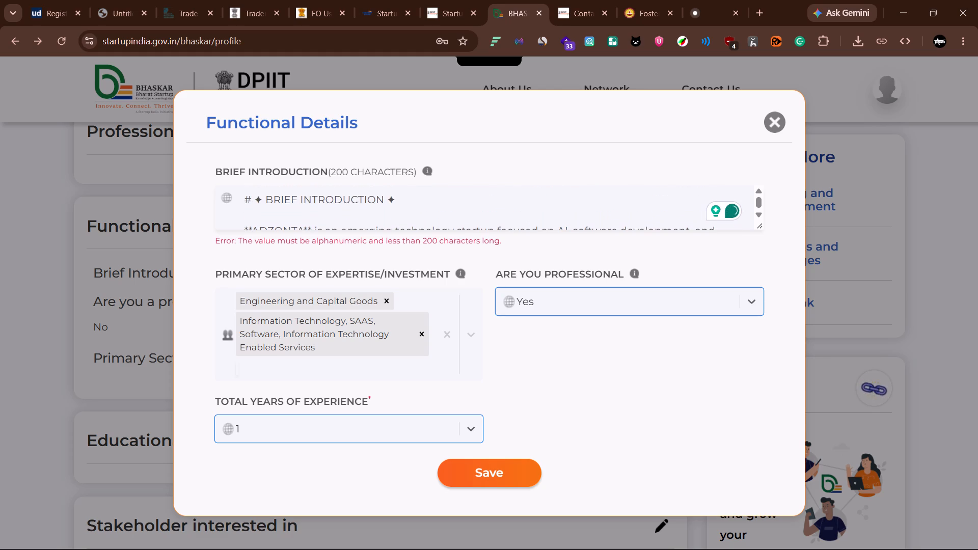
scroll(534, 216, "up", 1)
left_click(422, 197)
left_click(422, 197)
key("BackSpace")
key("BackSpace")
key("BackSpace")
key("BackSpace")
key("BackSpace")
key("BackSpace")
key("BackSpace")
key("BackSpace")
key("BackSpace")
key("BackSpace")
key("BackSpace")
key("BackSpace")
key("BackSpace")
key("BackSpace")
key("BackSpace")
key("BackSpace")
key("BackSpace")
key("BackSpace")
key("BackSpace")
key("BackSpace")
key("BackSpace")
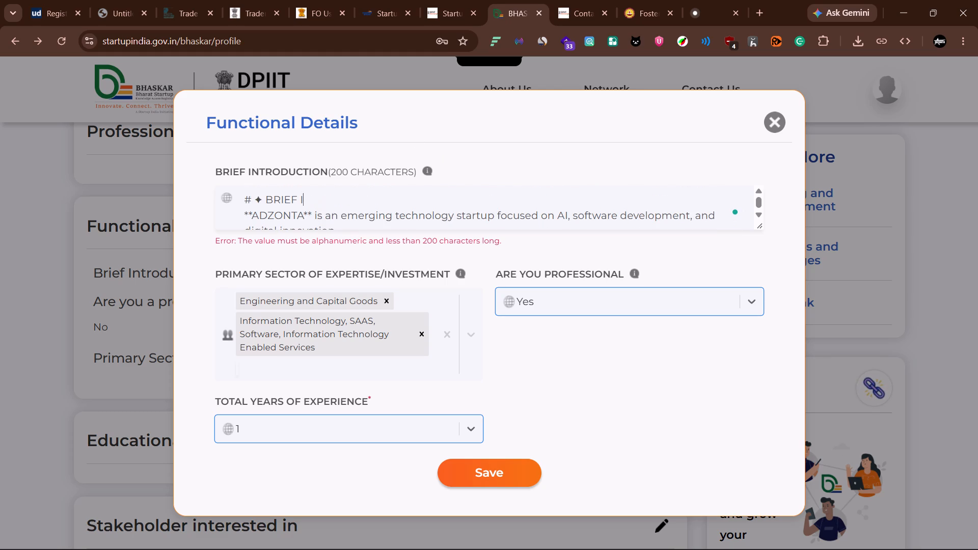
key("BackSpace")
key("BackSpace")
key("BackSpace")
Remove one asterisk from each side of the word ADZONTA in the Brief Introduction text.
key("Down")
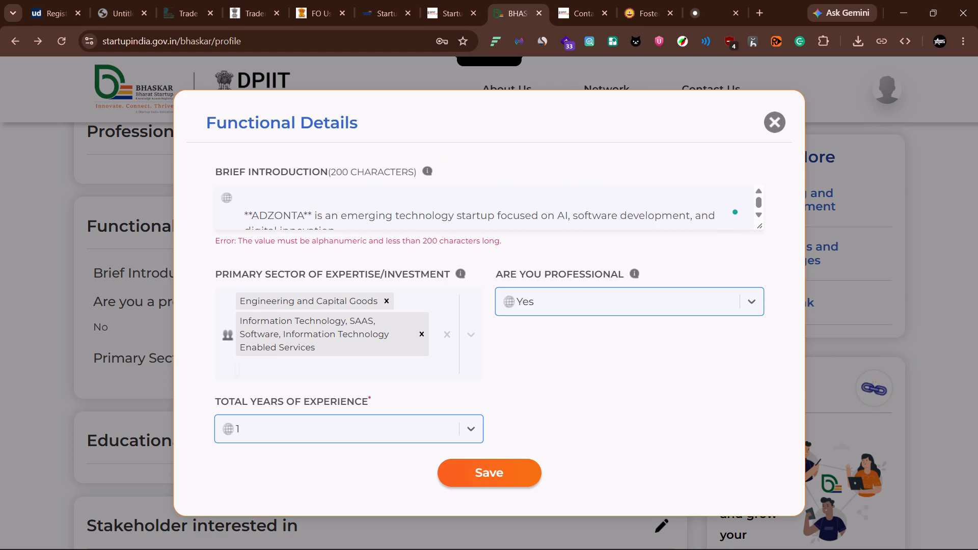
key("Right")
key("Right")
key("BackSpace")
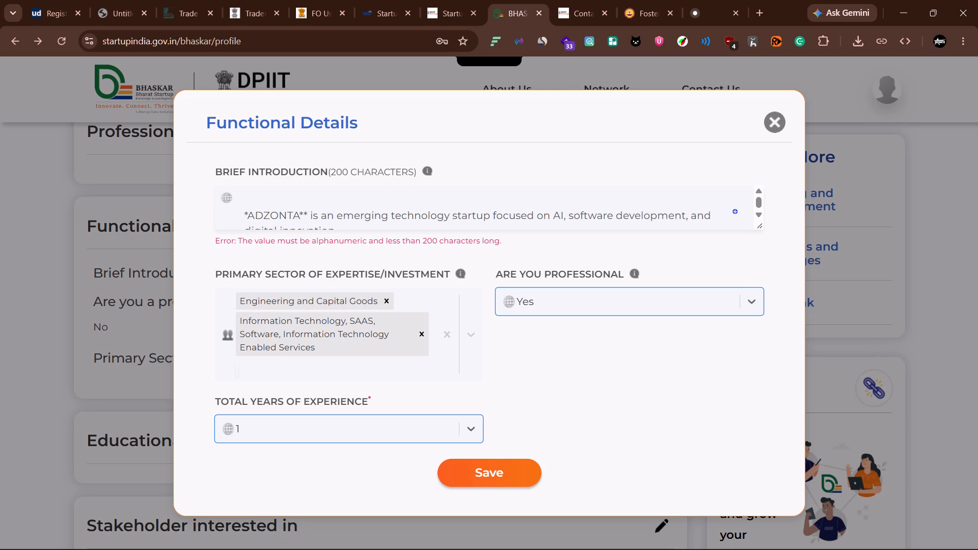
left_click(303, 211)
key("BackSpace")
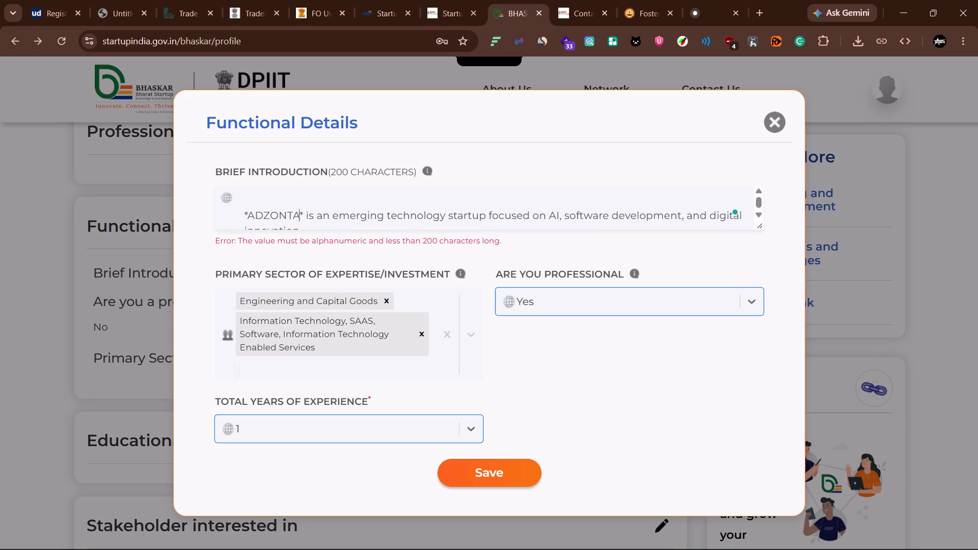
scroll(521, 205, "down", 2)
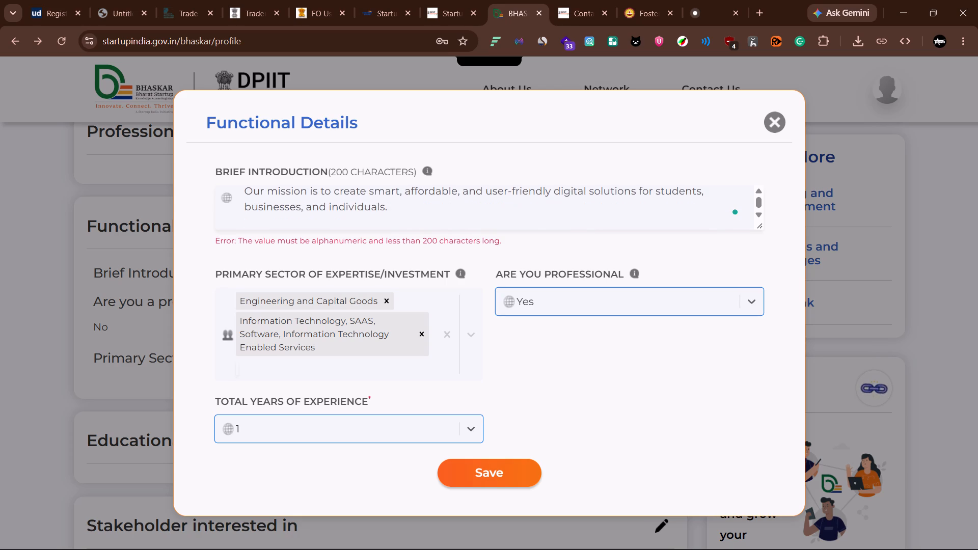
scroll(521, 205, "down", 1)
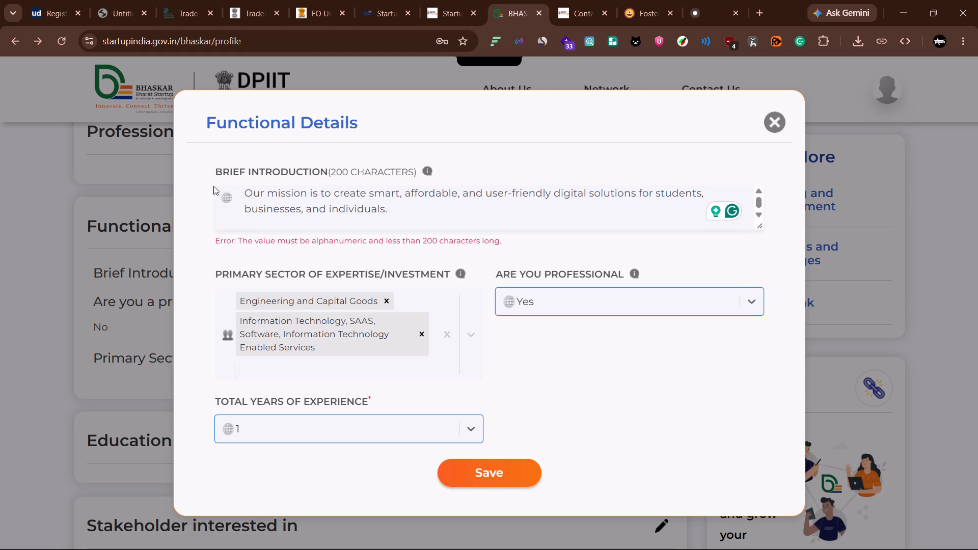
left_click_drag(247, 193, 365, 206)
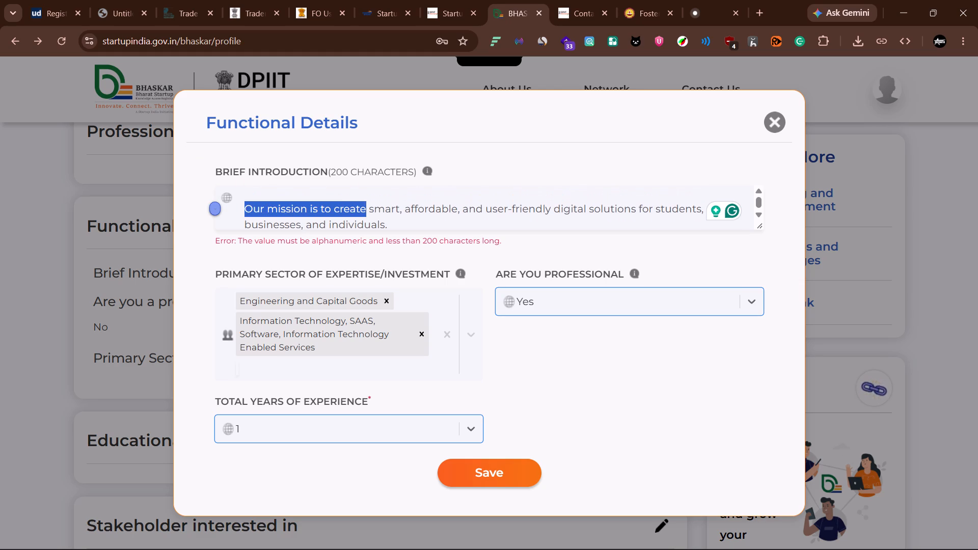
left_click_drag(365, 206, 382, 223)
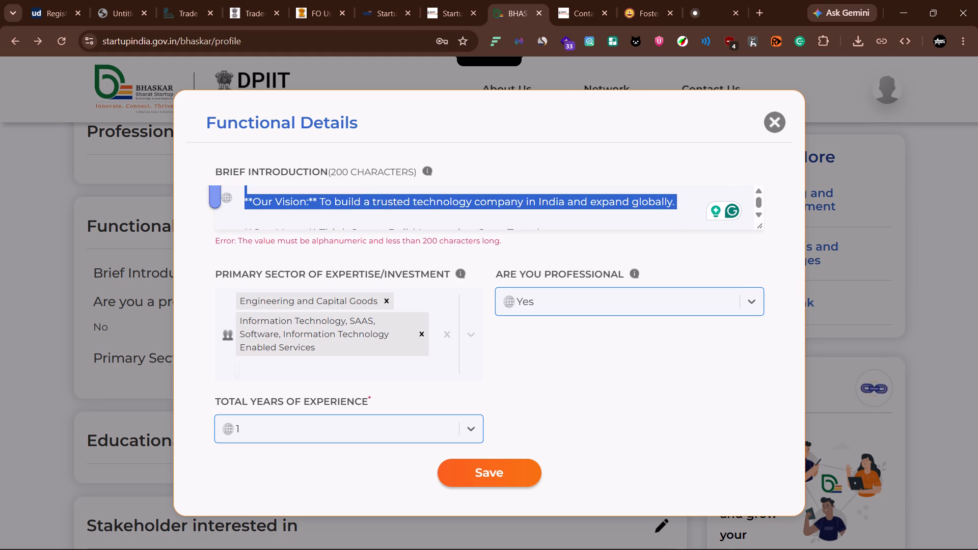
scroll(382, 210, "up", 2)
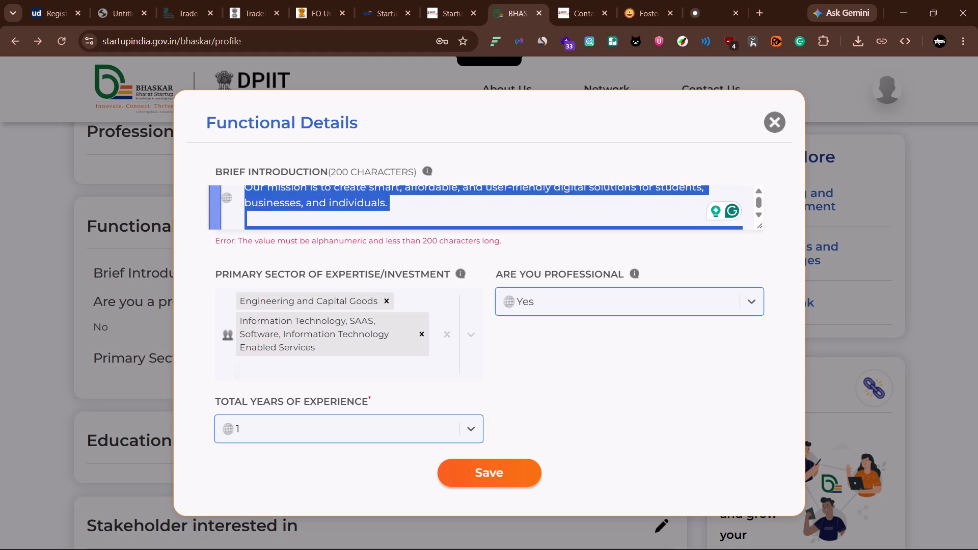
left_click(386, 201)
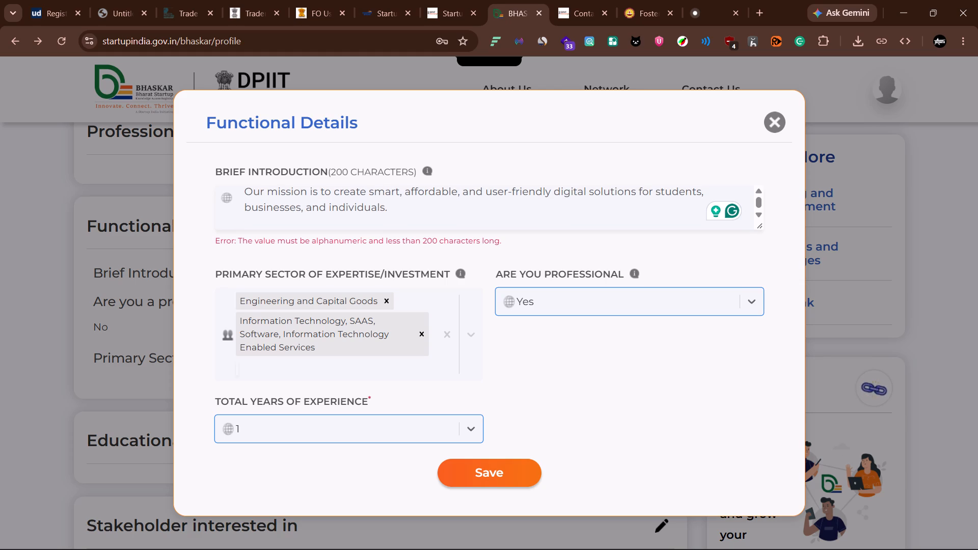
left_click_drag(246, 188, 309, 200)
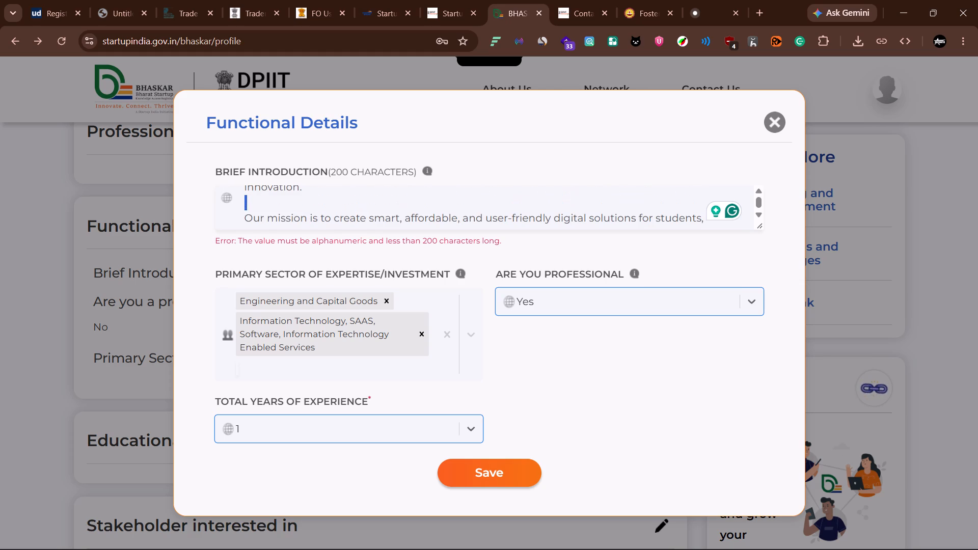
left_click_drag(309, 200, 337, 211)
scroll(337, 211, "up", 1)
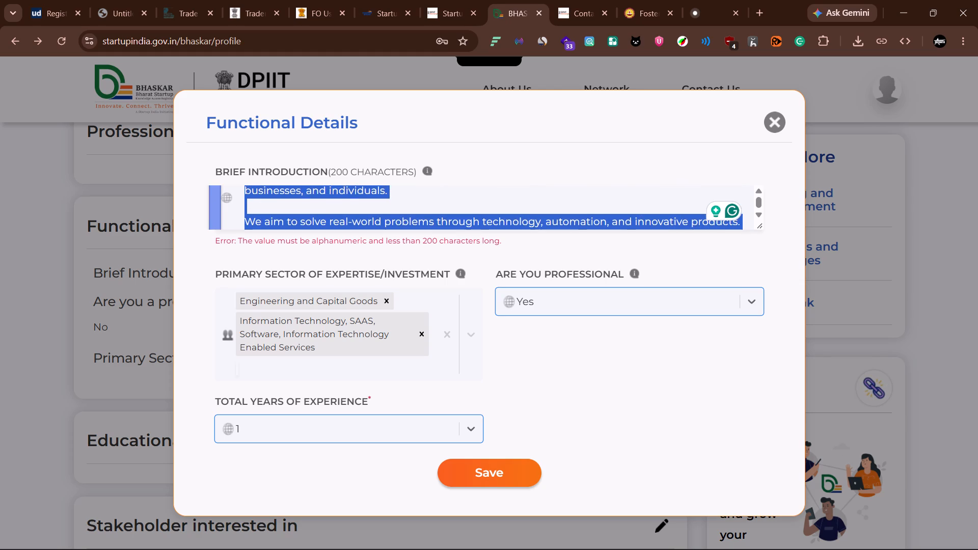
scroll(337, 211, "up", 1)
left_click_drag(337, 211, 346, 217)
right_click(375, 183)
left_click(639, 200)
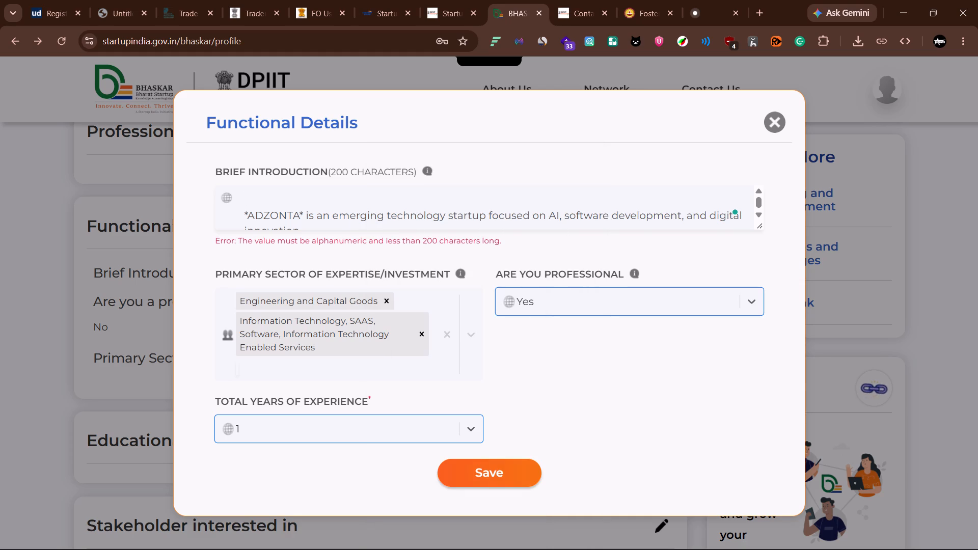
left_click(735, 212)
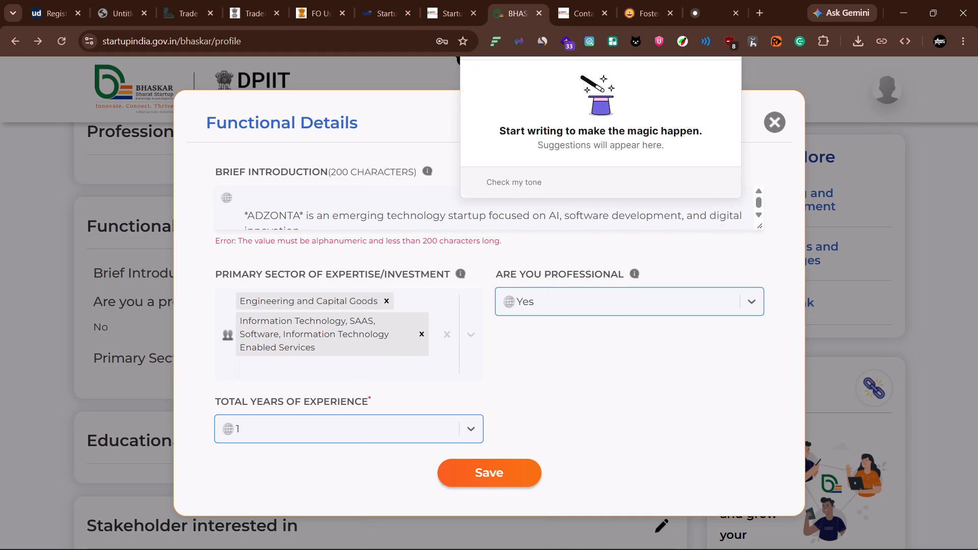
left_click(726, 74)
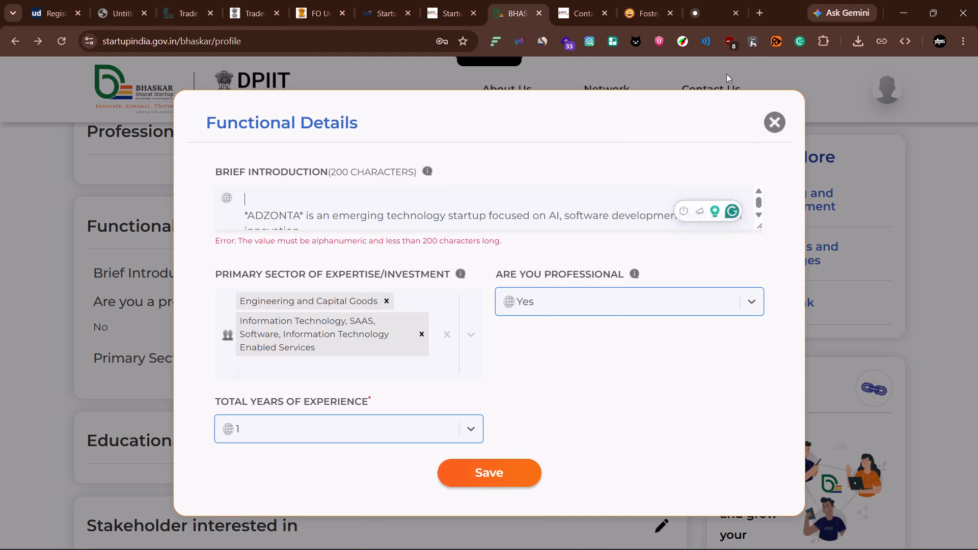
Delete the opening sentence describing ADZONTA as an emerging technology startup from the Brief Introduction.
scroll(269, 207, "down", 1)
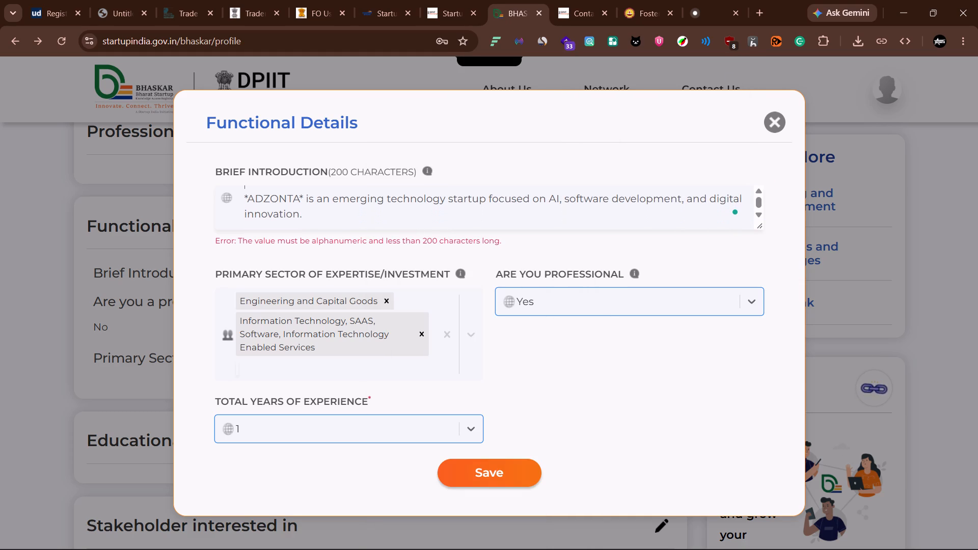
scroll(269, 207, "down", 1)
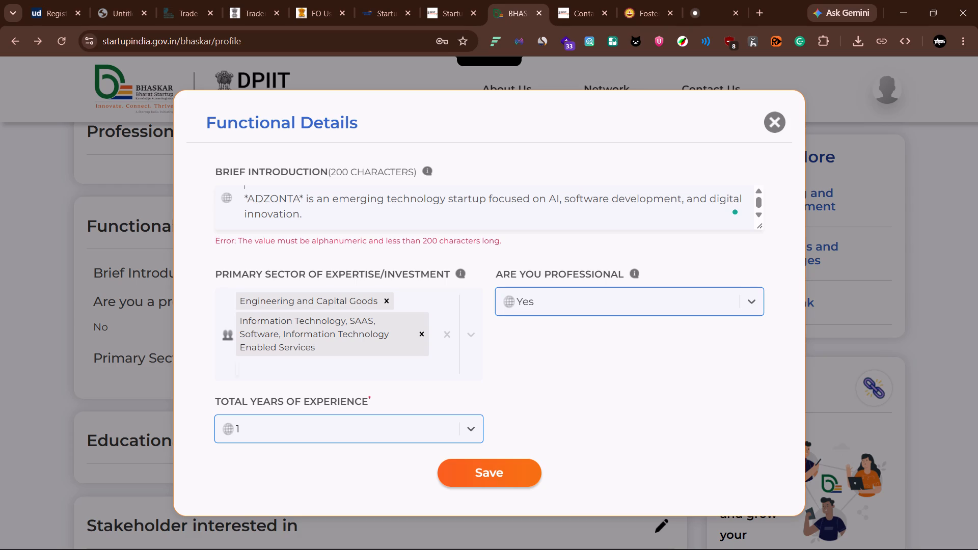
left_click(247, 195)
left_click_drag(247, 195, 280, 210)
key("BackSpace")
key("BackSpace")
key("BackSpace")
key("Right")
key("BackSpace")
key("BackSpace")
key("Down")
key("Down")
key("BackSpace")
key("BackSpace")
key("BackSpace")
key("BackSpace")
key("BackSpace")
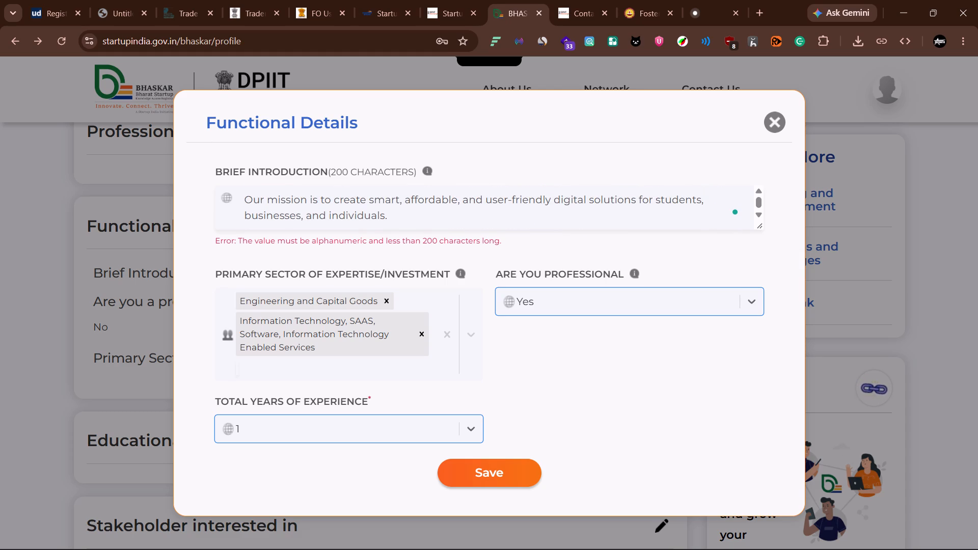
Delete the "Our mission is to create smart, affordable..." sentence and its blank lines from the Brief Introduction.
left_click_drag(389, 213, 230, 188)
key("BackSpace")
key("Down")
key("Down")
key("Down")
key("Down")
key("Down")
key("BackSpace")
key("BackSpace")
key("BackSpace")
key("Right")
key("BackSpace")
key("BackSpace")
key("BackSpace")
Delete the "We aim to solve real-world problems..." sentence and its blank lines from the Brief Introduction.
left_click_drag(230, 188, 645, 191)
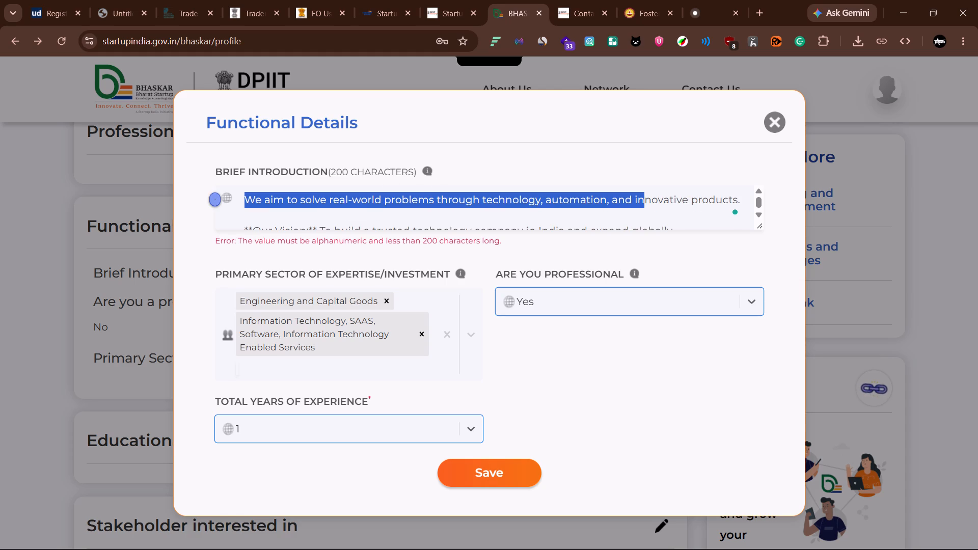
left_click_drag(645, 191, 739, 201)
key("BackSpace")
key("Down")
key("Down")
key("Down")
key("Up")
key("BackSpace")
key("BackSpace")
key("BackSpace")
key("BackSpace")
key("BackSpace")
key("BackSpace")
Clear all remaining text, including the Our Vision and Our Motto lines, from the Brief Introduction field.
left_click(739, 201)
left_click_drag(739, 201, 977, 199)
key("BackSpace")
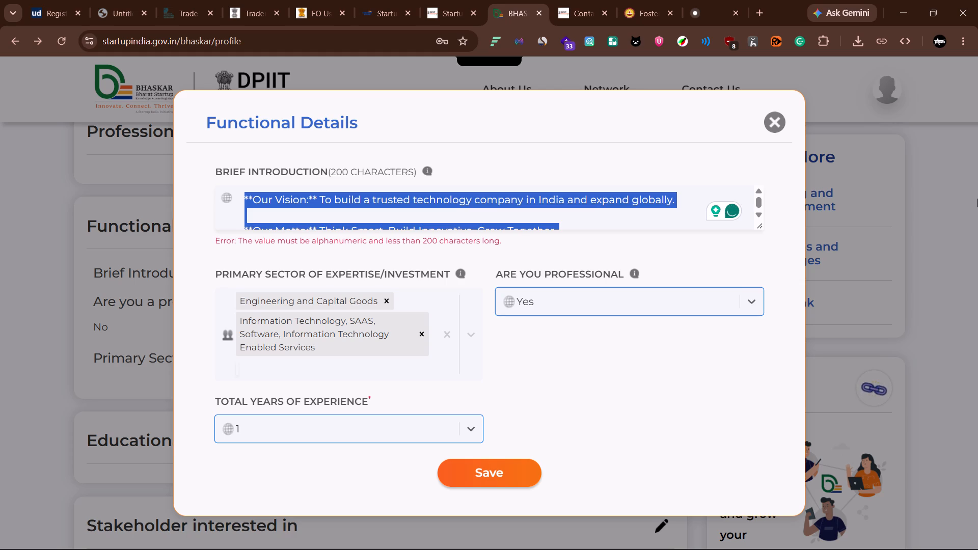
left_click_drag(977, 199, 457, 218)
key("BackSpace")
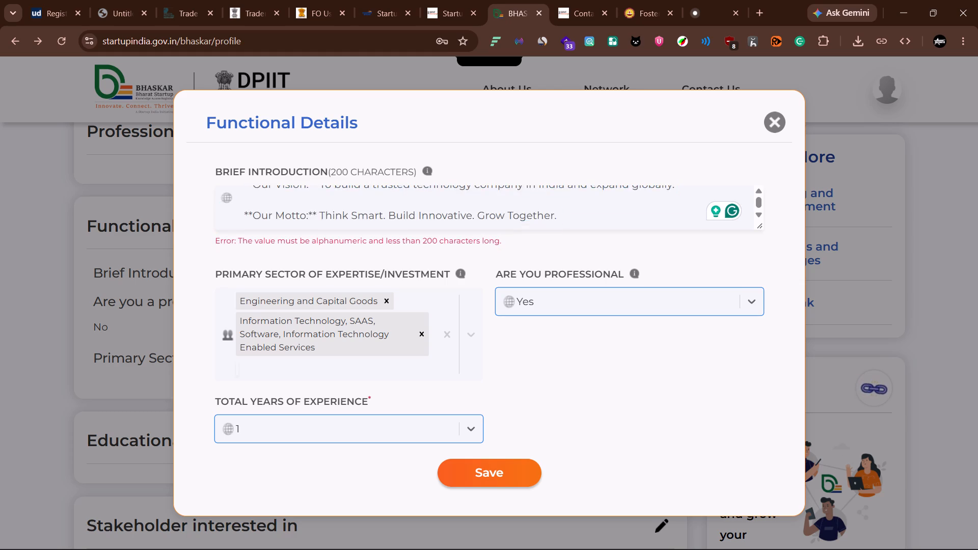
left_click_drag(457, 218, 482, 223)
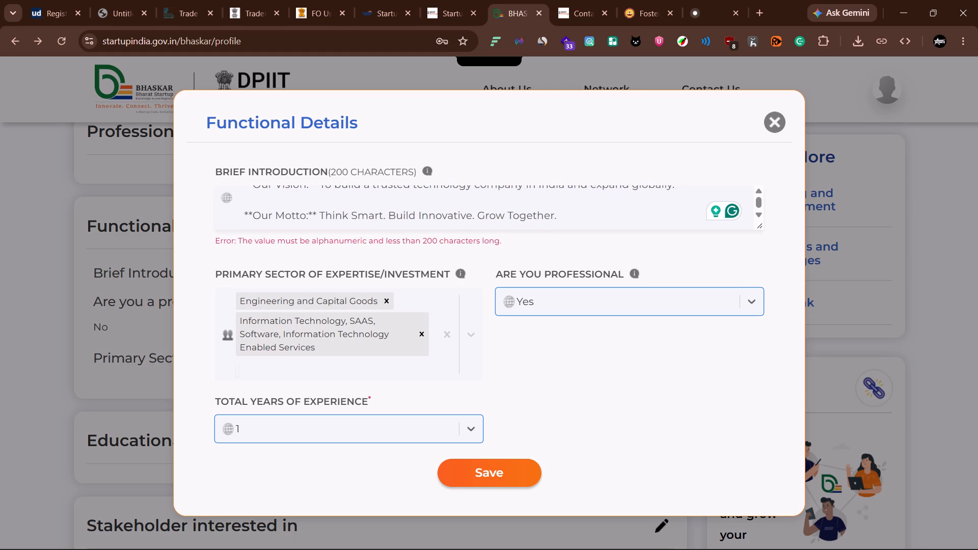
key("ctrl+a")
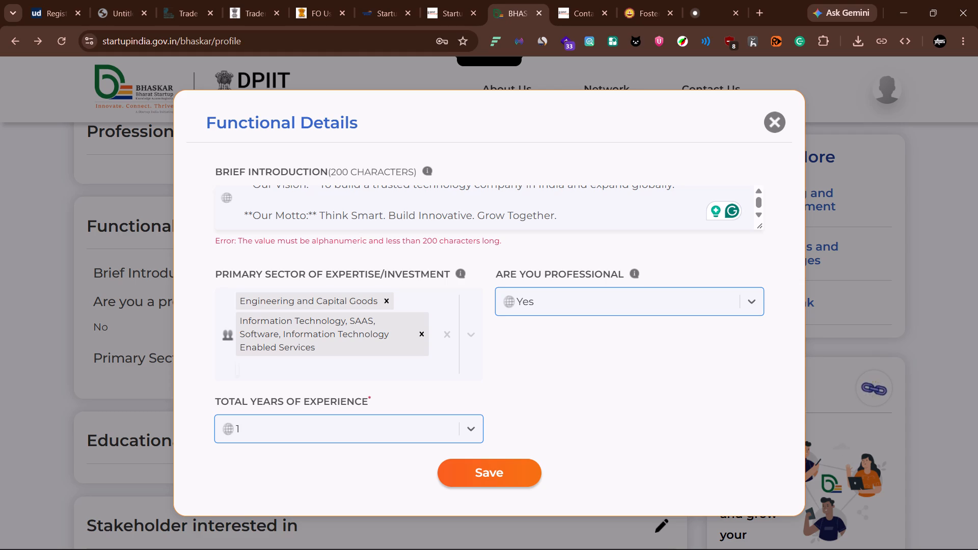
double_click(510, 217)
key("ctrl+a")
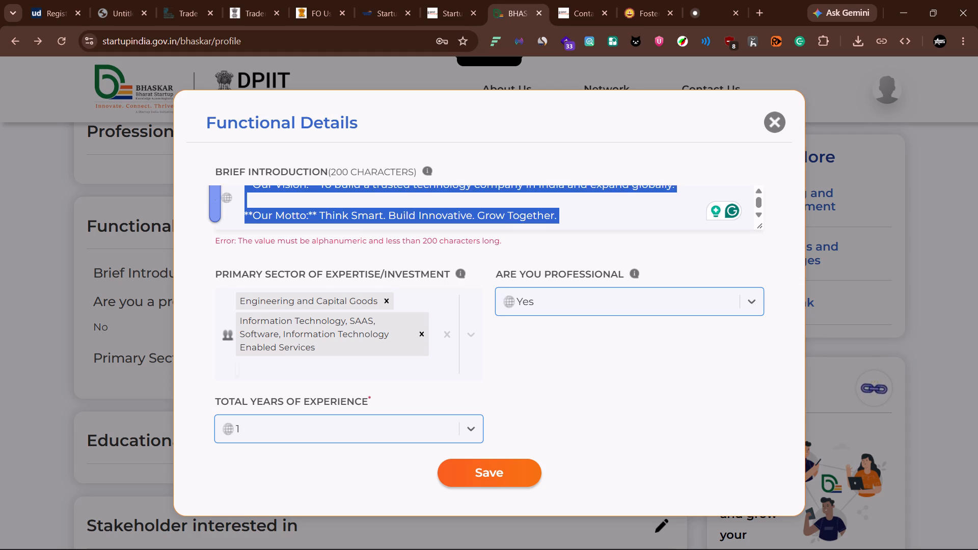
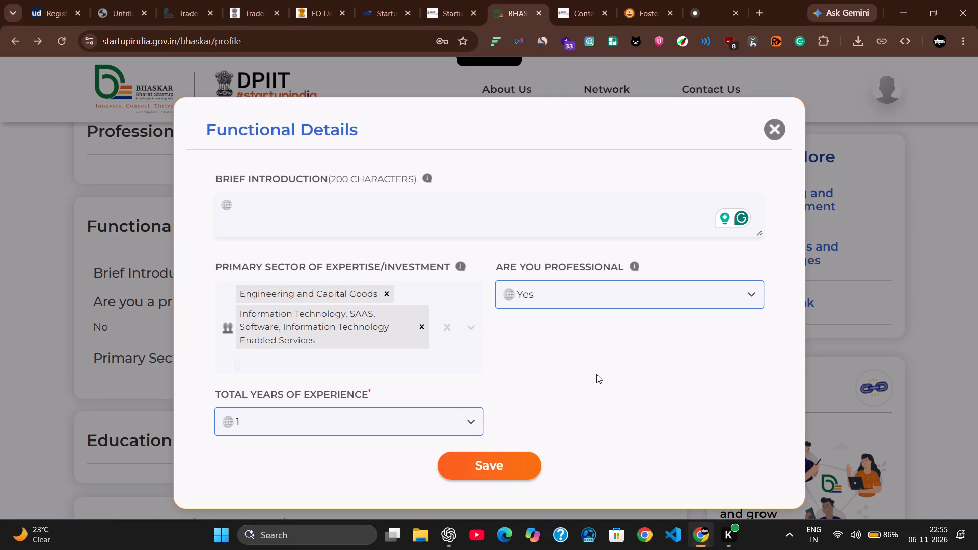
Save the Functional Details with the Brief Introduction left blank.
left_click(491, 455)
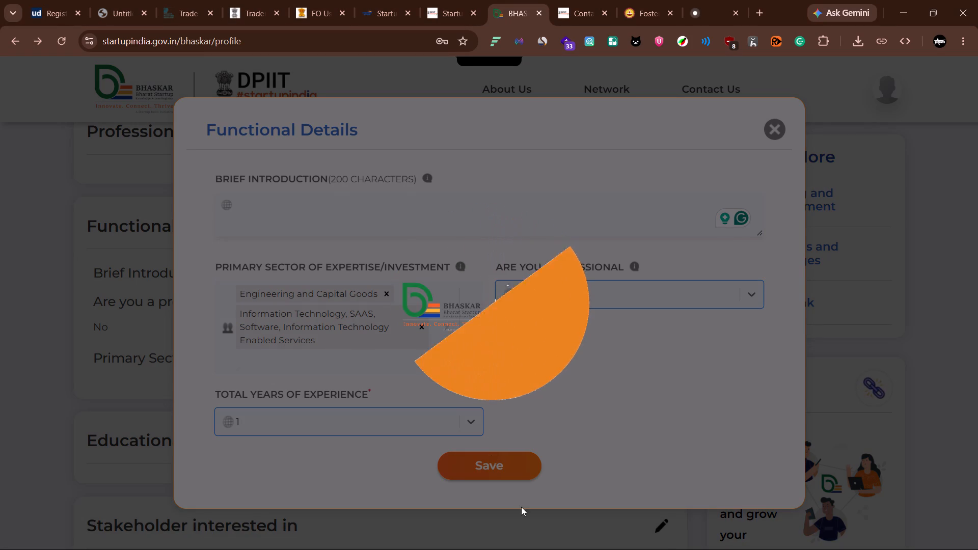
Check the computer's Wi-Fi connection status and return to the profile page.
left_click(874, 540)
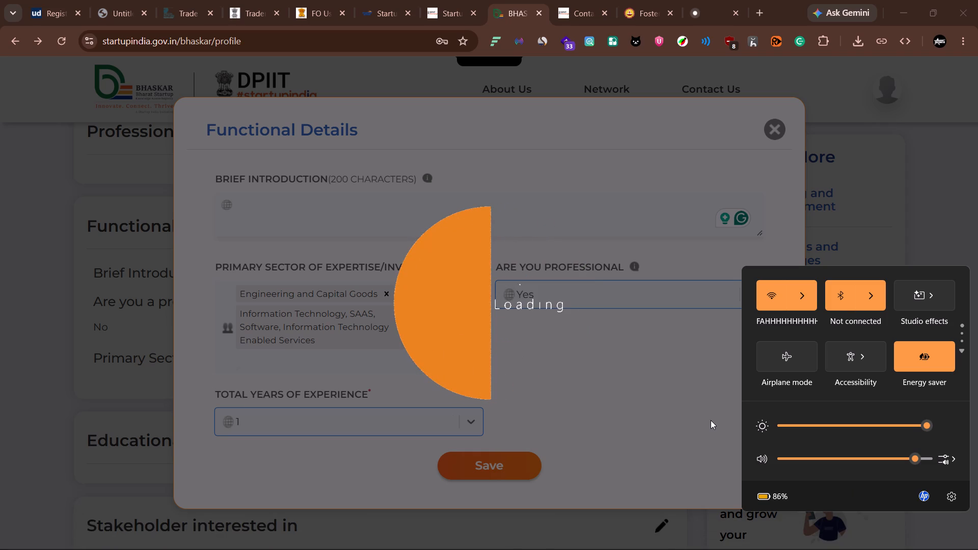
left_click(798, 301)
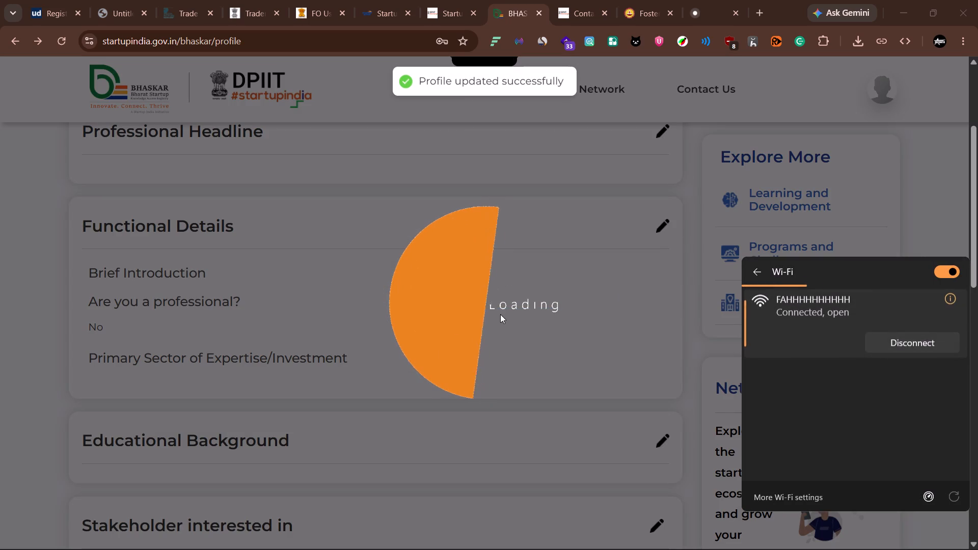
left_click(496, 315)
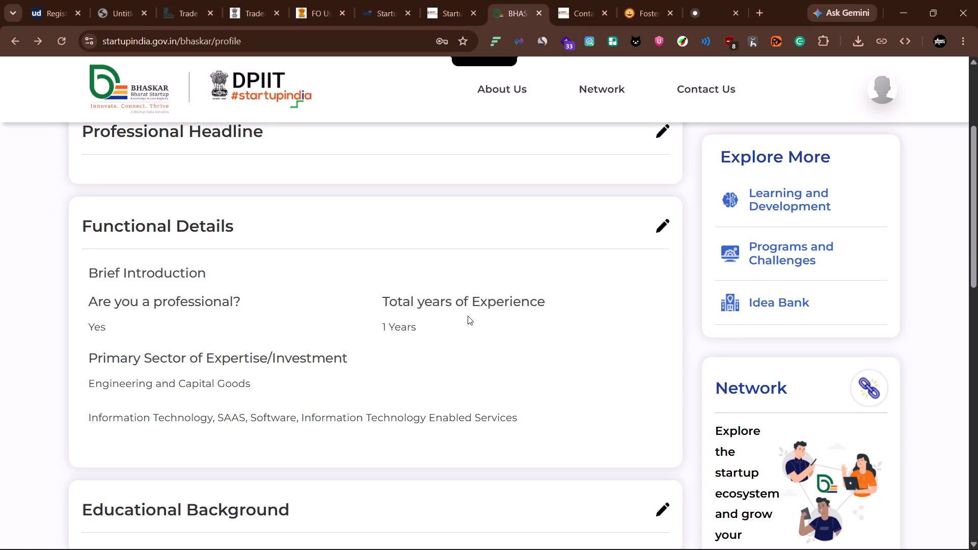
Start a Post Graduation entry in the profile's Educational Background and open the choices for its university name.
scroll(468, 316, "down", 1)
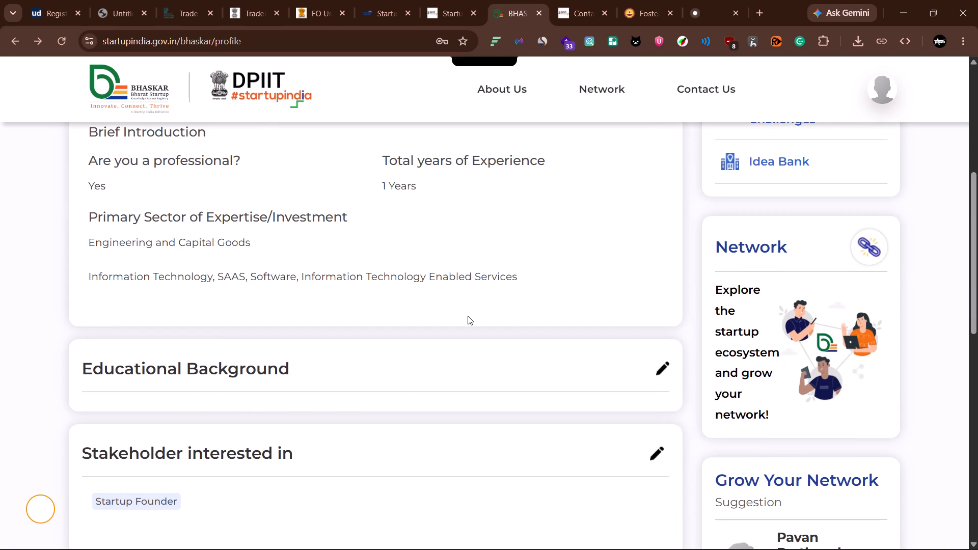
scroll(468, 316, "down", 2)
left_click(657, 328)
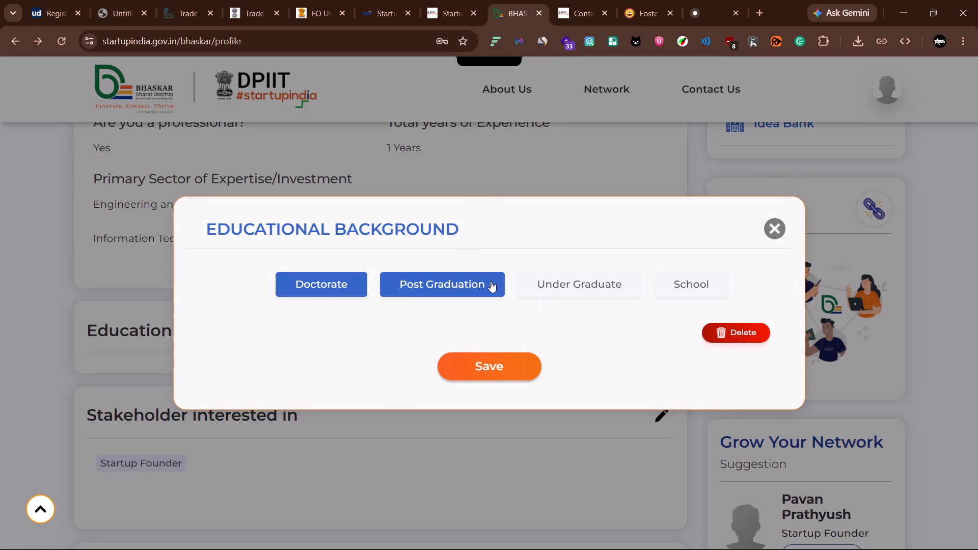
left_click(444, 285)
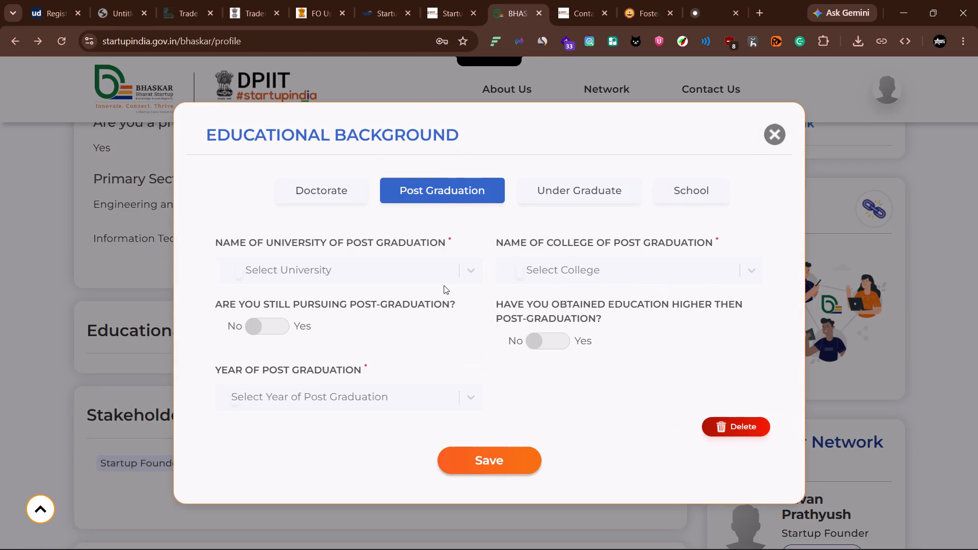
left_click(322, 269)
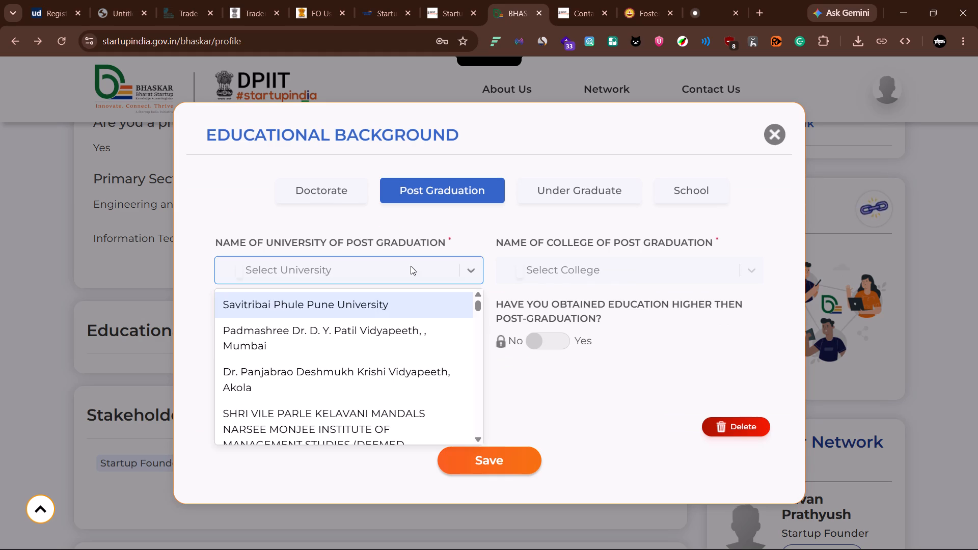
Look through the available post-graduation universities in the Educational Background form to find the one attended.
scroll(347, 375, "down", 3)
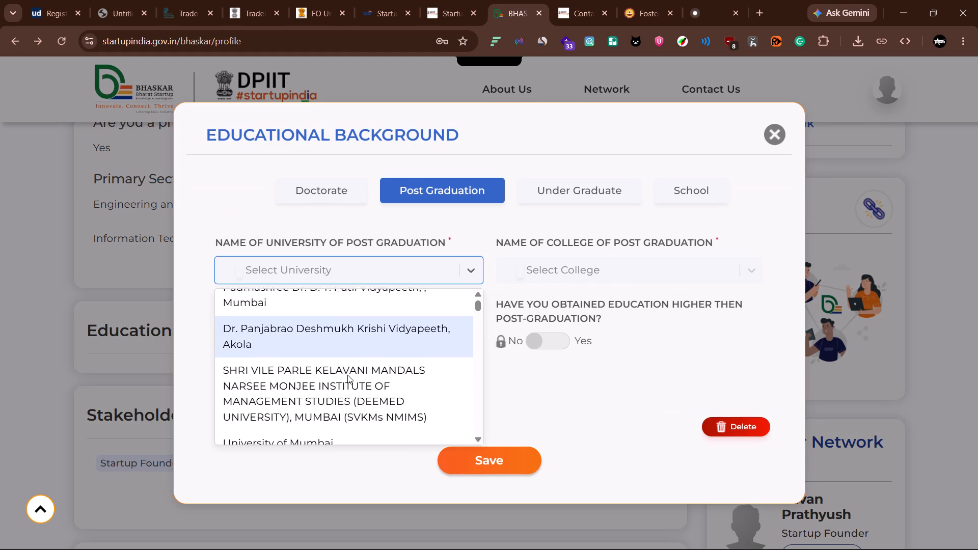
scroll(347, 375, "down", 4)
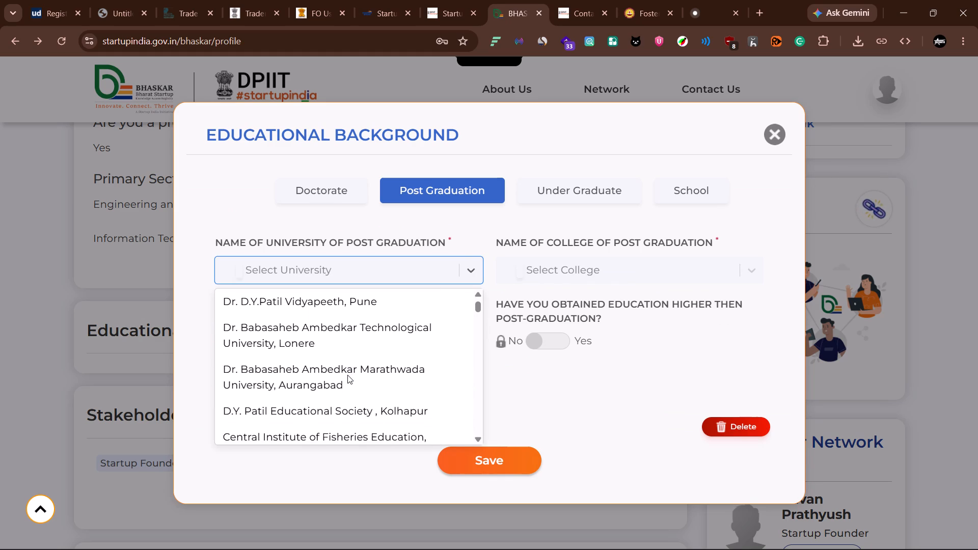
scroll(347, 375, "down", 4)
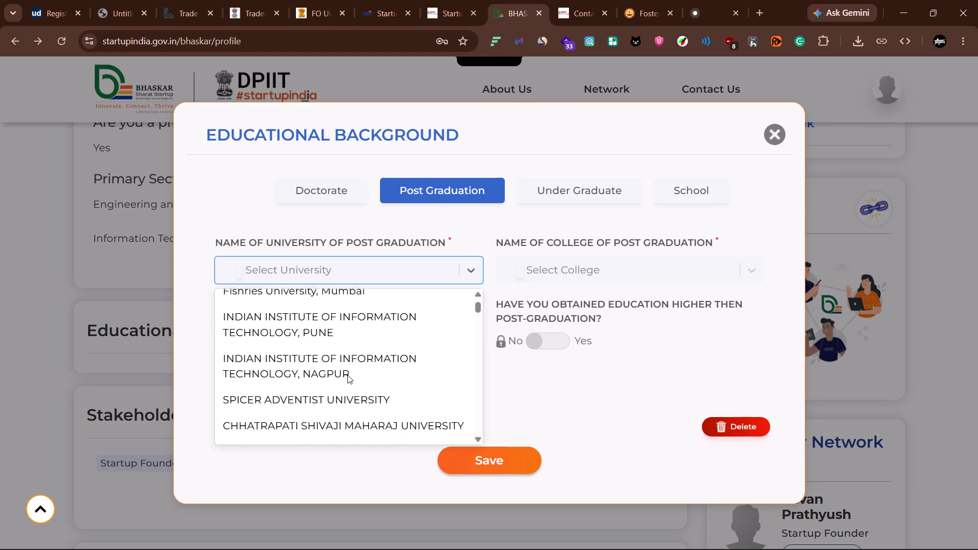
scroll(347, 375, "down", 1)
left_click(317, 270)
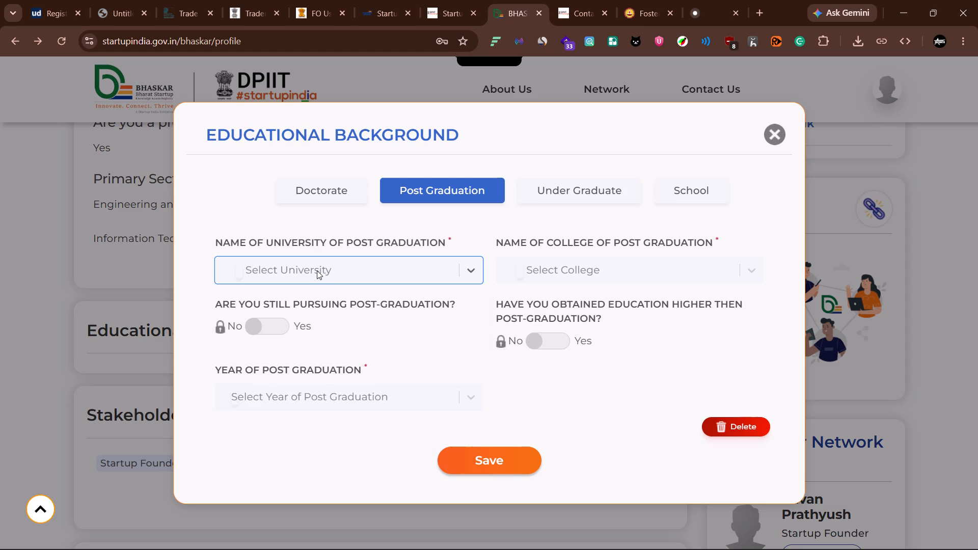
left_click(232, 268)
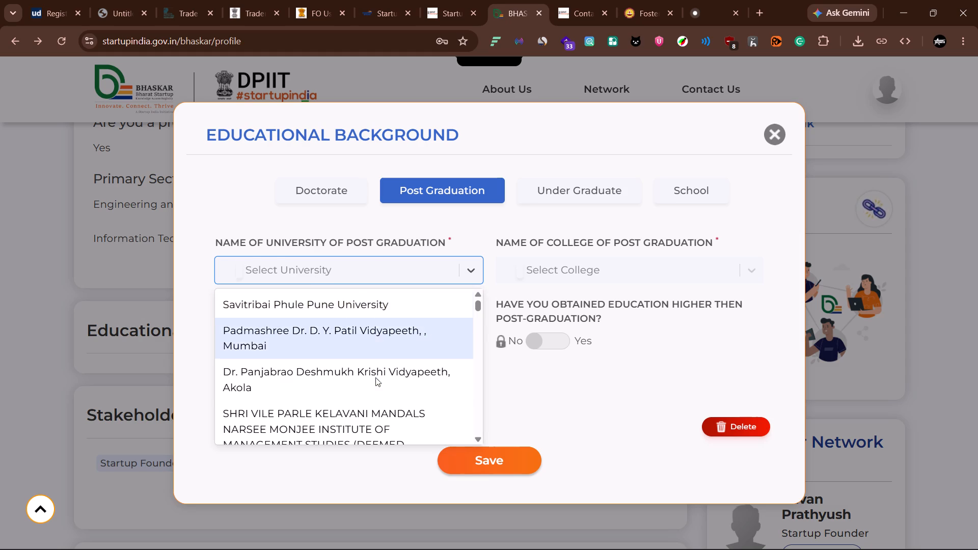
scroll(375, 377, "down", 3)
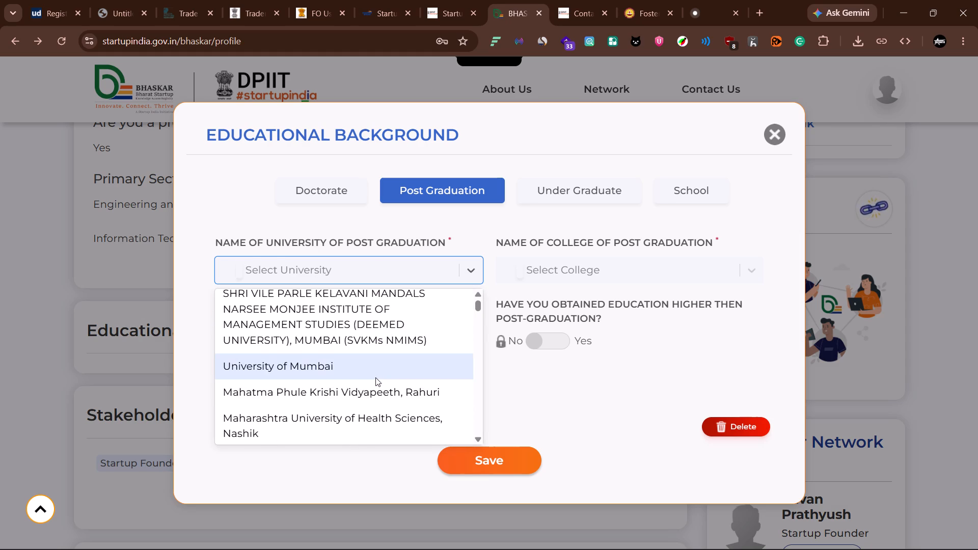
scroll(375, 377, "down", 3)
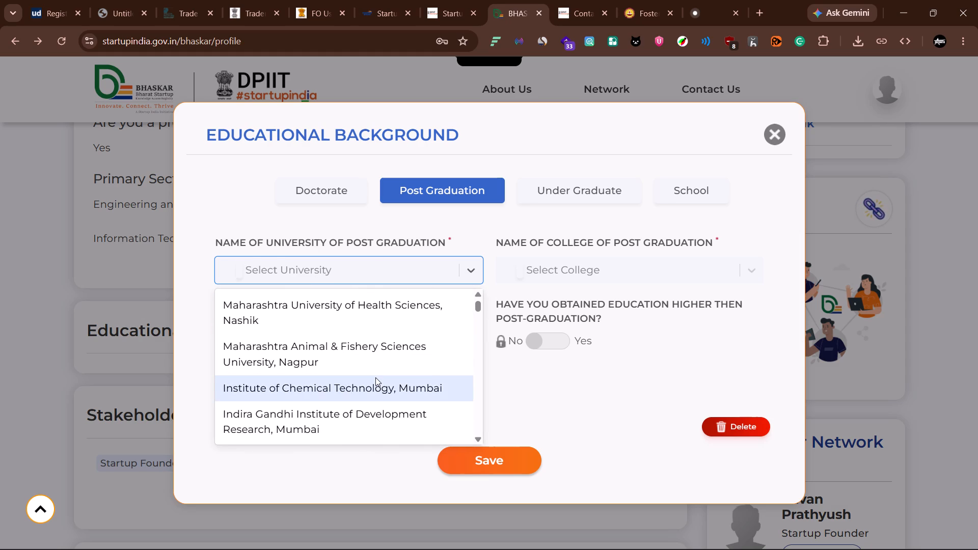
scroll(375, 377, "down", 4)
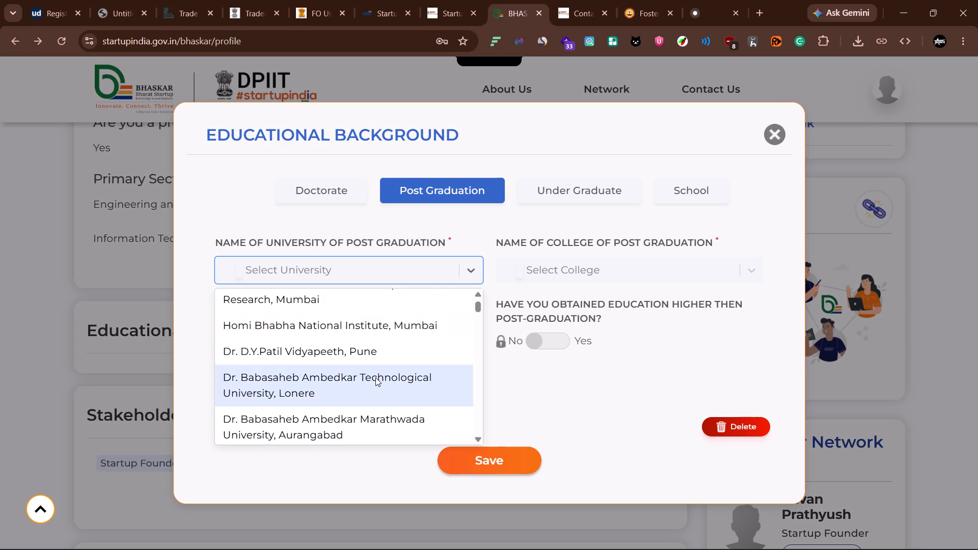
scroll(375, 377, "down", 2)
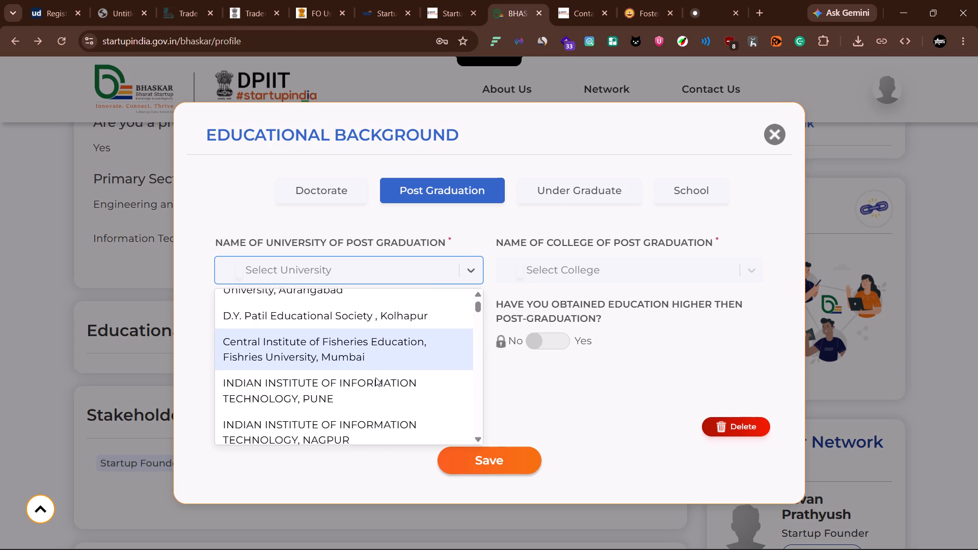
scroll(375, 377, "down", 3)
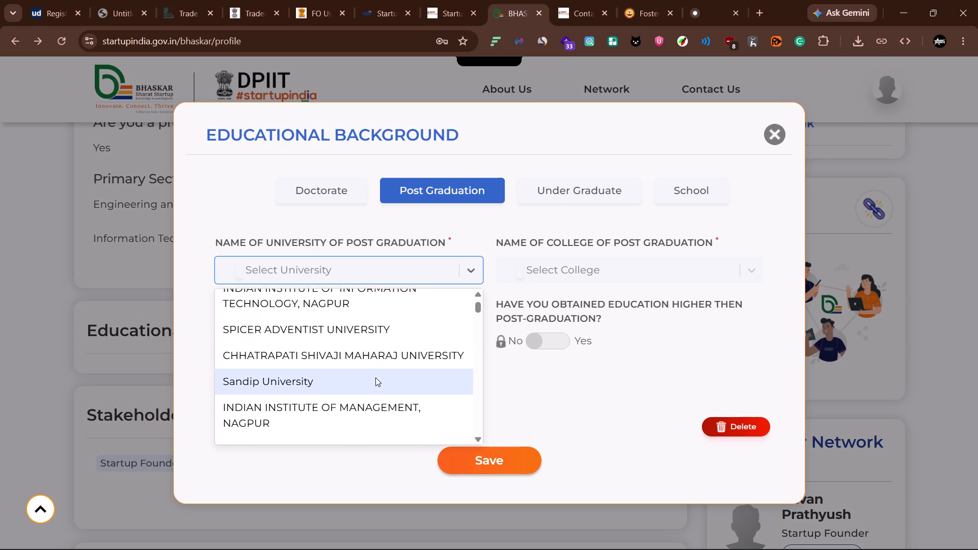
scroll(375, 377, "down", 2)
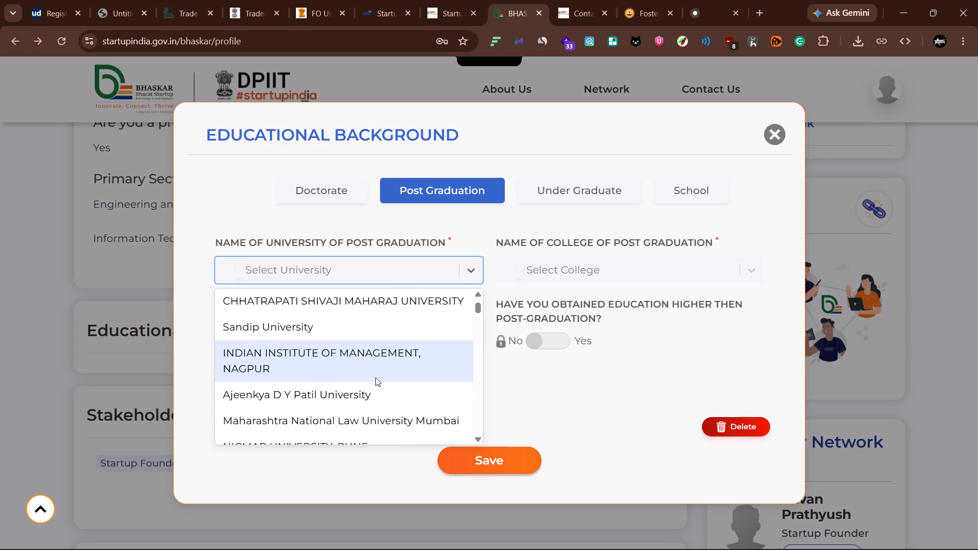
scroll(375, 377, "down", 3)
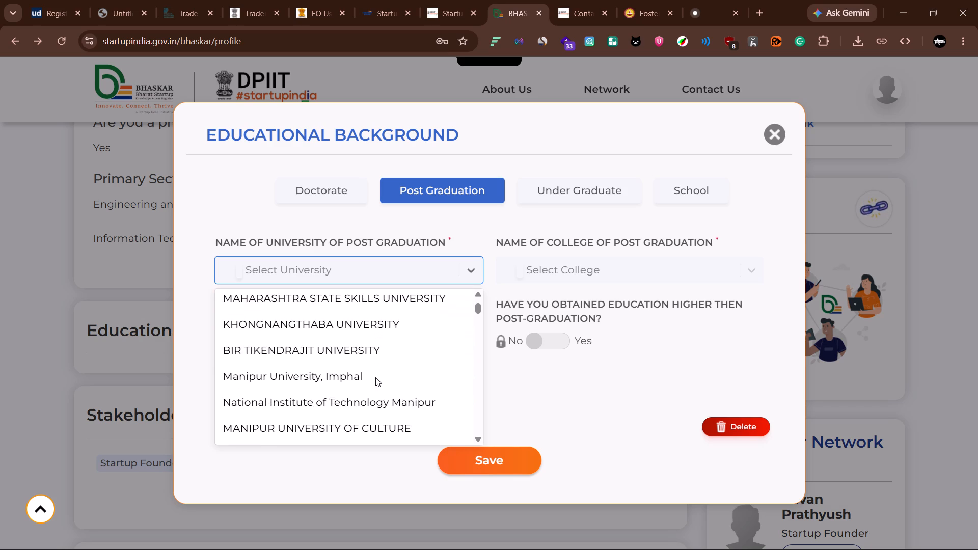
scroll(375, 377, "down", 3)
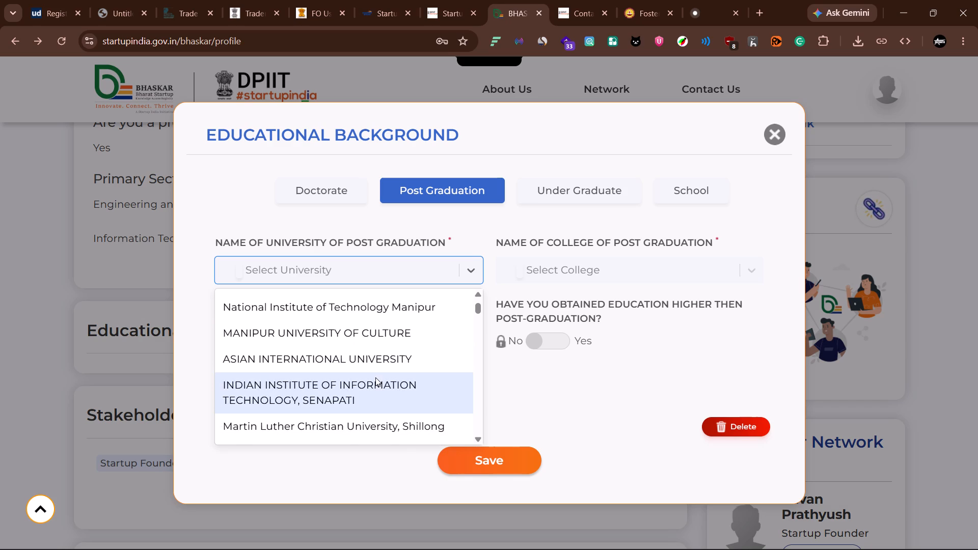
scroll(375, 377, "down", 4)
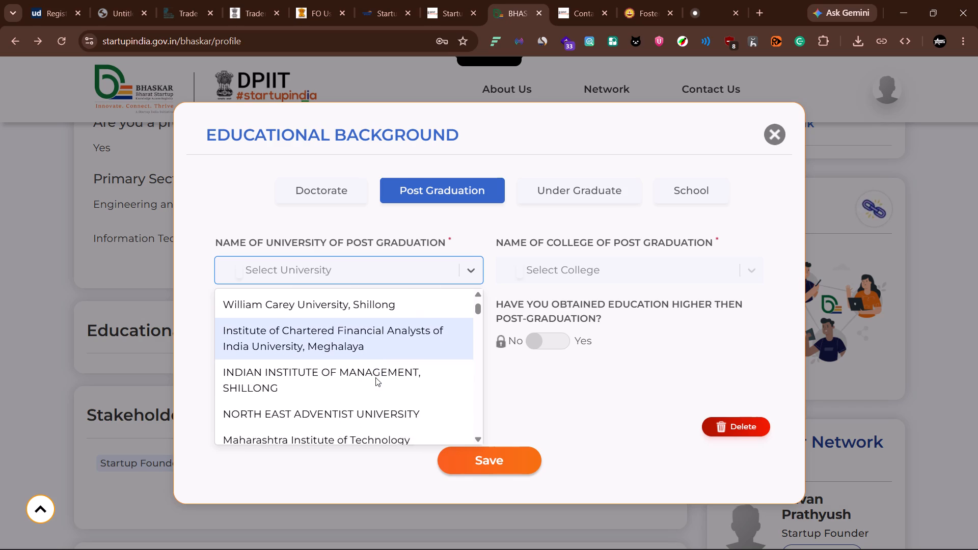
scroll(375, 377, "down", 3)
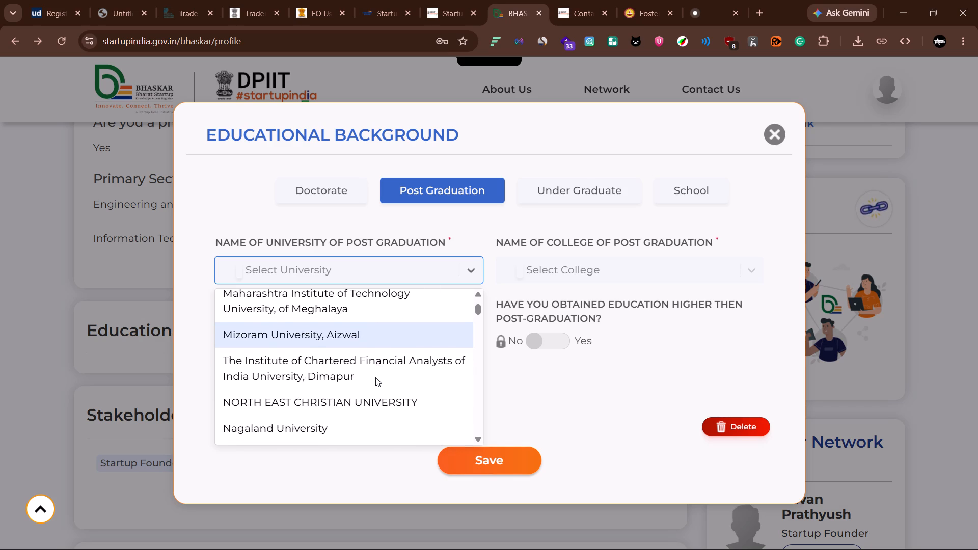
scroll(375, 377, "down", 3)
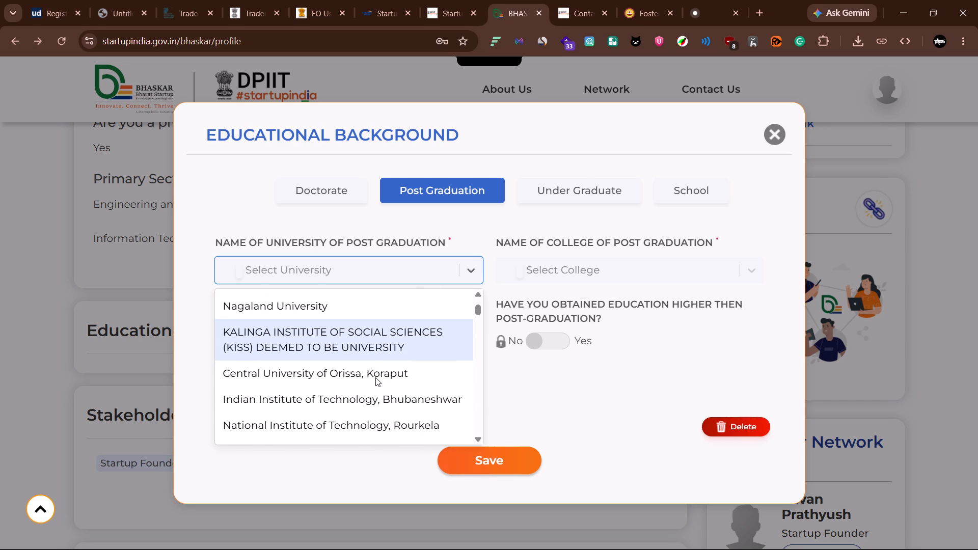
scroll(375, 377, "down", 3)
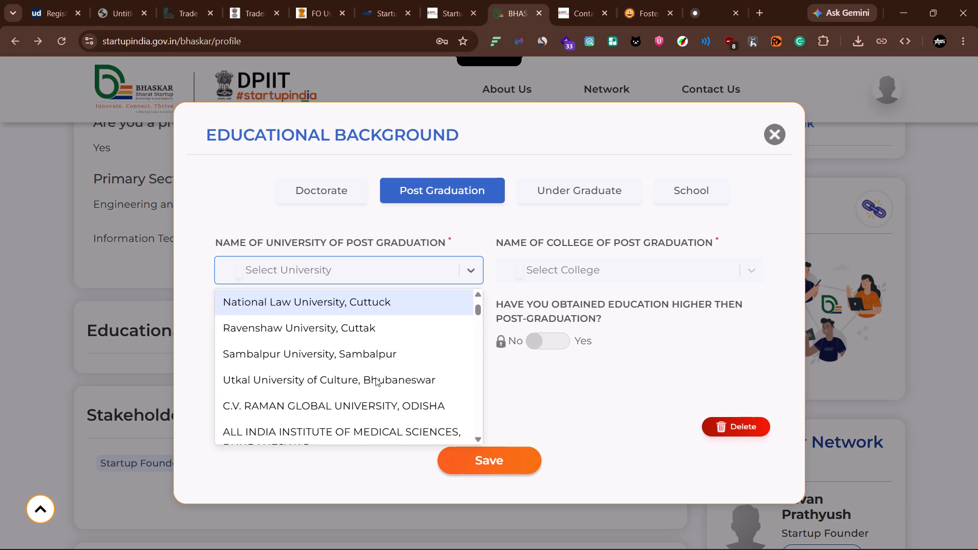
scroll(375, 377, "down", 2)
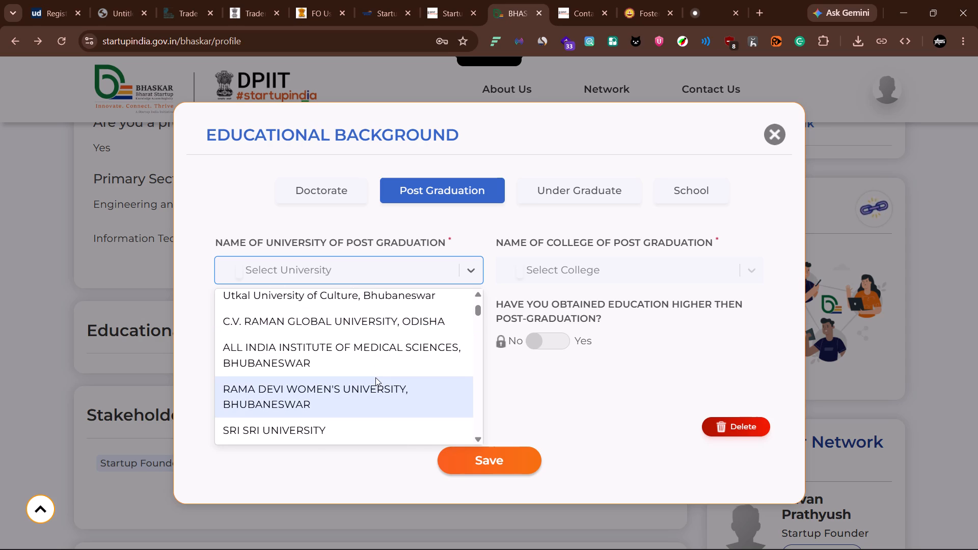
scroll(375, 377, "down", 2)
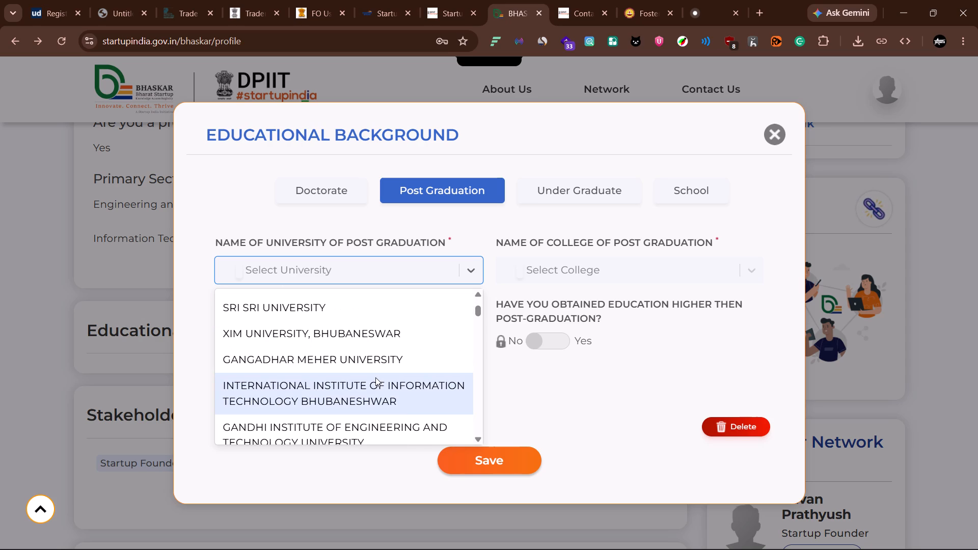
scroll(375, 377, "down", 1)
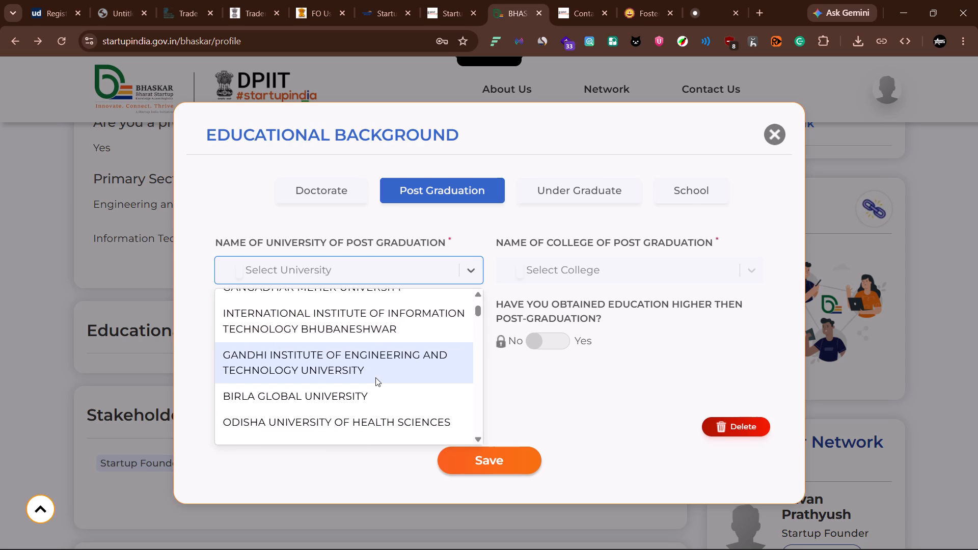
scroll(375, 377, "down", 3)
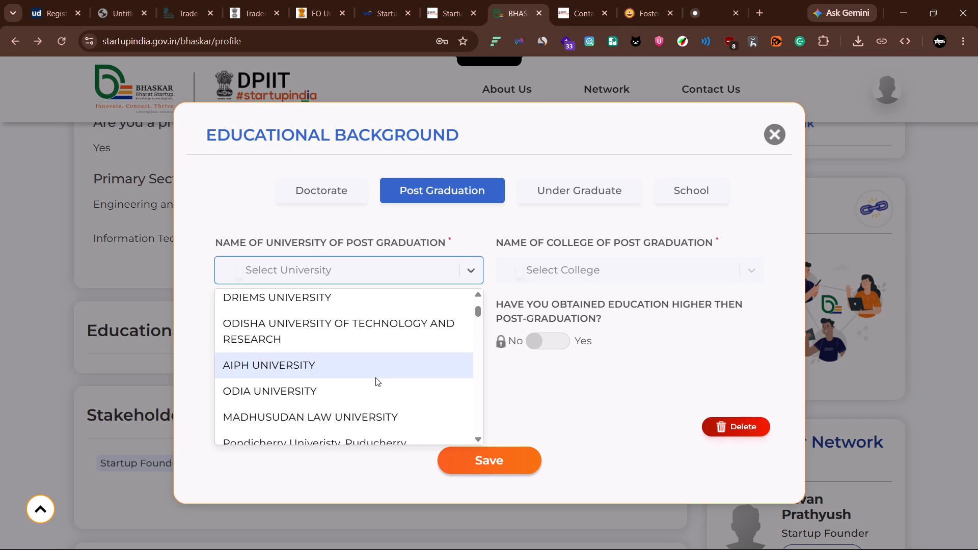
scroll(375, 377, "down", 3)
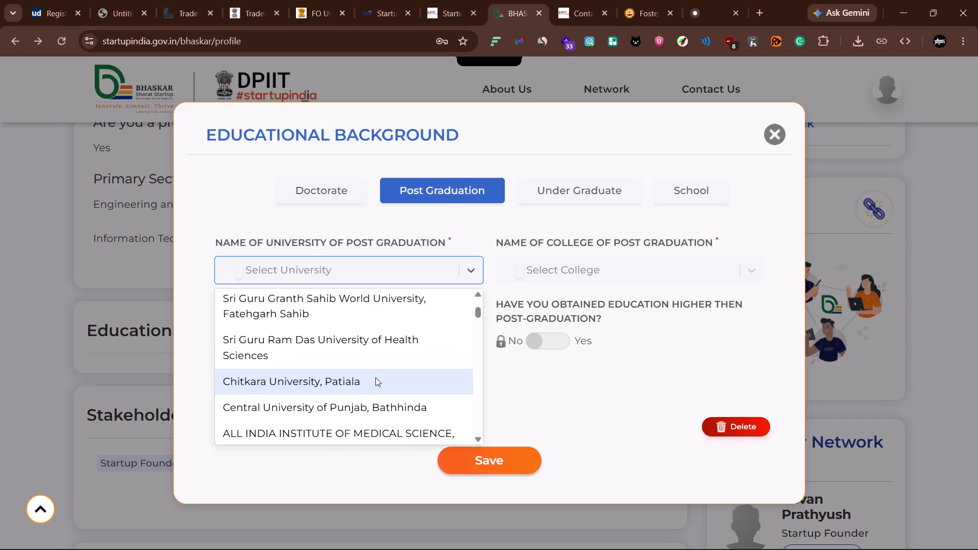
scroll(375, 377, "up", 2)
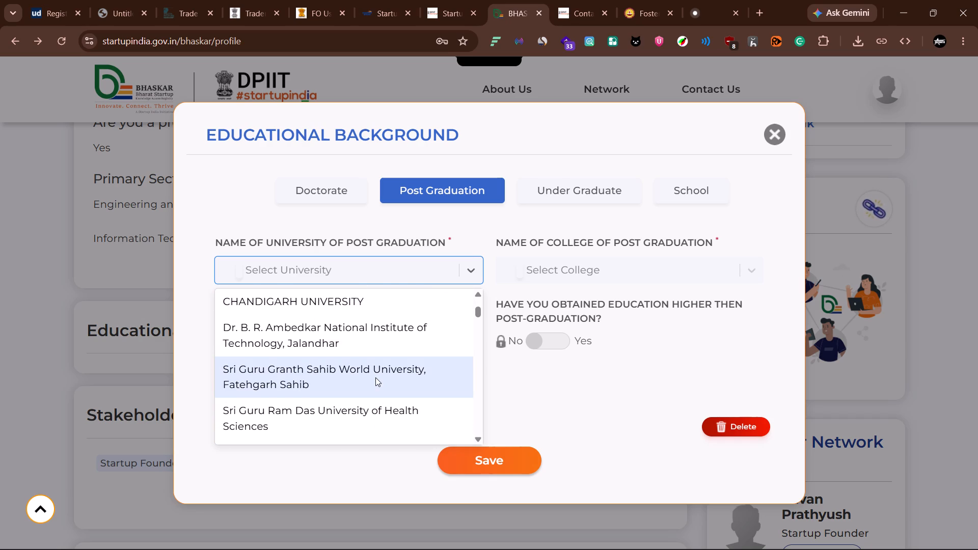
scroll(375, 377, "down", 4)
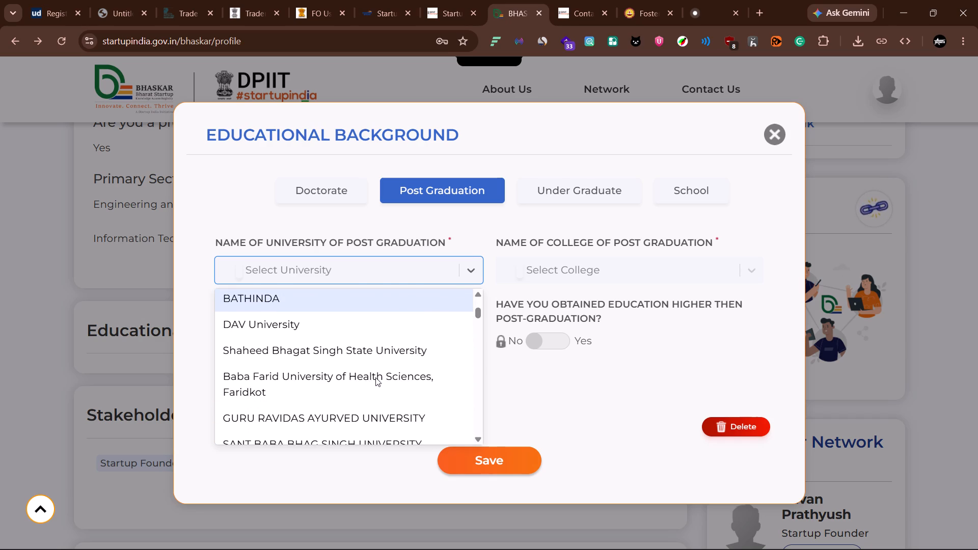
scroll(375, 377, "down", 4)
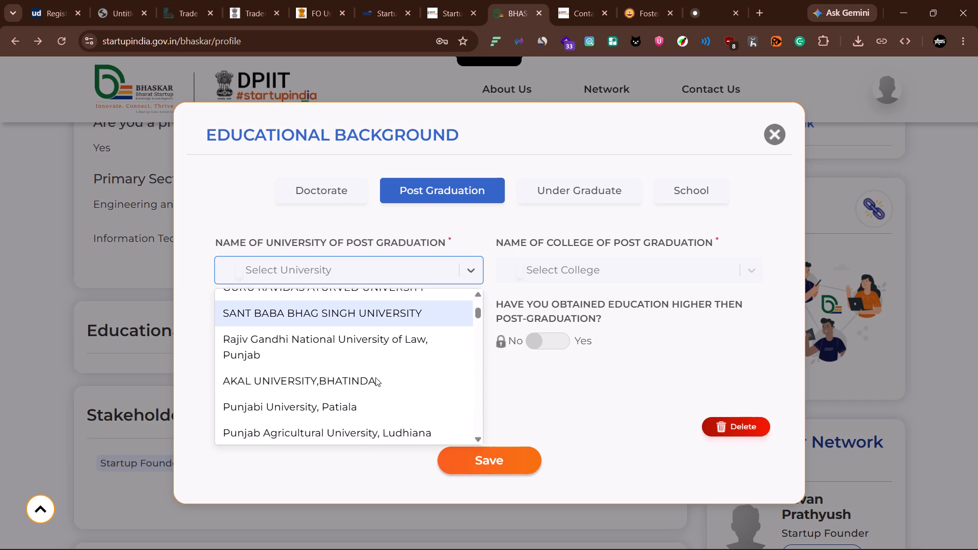
scroll(375, 377, "down", 3)
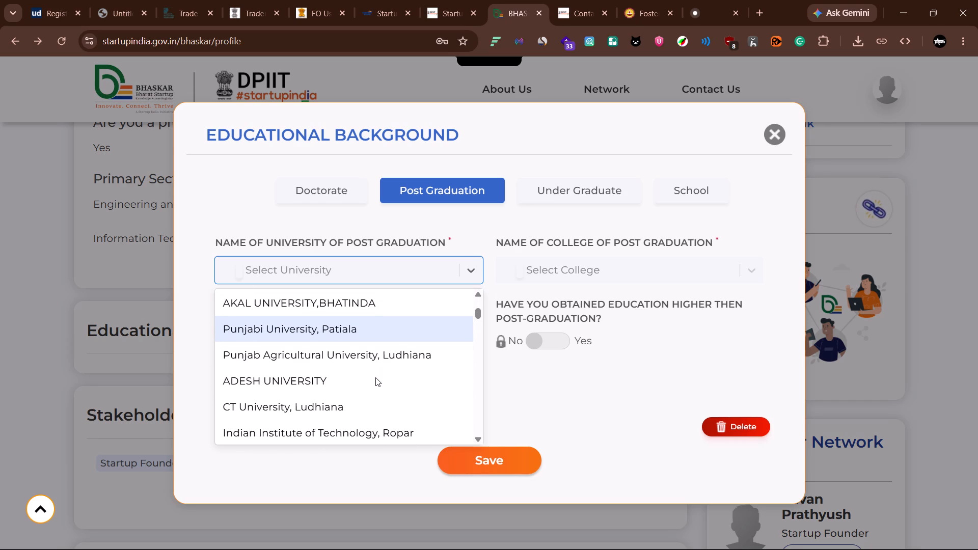
scroll(375, 377, "down", 1)
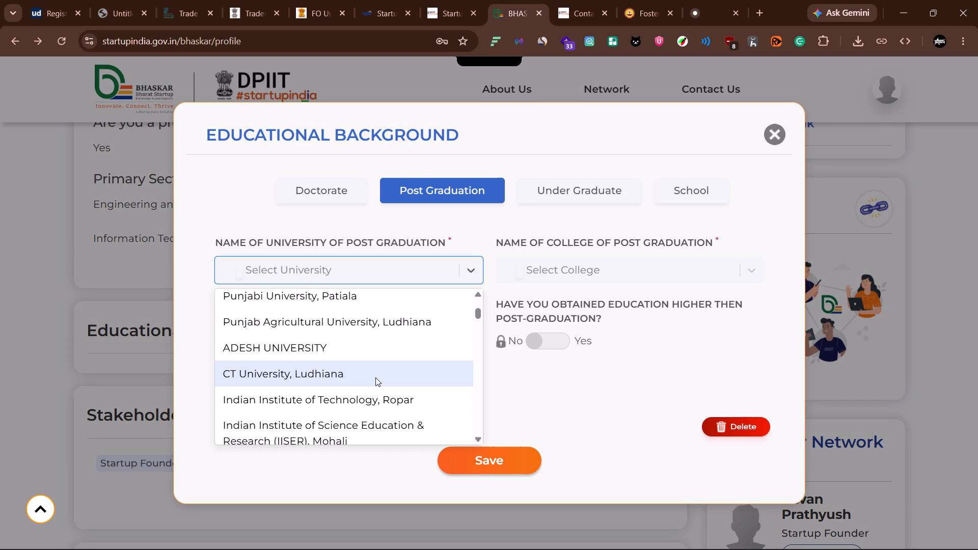
scroll(375, 377, "down", 1)
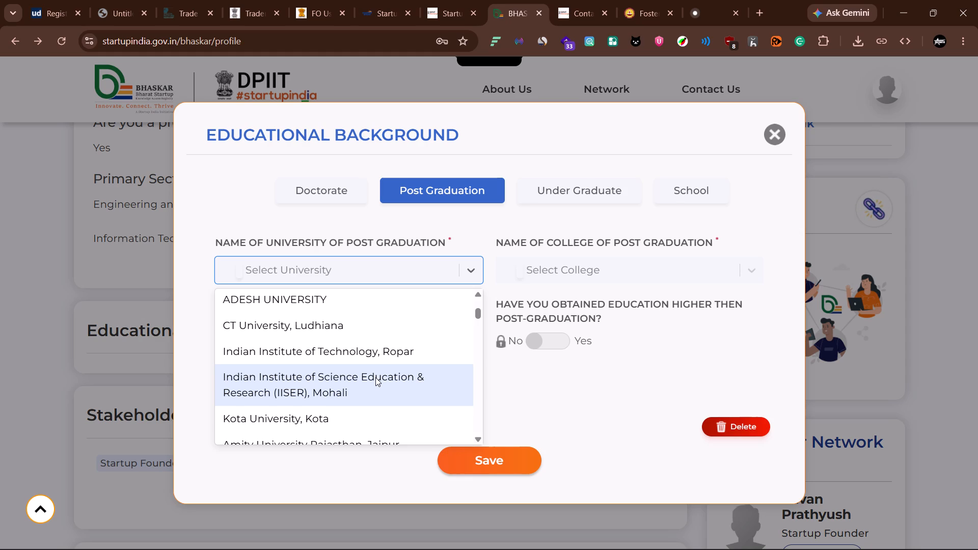
scroll(375, 377, "down", 2)
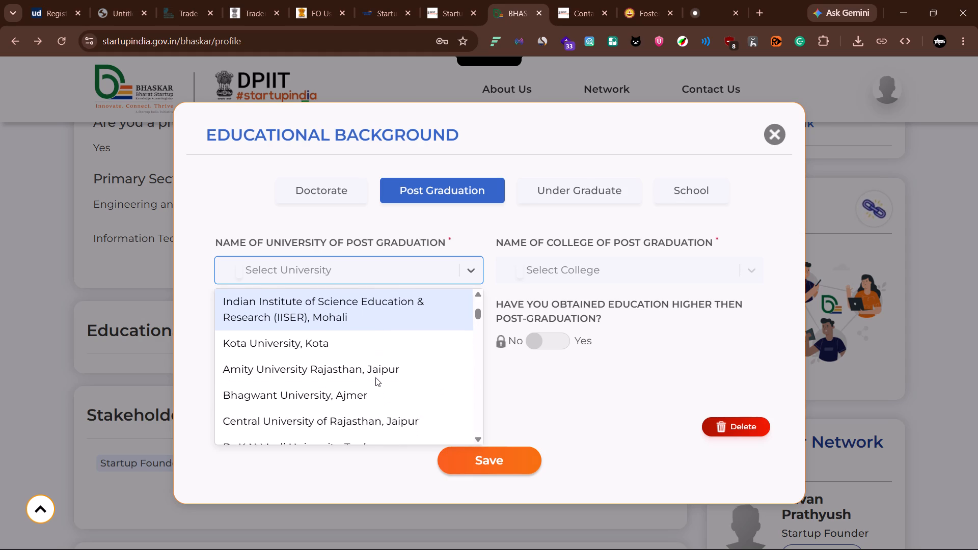
scroll(375, 377, "down", 3)
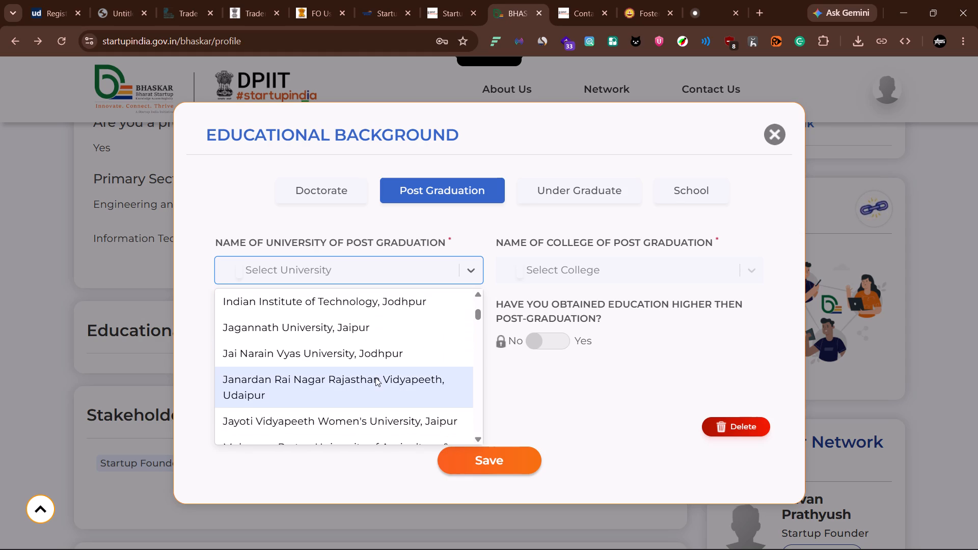
scroll(375, 377, "down", 3)
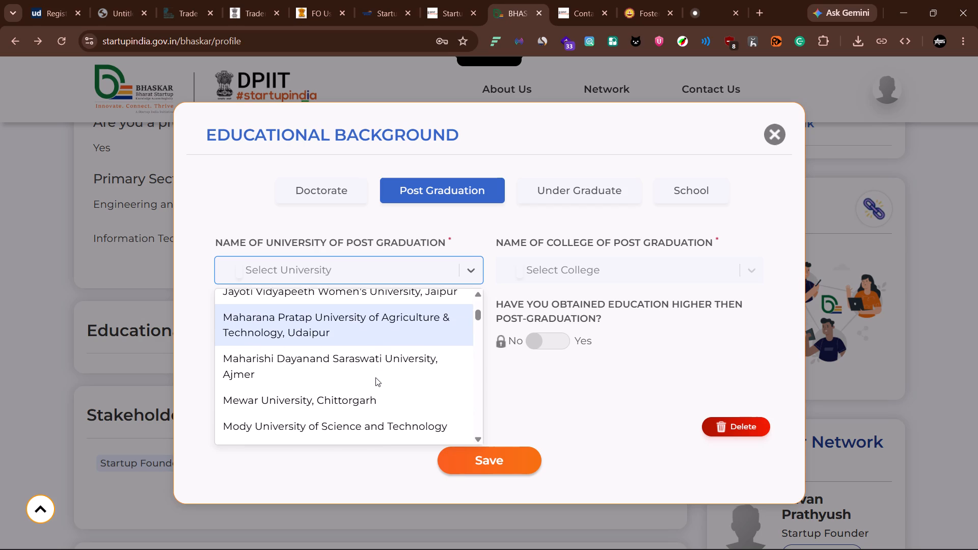
scroll(375, 377, "down", 2)
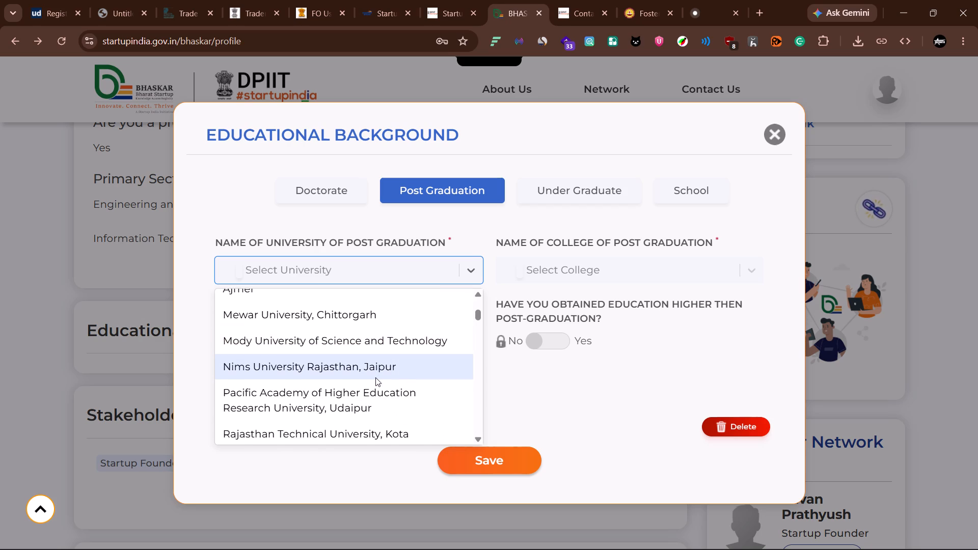
scroll(375, 377, "down", 4)
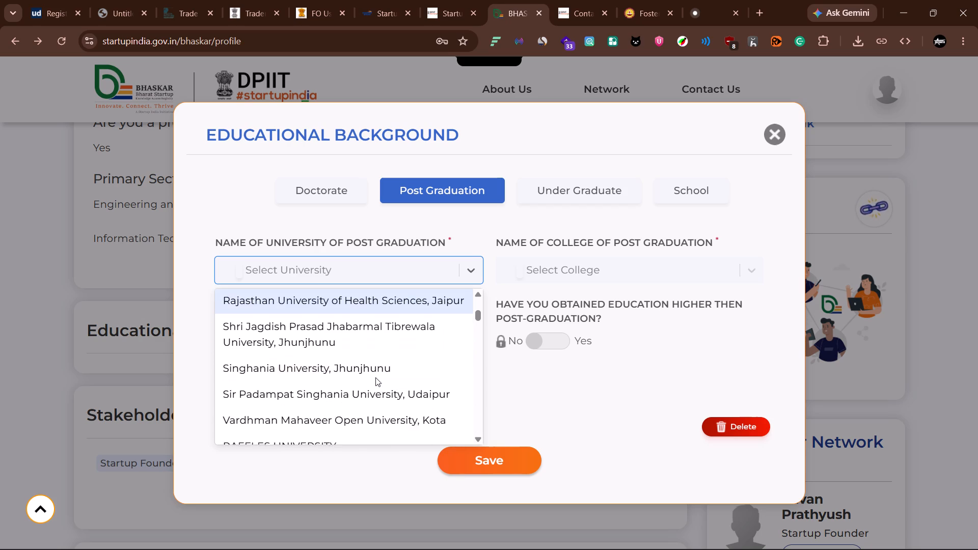
scroll(375, 377, "down", 3)
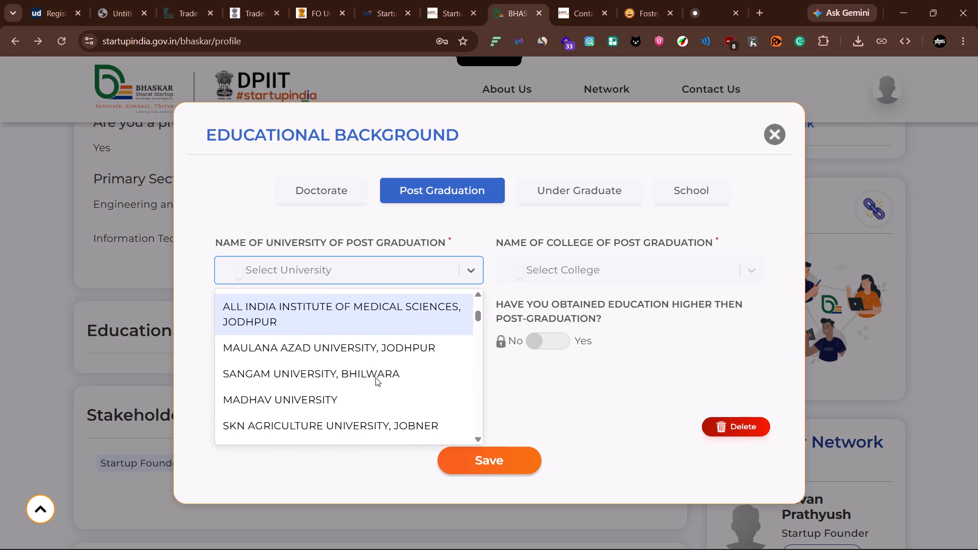
scroll(375, 377, "down", 3)
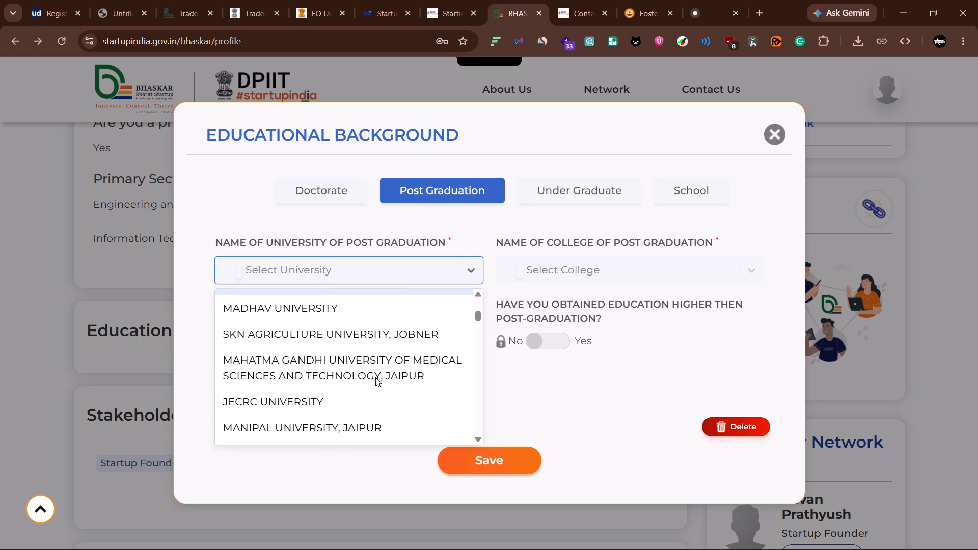
Continue looking through the list of post-graduation universities in the Educational Background form for the one attended.
scroll(375, 377, "down", 2)
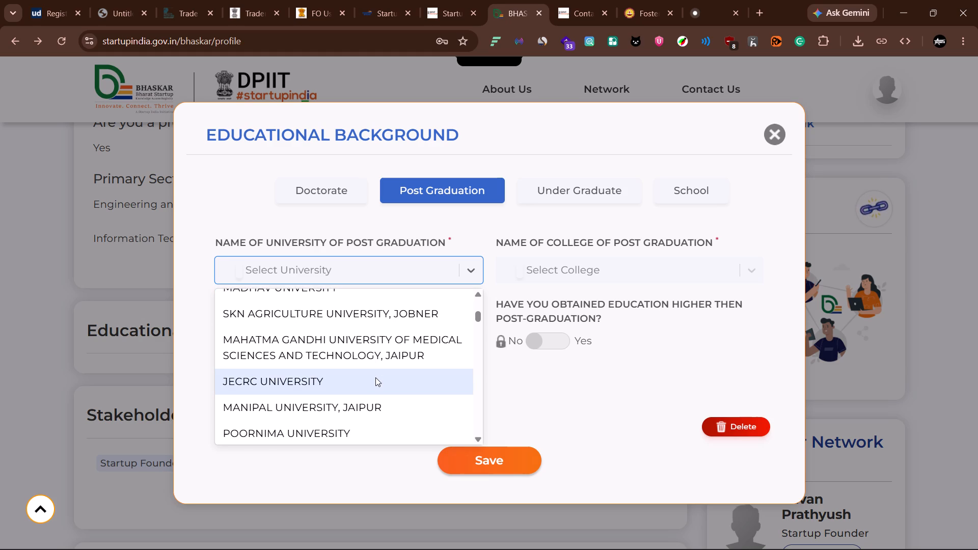
scroll(375, 377, "down", 1)
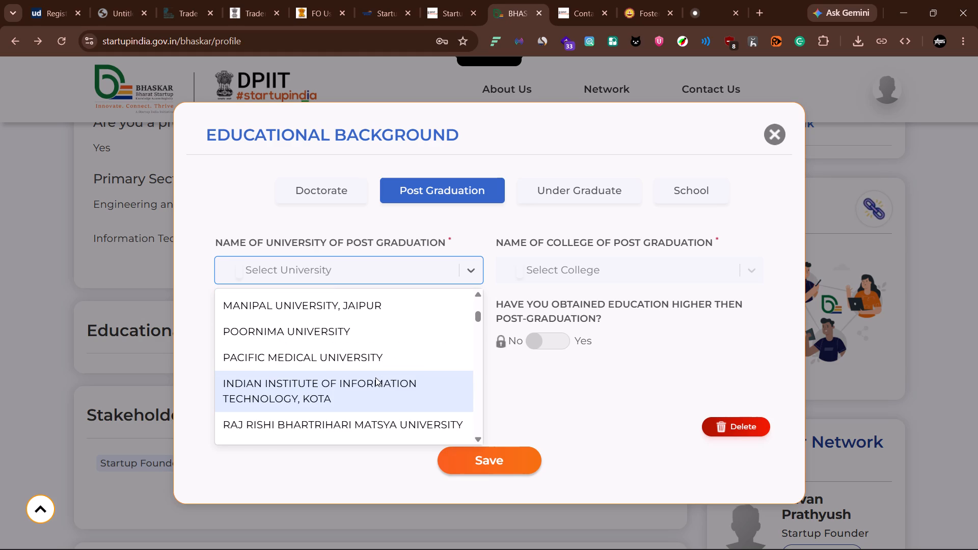
scroll(375, 377, "right", 1)
scroll(375, 377, "down", 3)
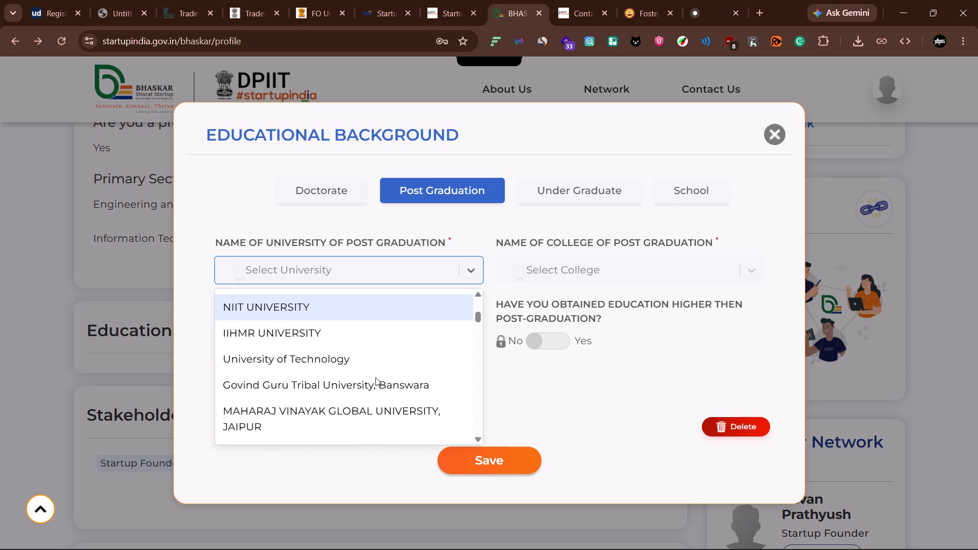
scroll(375, 377, "down", 2)
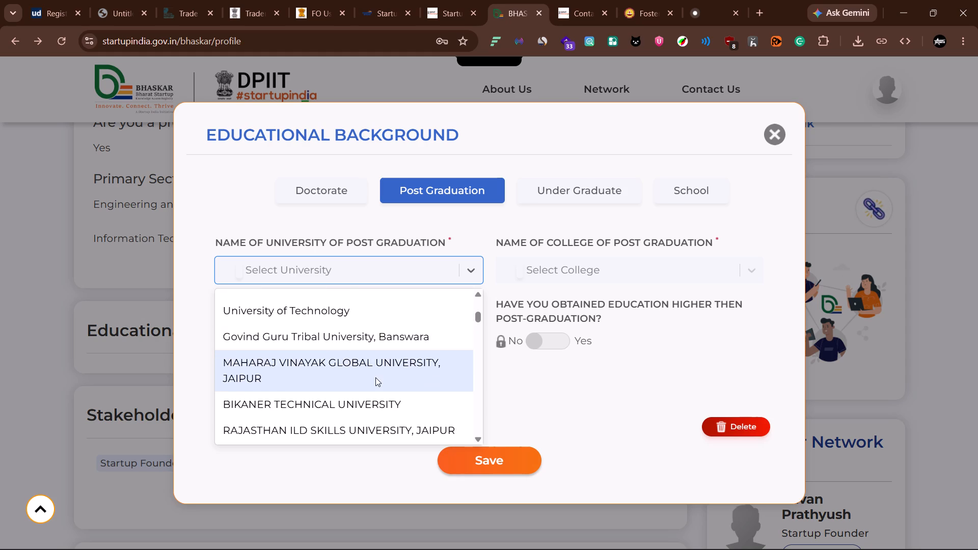
scroll(375, 377, "down", 3)
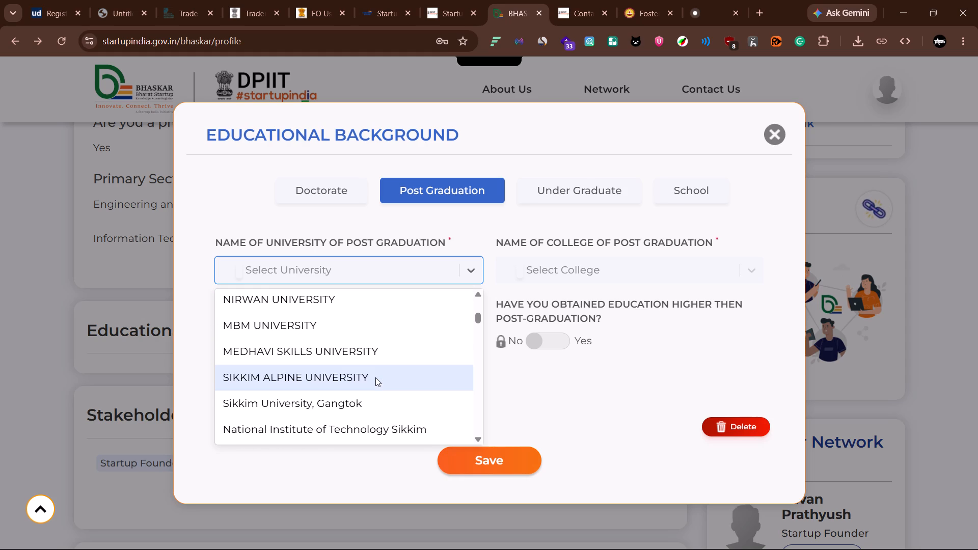
scroll(375, 377, "down", 4)
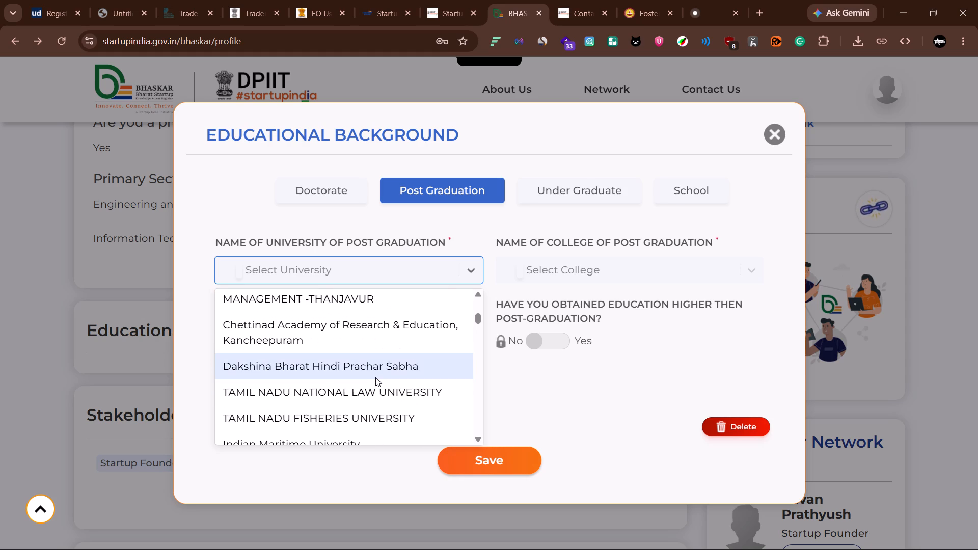
scroll(375, 377, "down", 3)
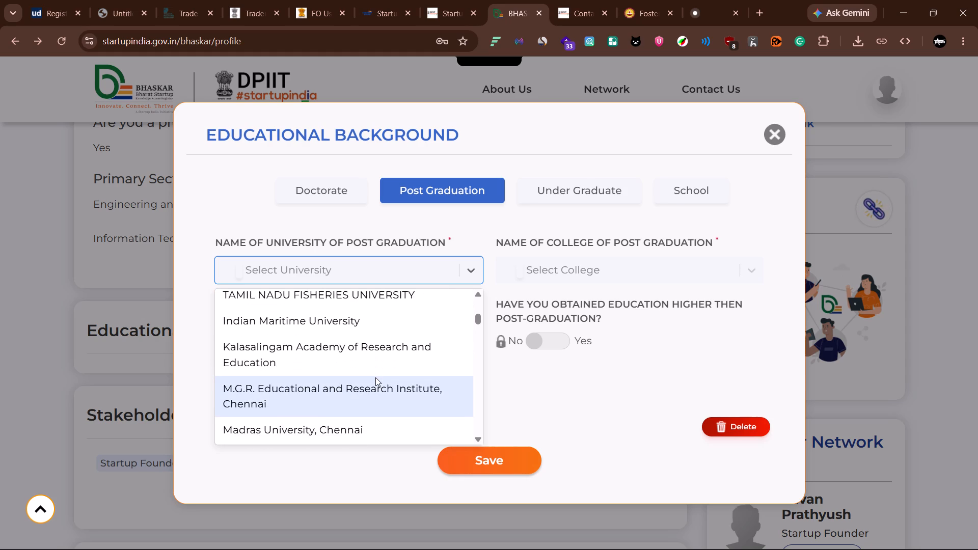
scroll(375, 377, "down", 2)
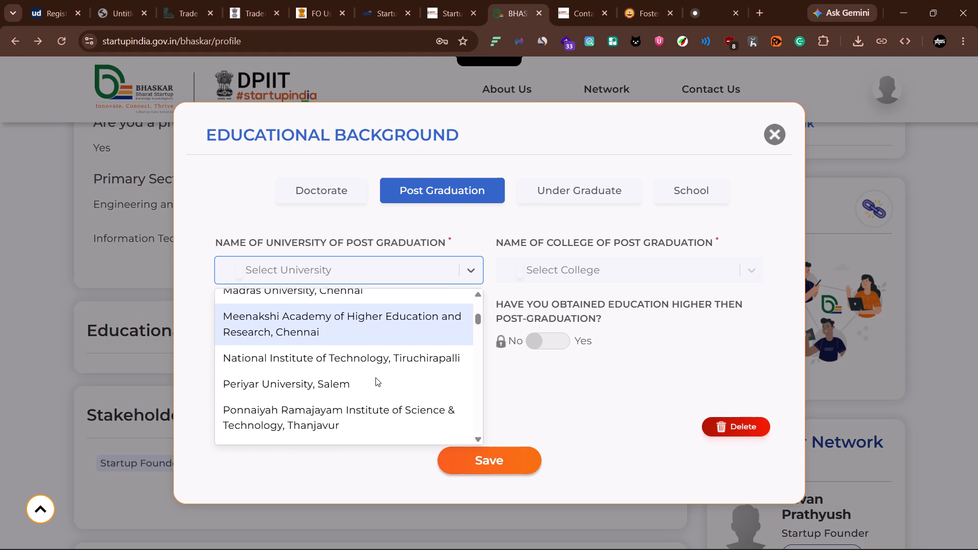
scroll(375, 377, "down", 4)
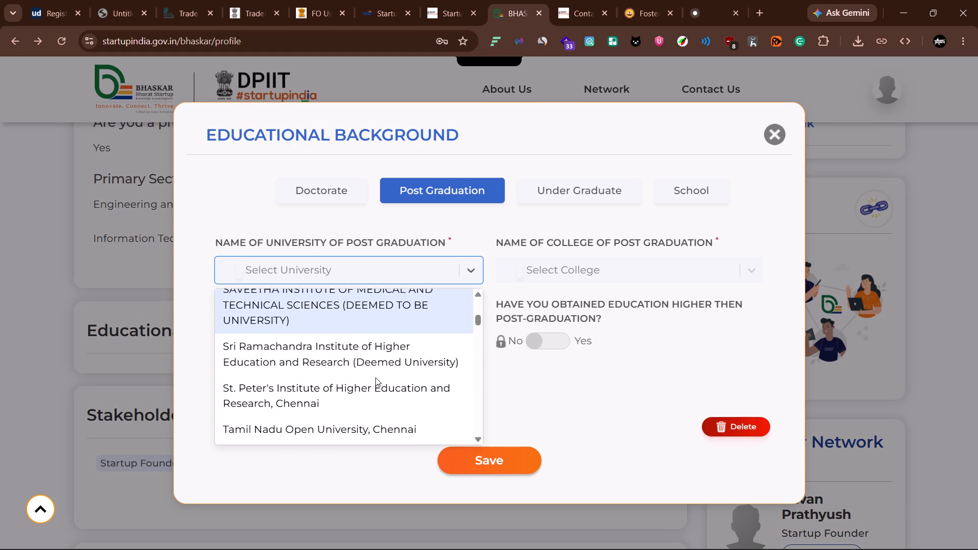
scroll(375, 377, "down", 1)
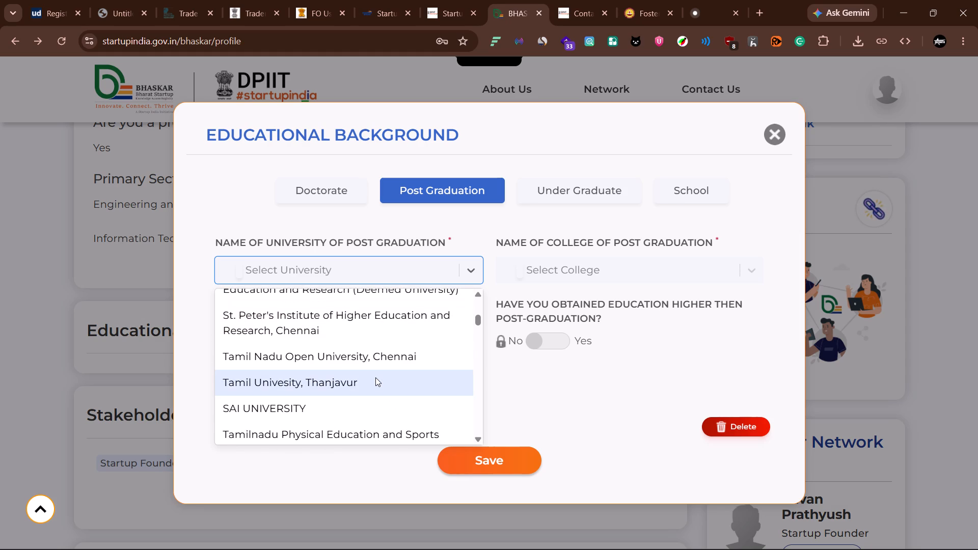
scroll(375, 377, "down", 2)
key("Down")
key("Down")
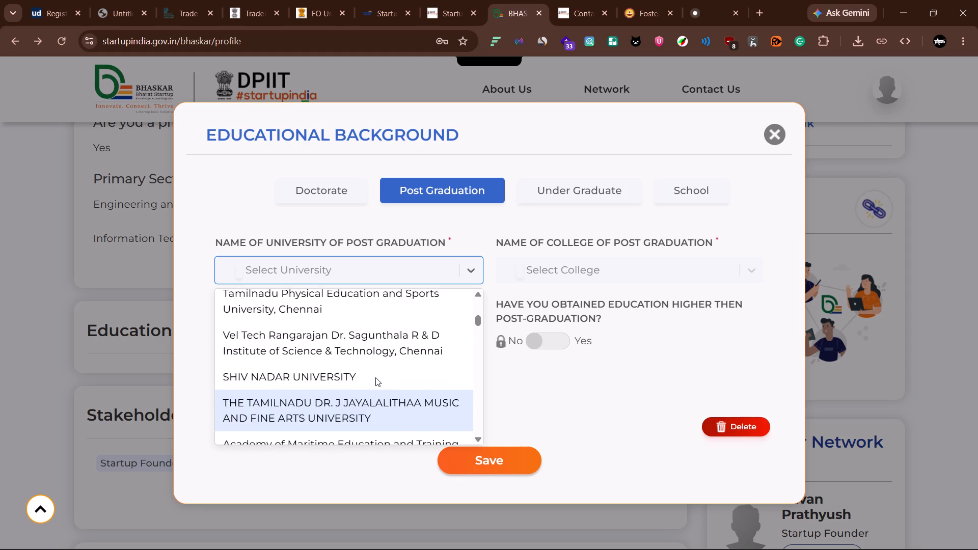
key("Down")
key("Down")
key("Down")
key("Down")
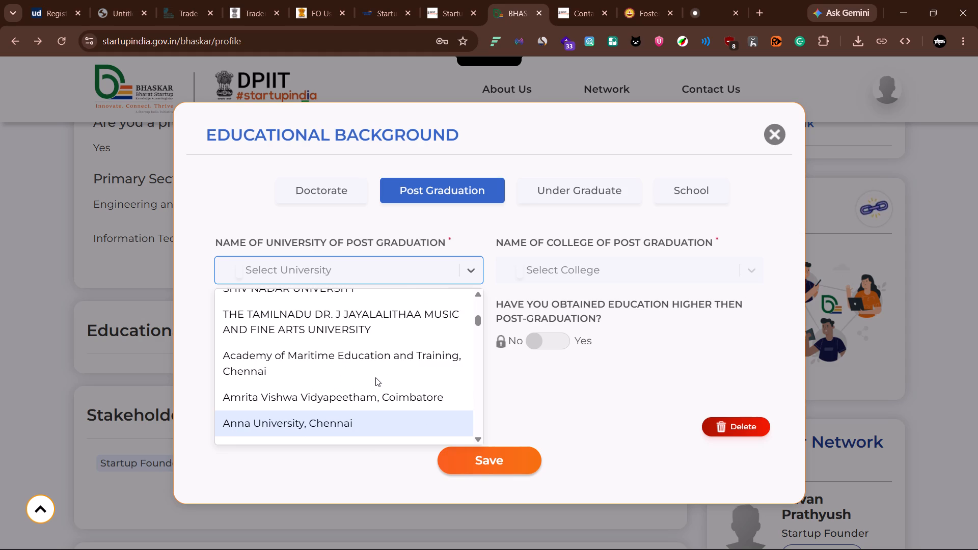
key("Down")
key("Down")
key("Down")
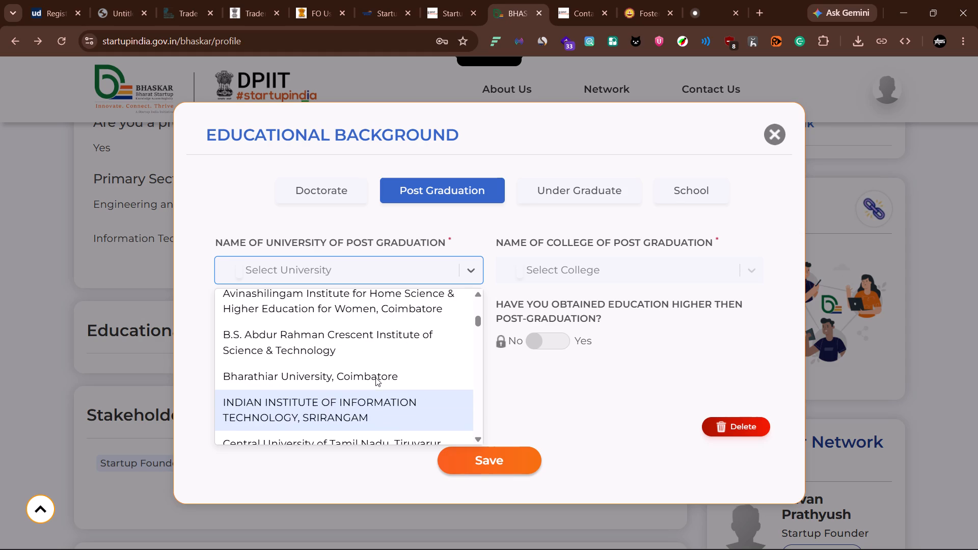
key("Down")
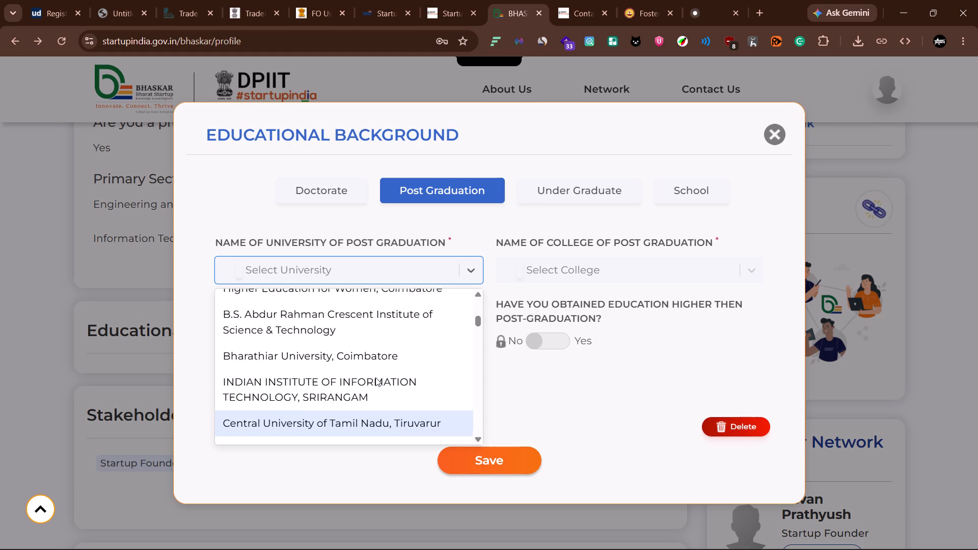
key("Down")
key("Down")
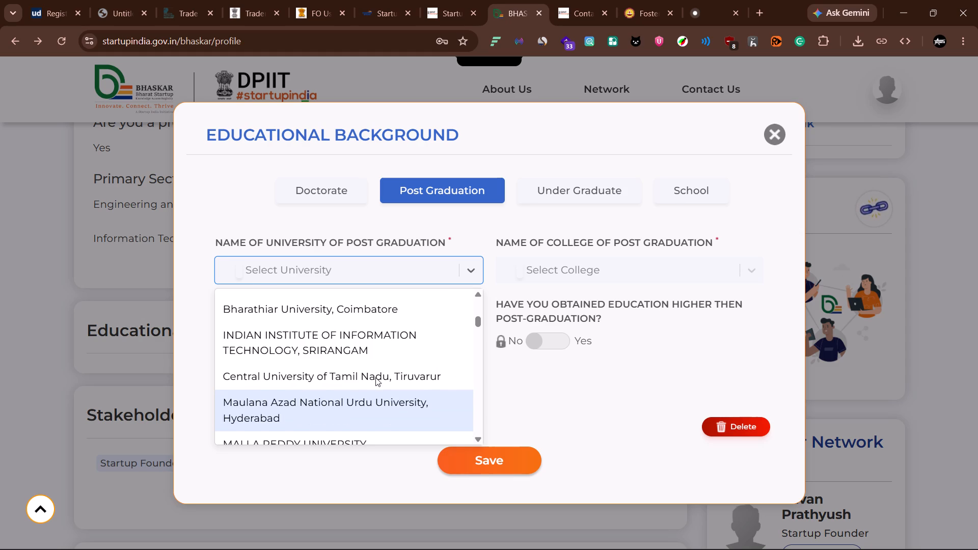
key("Down")
key("Down")
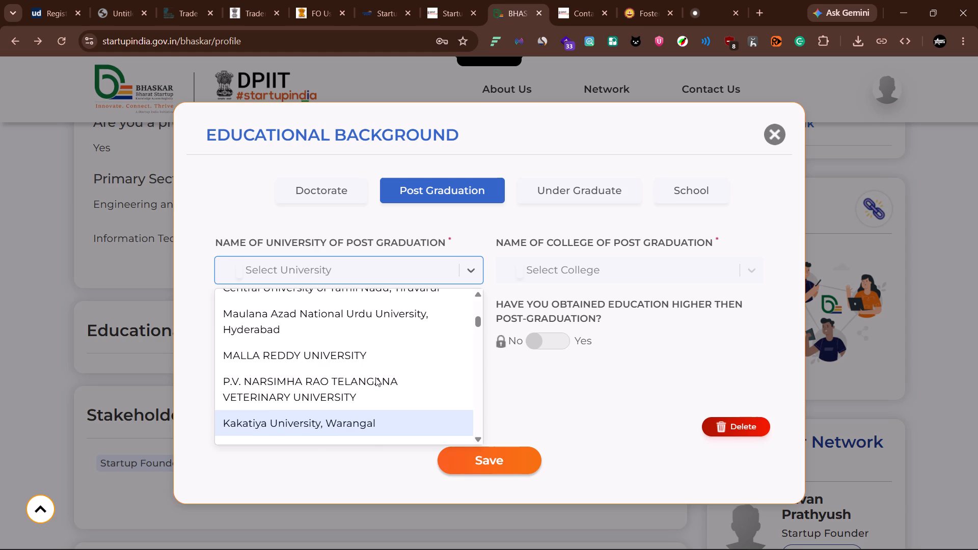
key("Down")
key("Down")
key("Down")
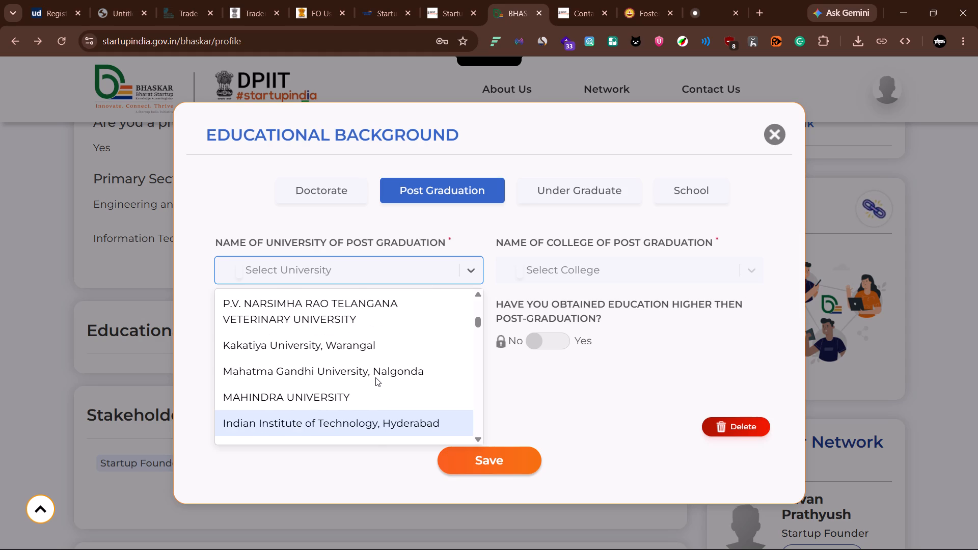
key("Down")
key("Down")
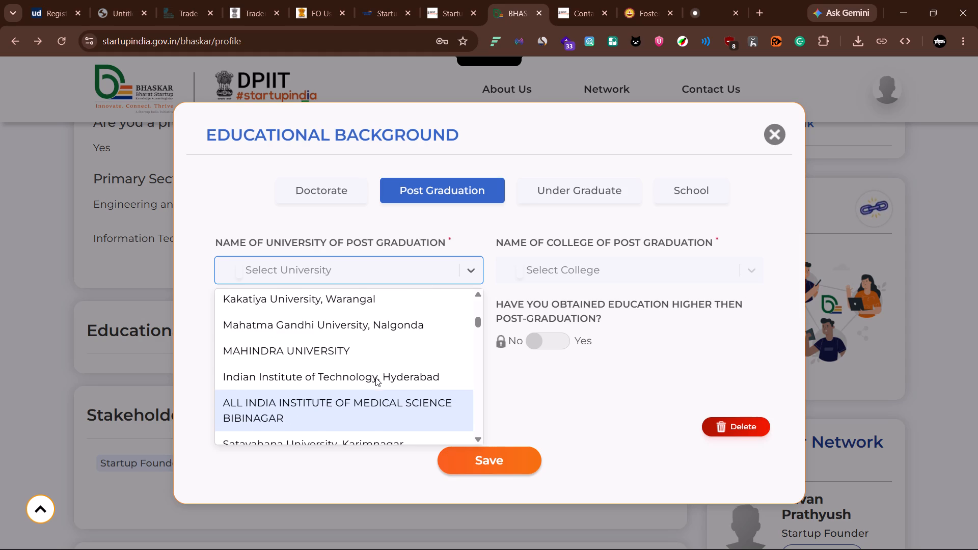
key("Down")
key("Down")
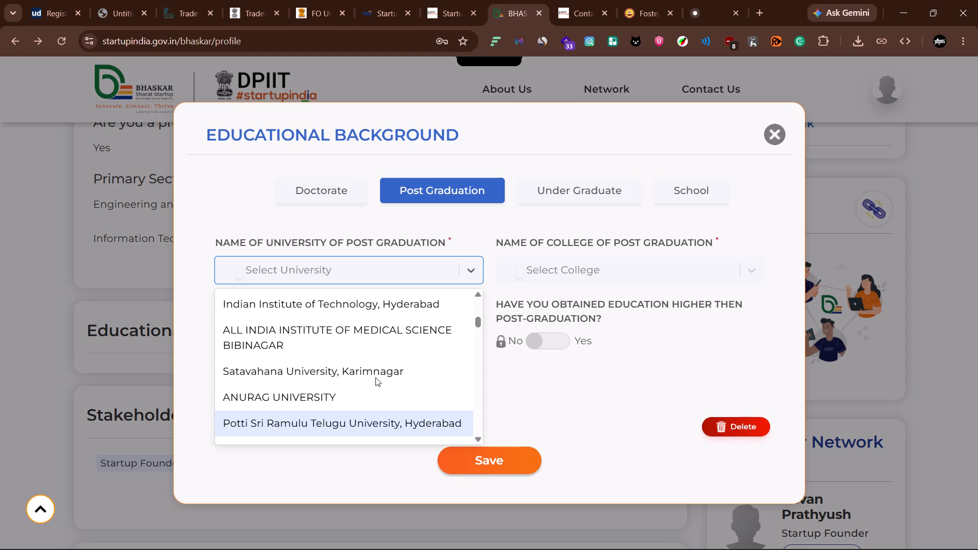
key("Down")
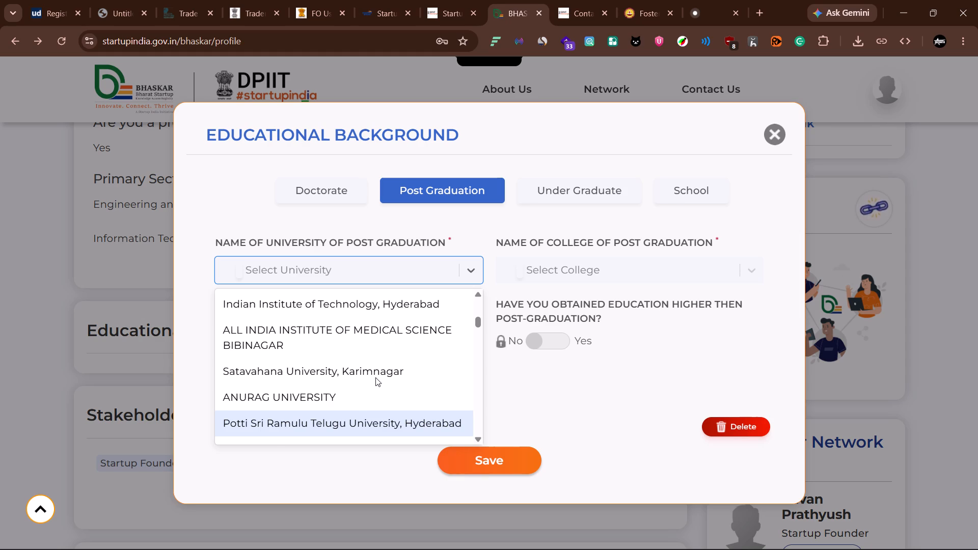
key("Down")
key("Down")
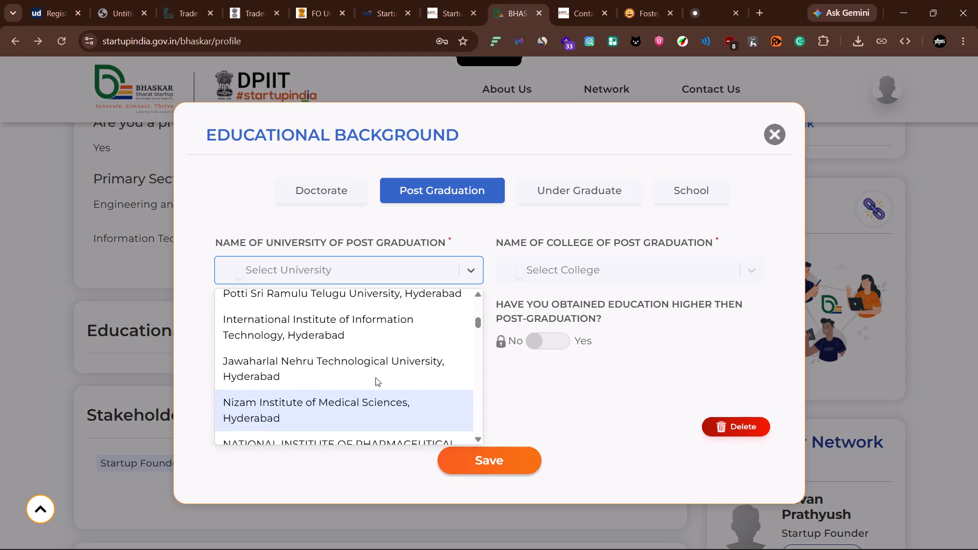
key("Down")
key("Down")
key("Down")
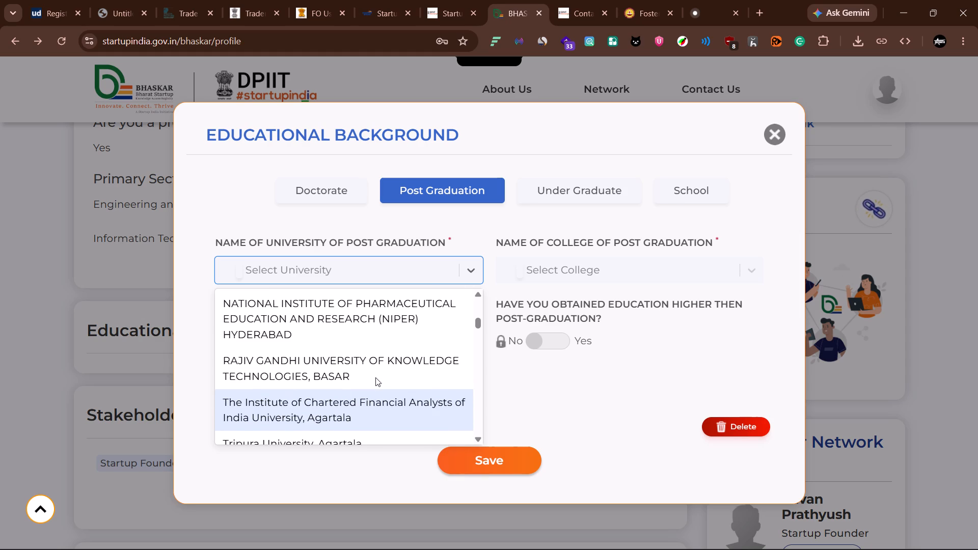
key("Down")
key("Down")
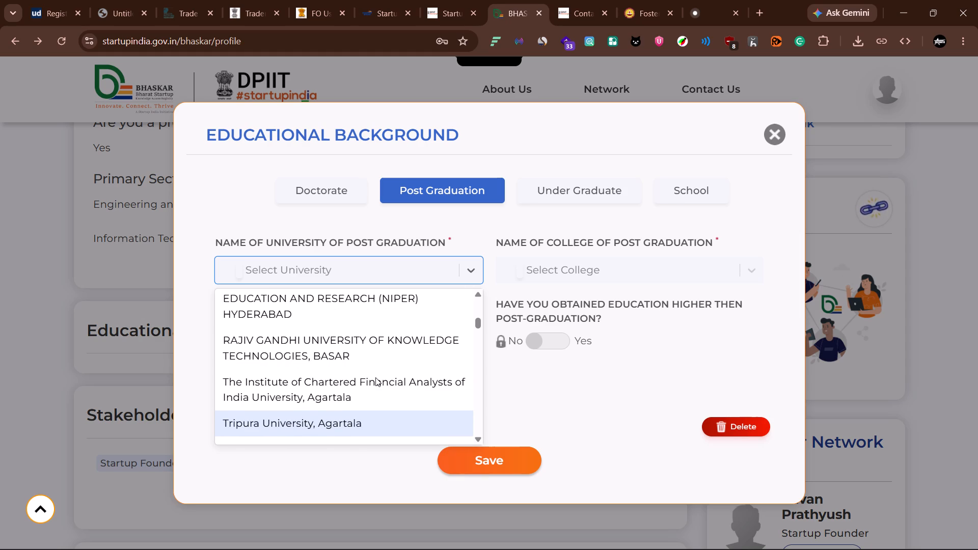
key("Down")
key("Down")
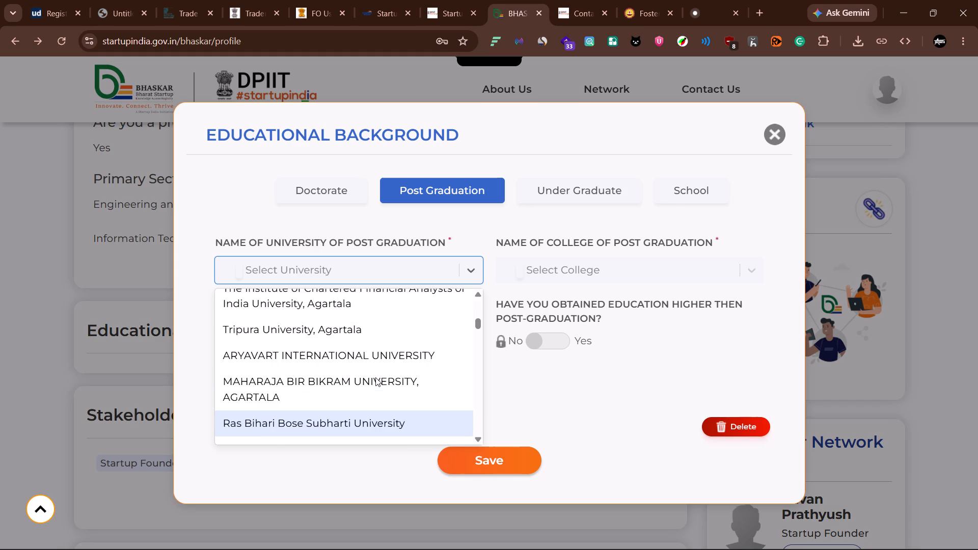
key("Down")
key("Down")
key("Down")
key("Down")
key("Down")
key("Down")
key("Down")
key("Down")
key("Down")
key("Down")
key("Down")
key("Down")
key("Down")
key("Down")
key("Down")
key("Down")
key("Down")
key("Down")
key("Down")
key("Down")
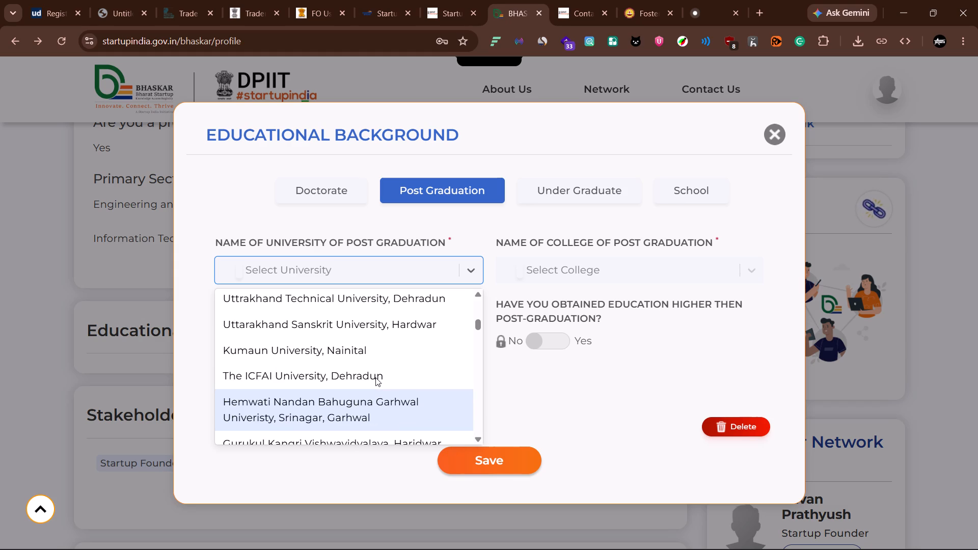
key("Down")
key("Down")
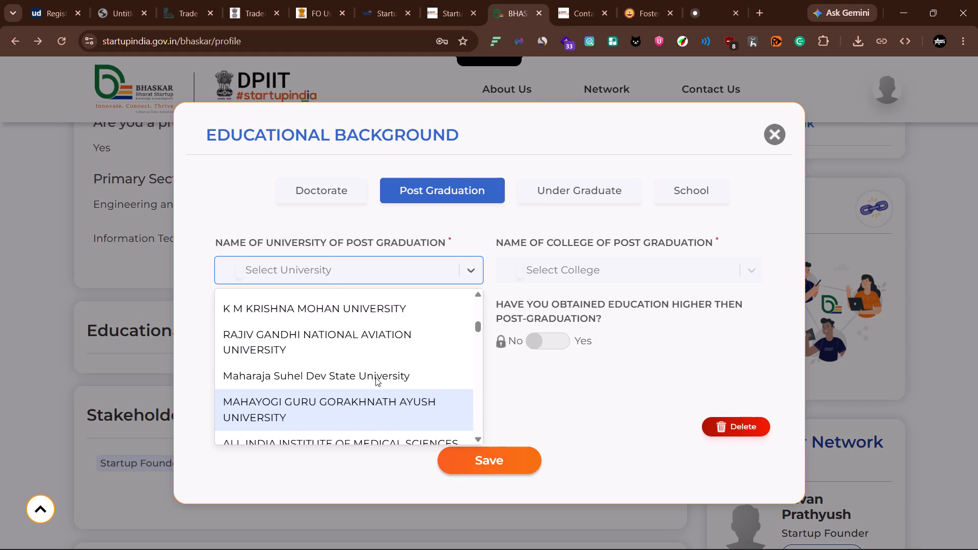
key("Down")
key("Down")
key("Down")
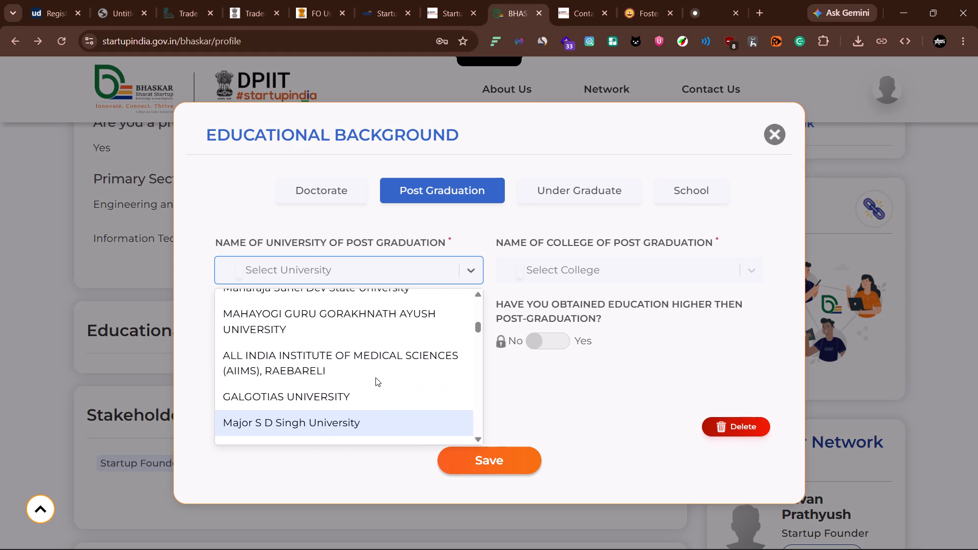
key("Down")
key("Down")
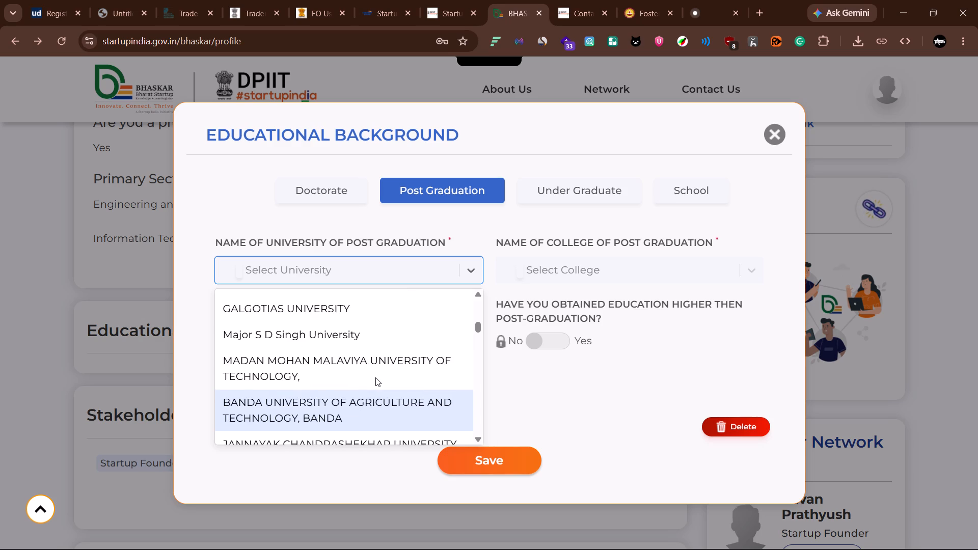
key("Down")
key("Down")
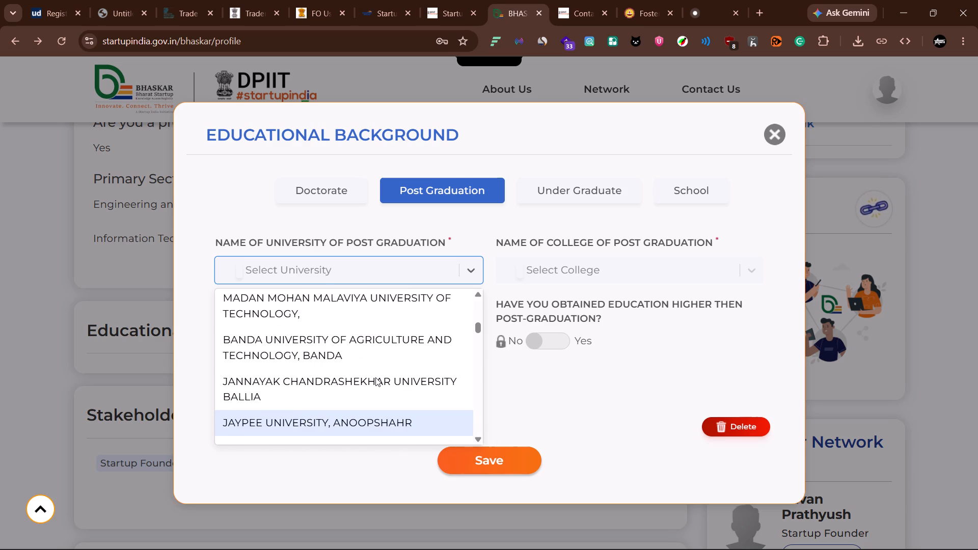
key("Down")
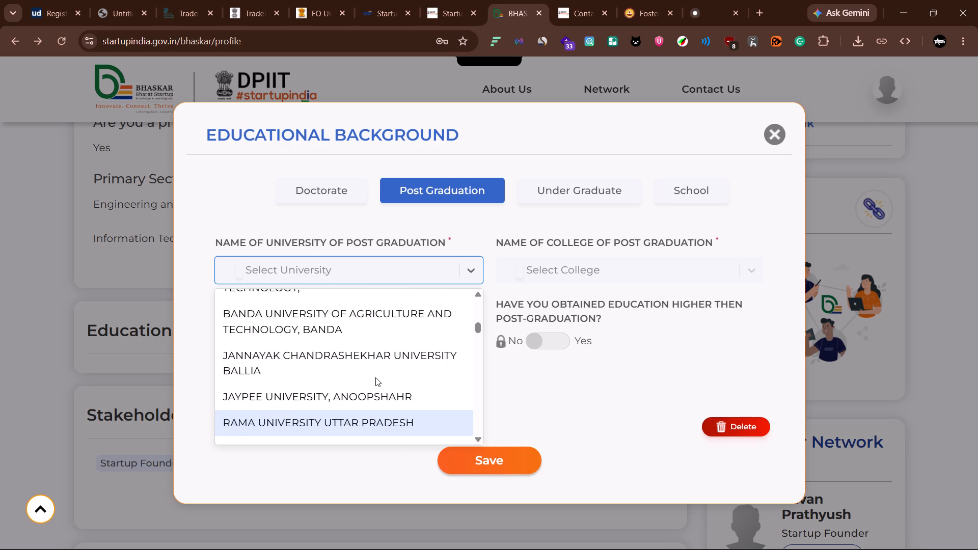
key("Down")
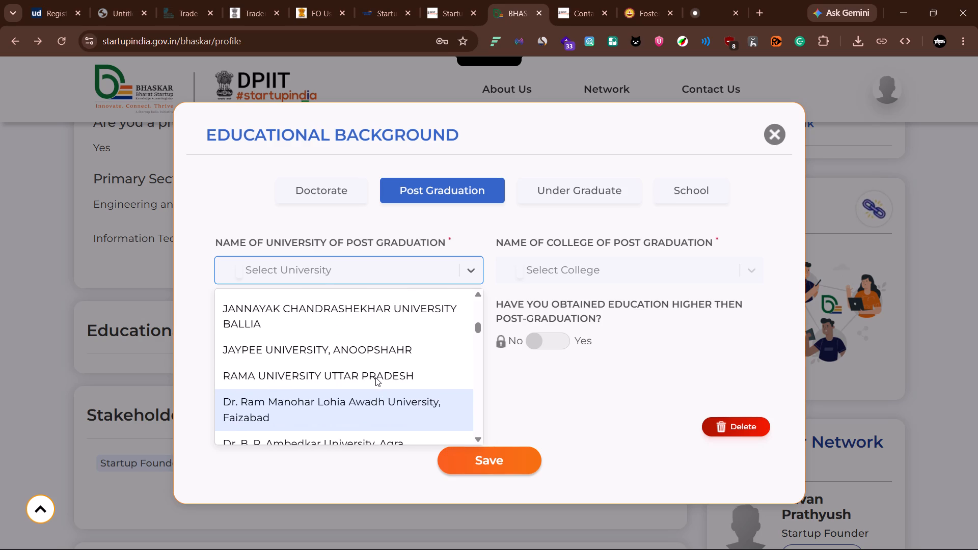
key("Down")
key("Down")
key("Down")
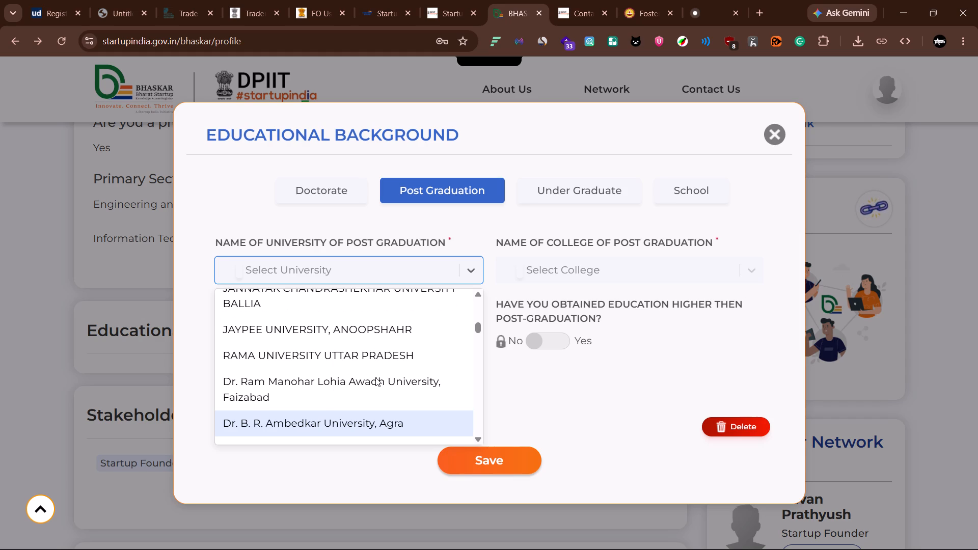
key("Down")
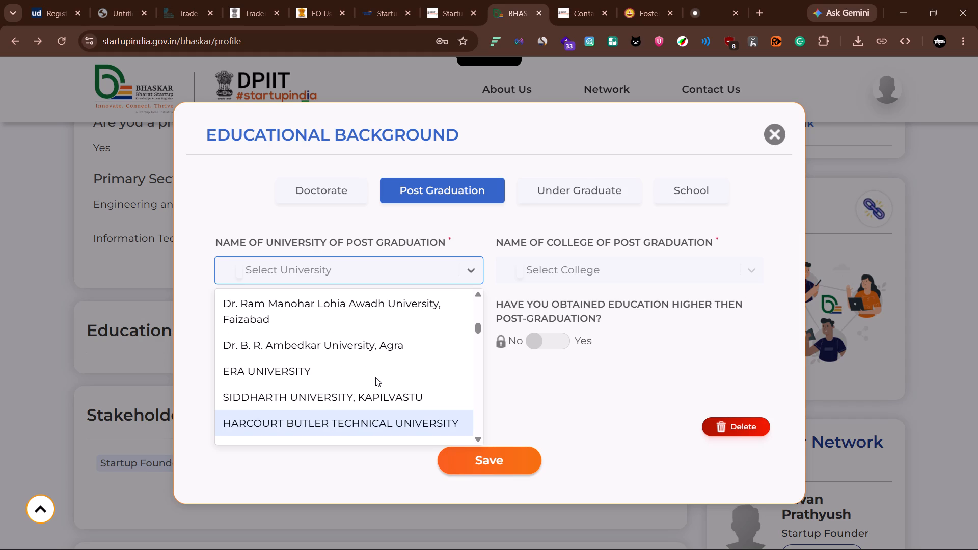
key("Down")
key("Down")
key("Down")
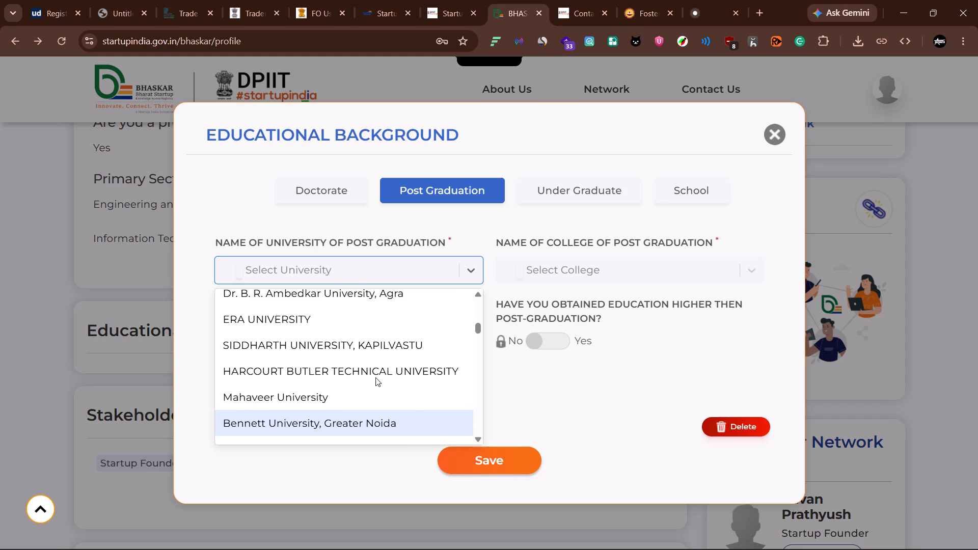
Keep looking through the remaining post-graduation universities in the Educational Background form for the one attended.
key("Down")
key("Down")
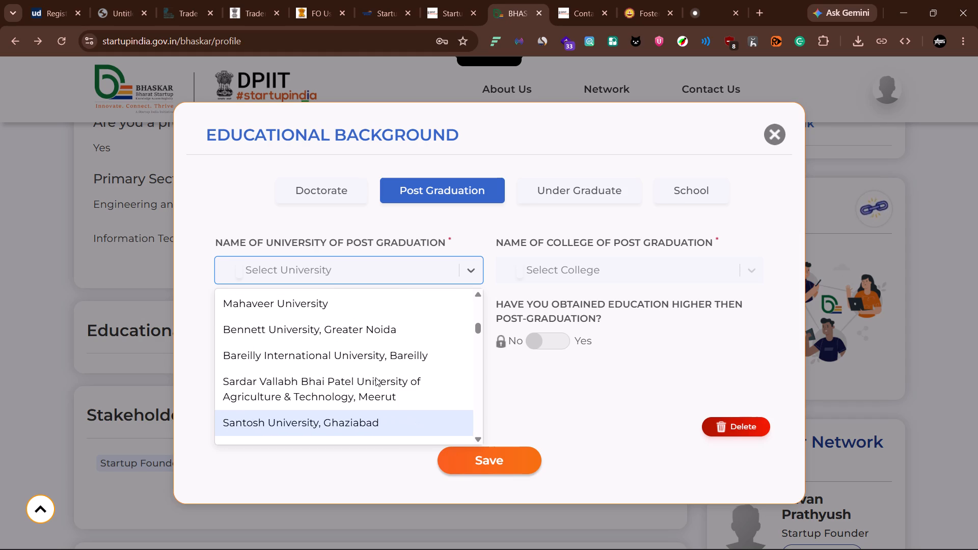
key("Down")
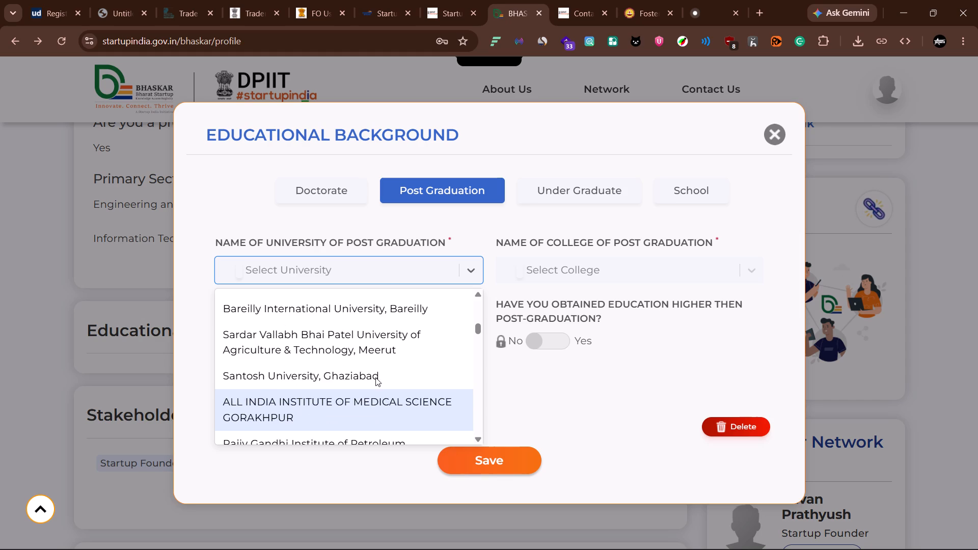
key("Down")
key("Down")
key("Down")
key("Down")
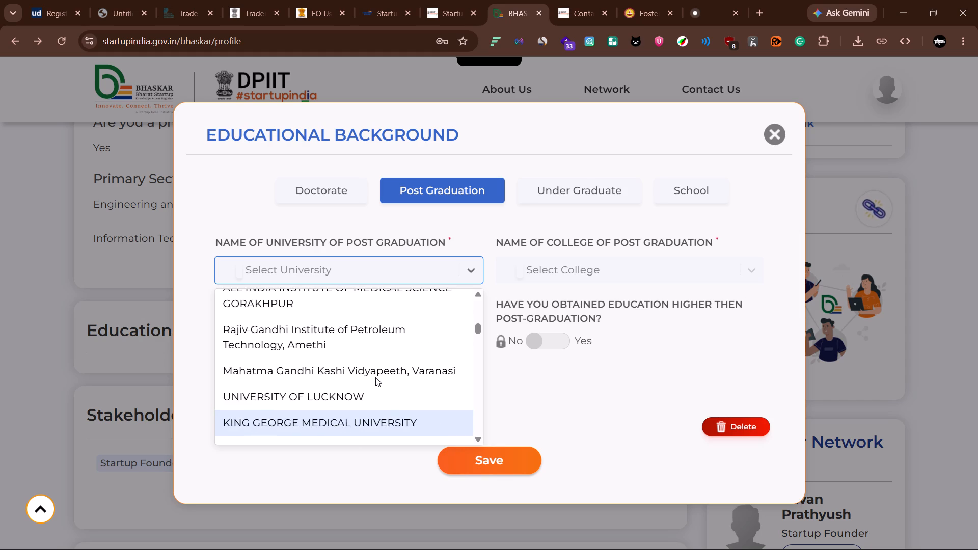
key("Down")
key("Down")
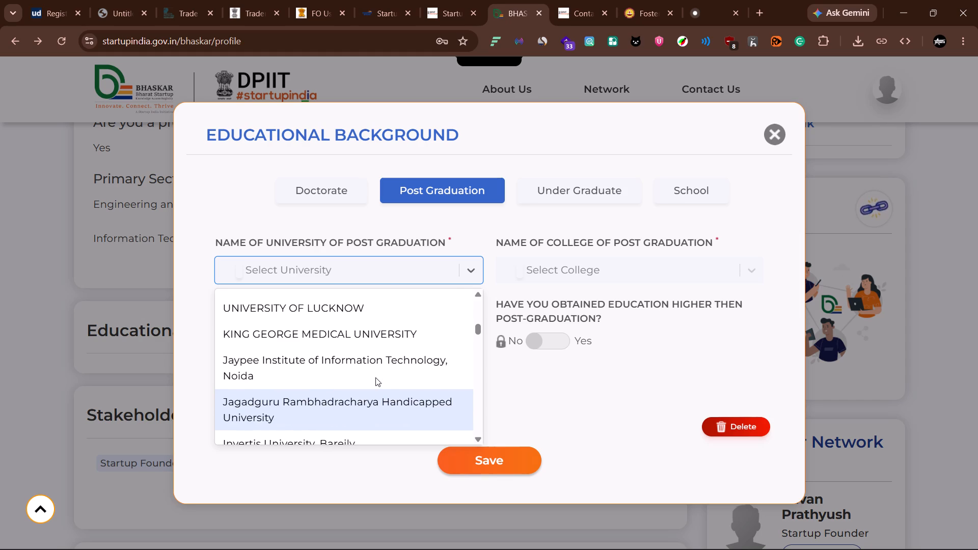
key("Down")
key("Down")
key("Down")
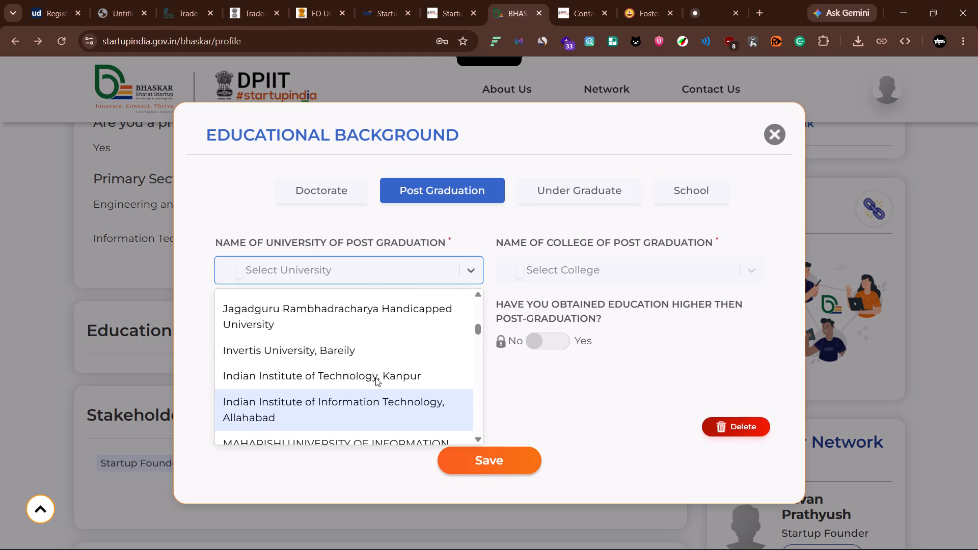
key("Down")
key("Down")
key("Down")
key("Down")
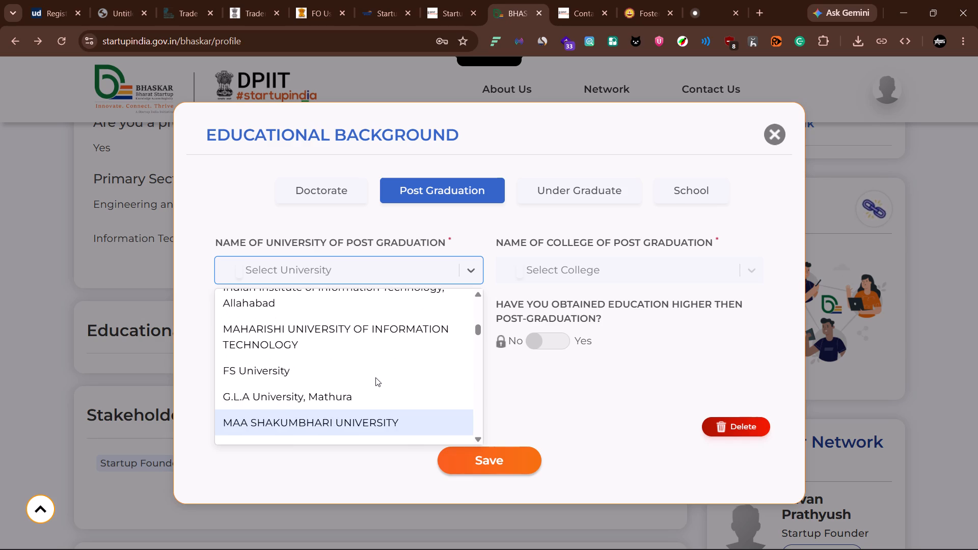
key("Down")
key("Down")
key("Down")
key("Down")
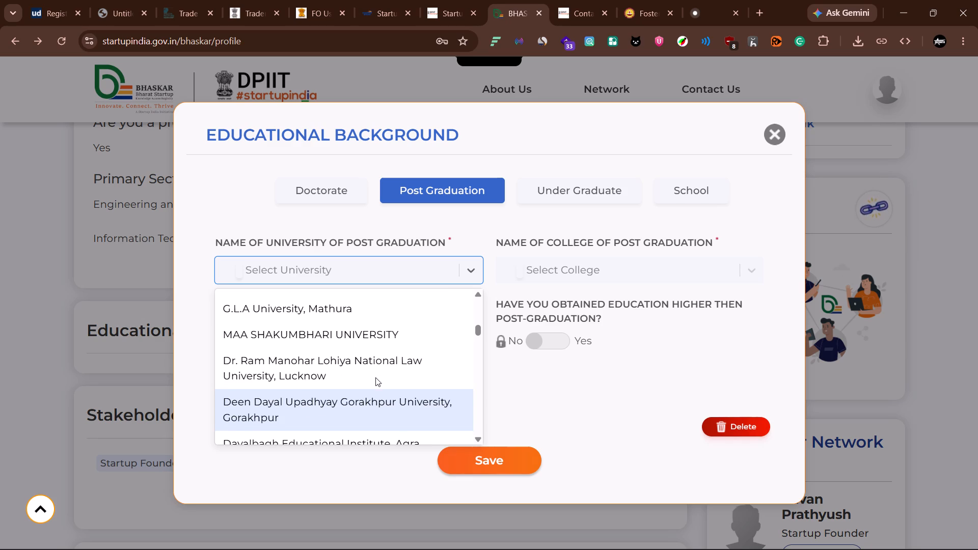
key("Down")
key("Down")
key("Down")
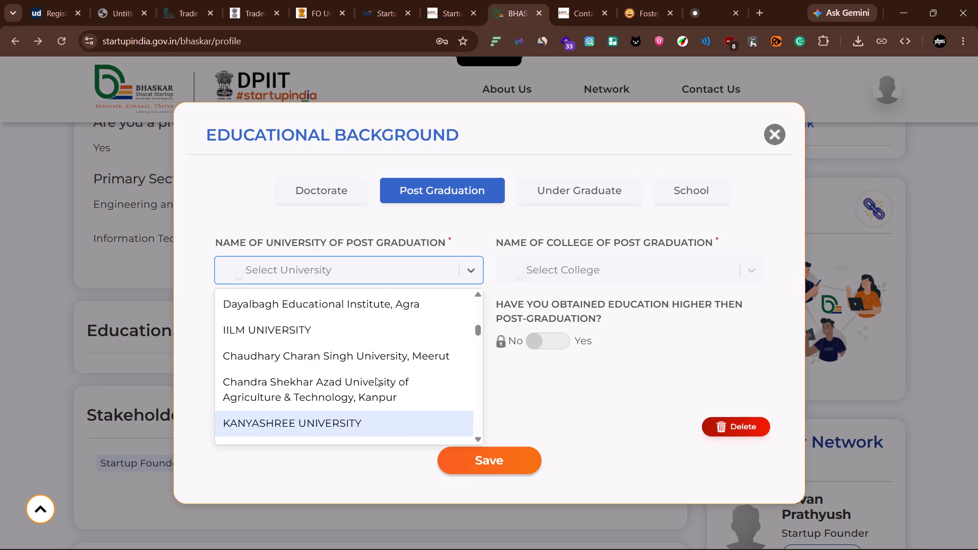
key("Down")
key("Down")
key("Down")
key("Down")
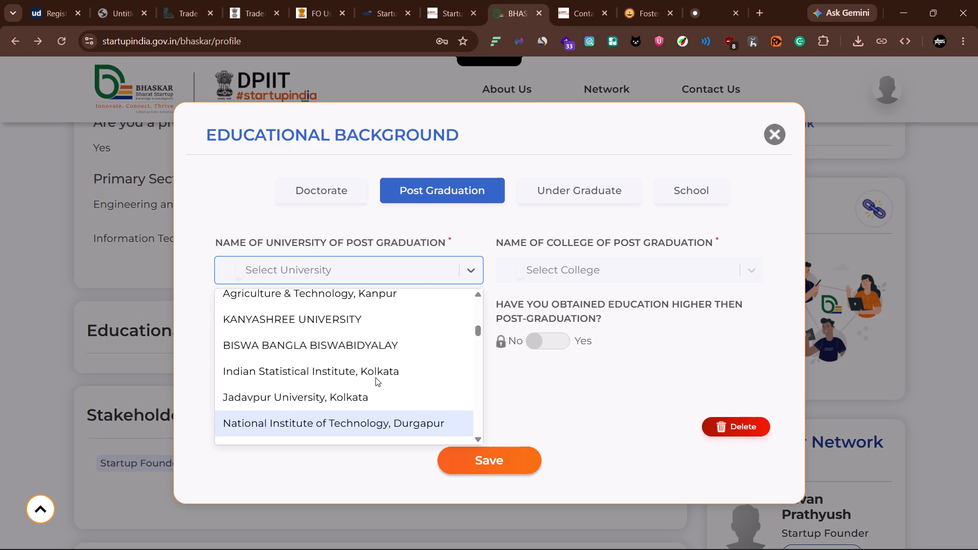
key("Down")
key("Down")
key("Down")
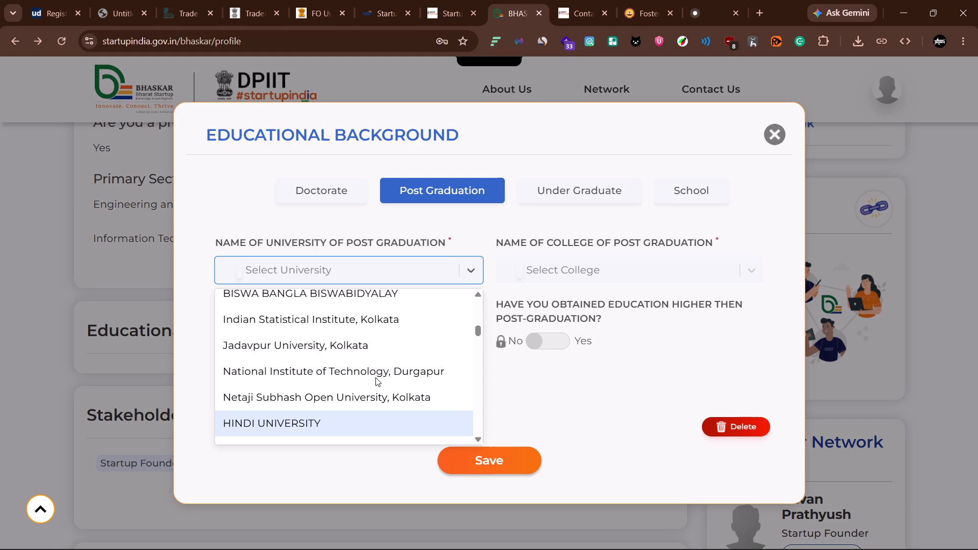
key("Down")
key("Down")
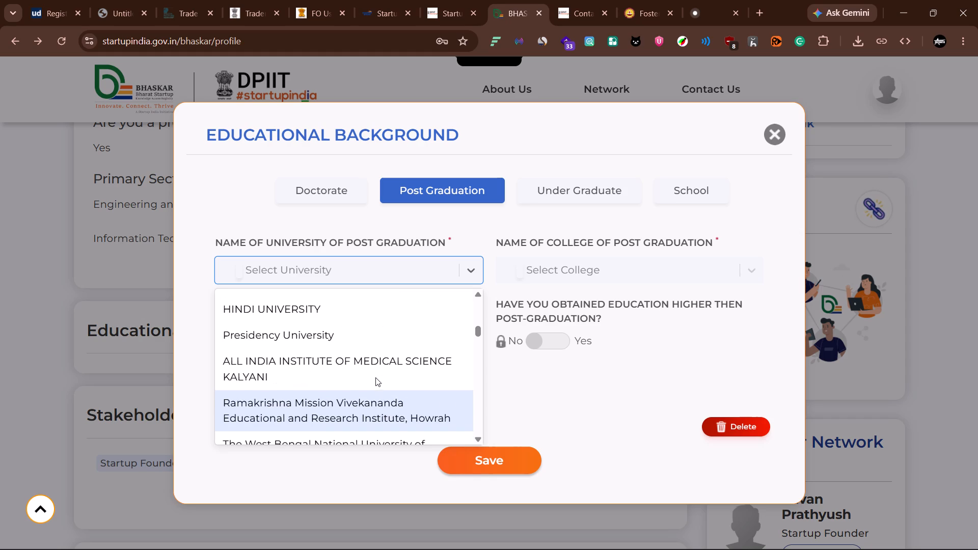
key("Down")
key("Down")
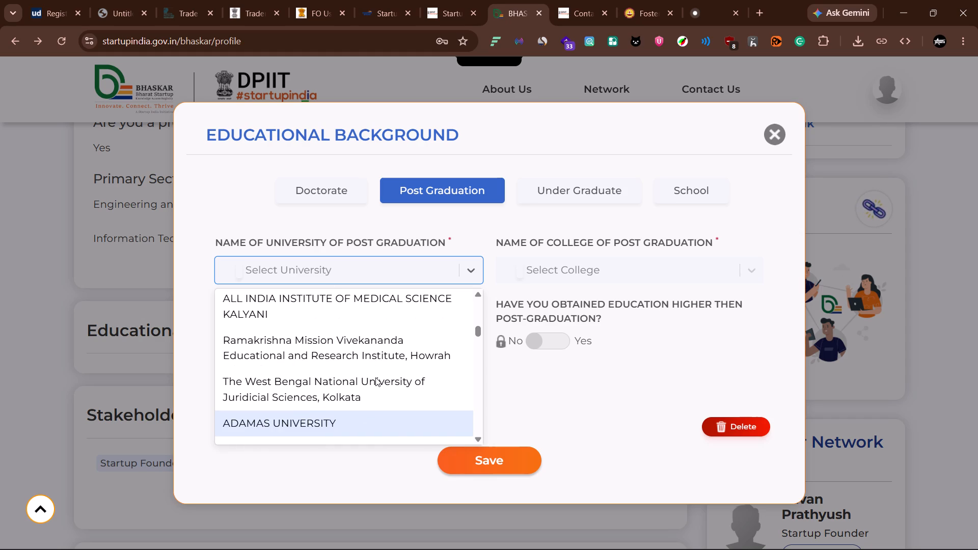
key("Down")
key("Down")
key("Down")
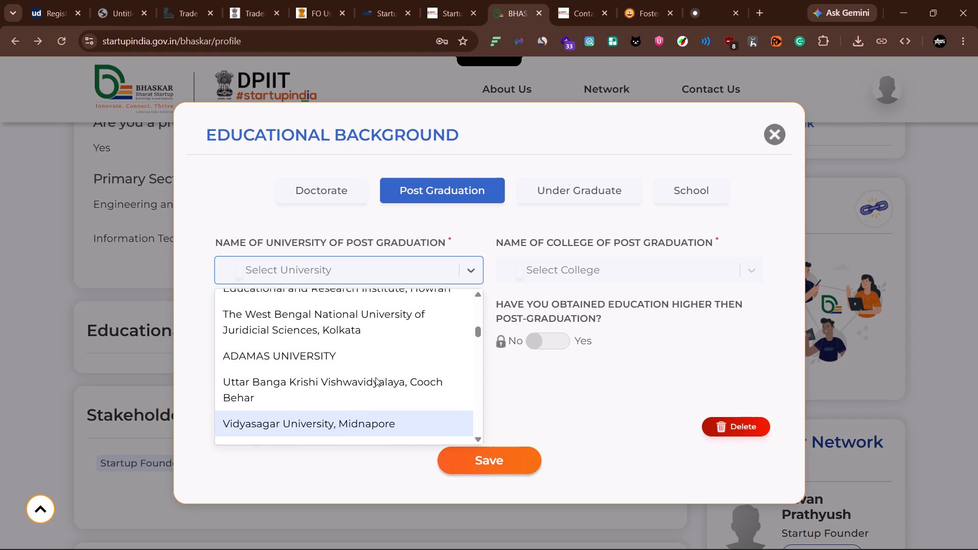
key("Down")
key("Down")
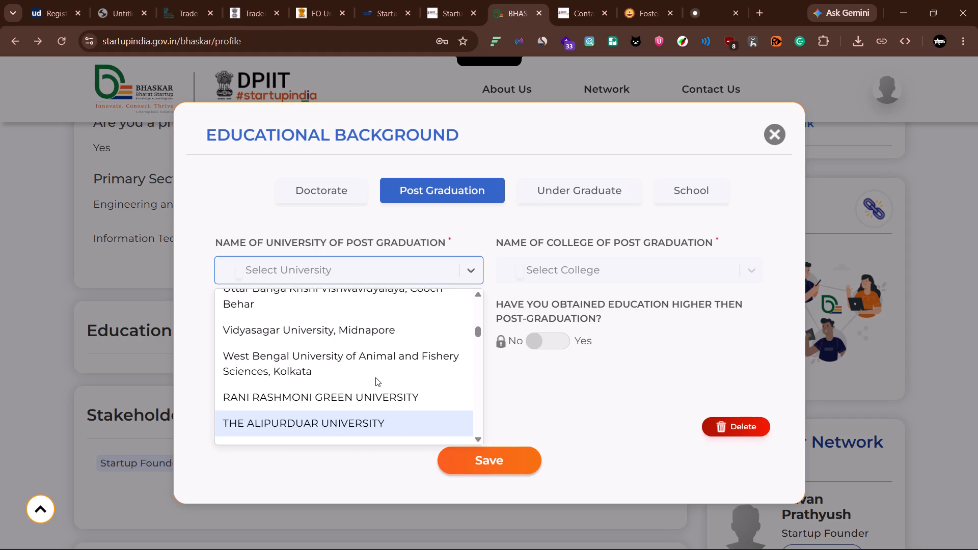
key("Down")
key("Down")
key("Down")
key("Down")
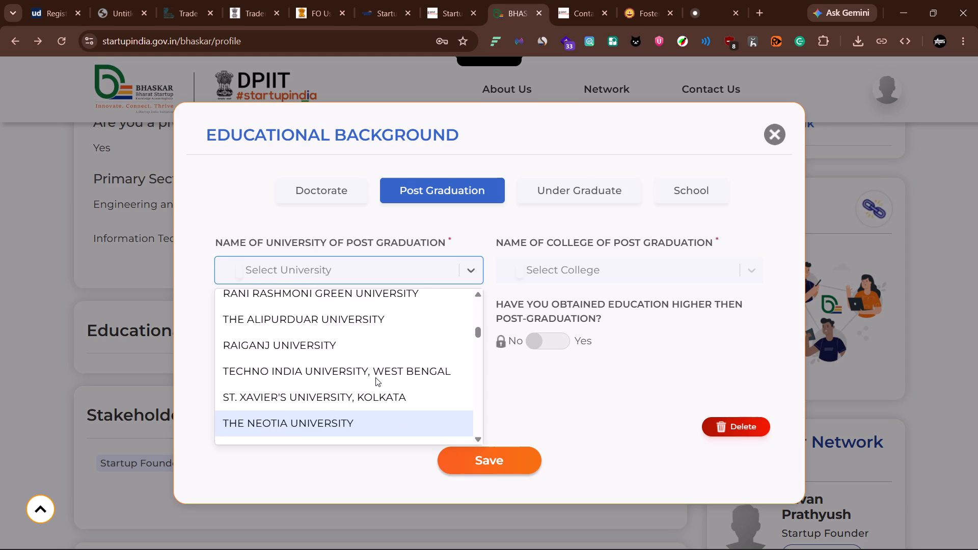
key("Down")
key("Down")
key("Down")
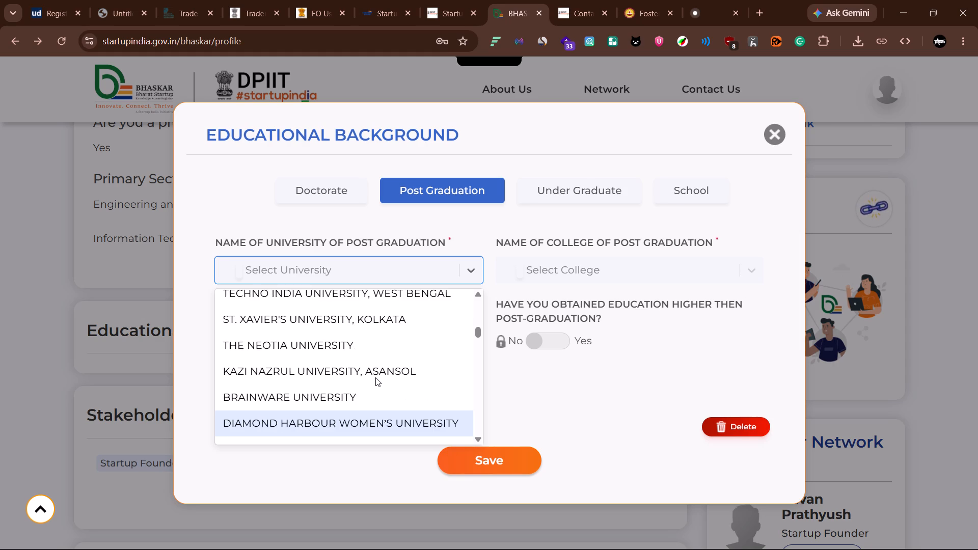
key("Down")
key("Down")
key("Down")
key("Down")
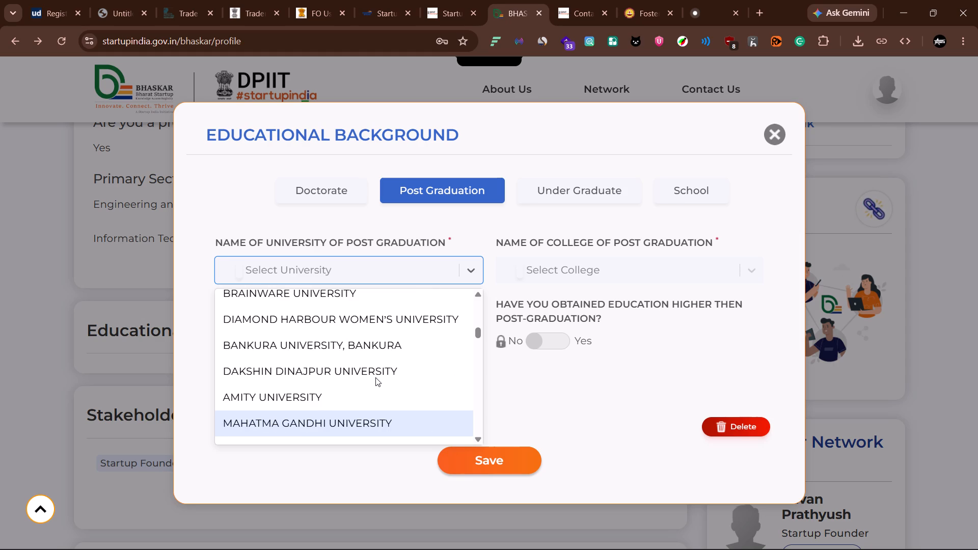
key("Down")
key("Down")
key("Down")
key("Down")
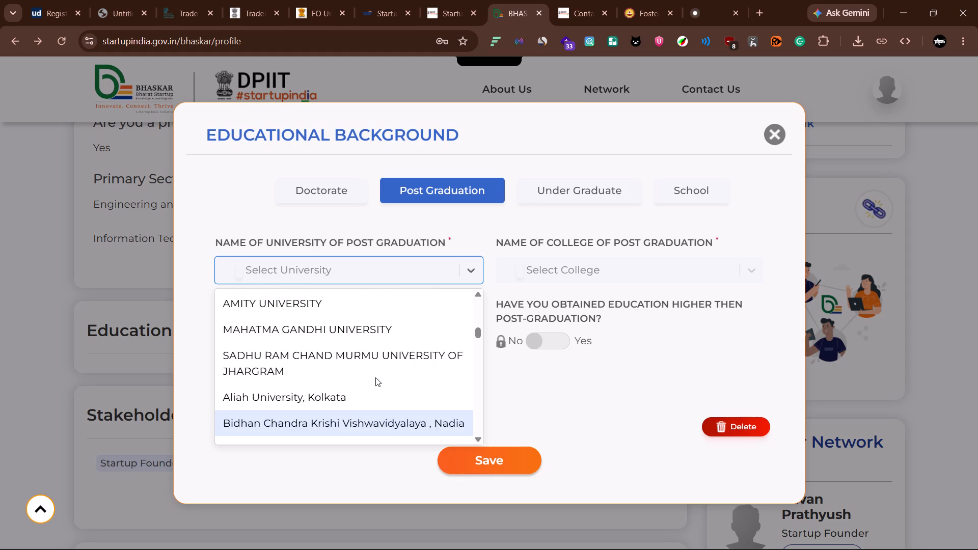
key("Down")
key("Down")
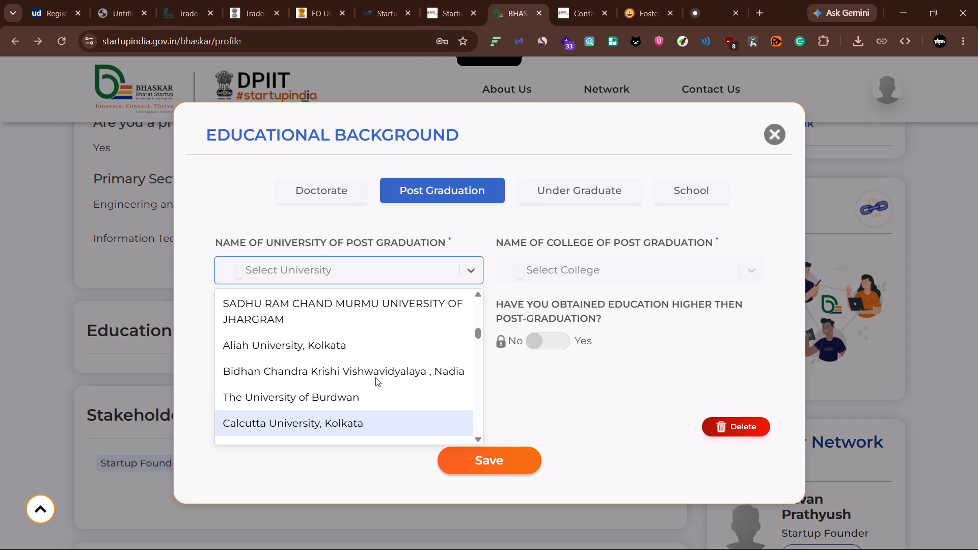
key("Down")
key("Down")
key("Down")
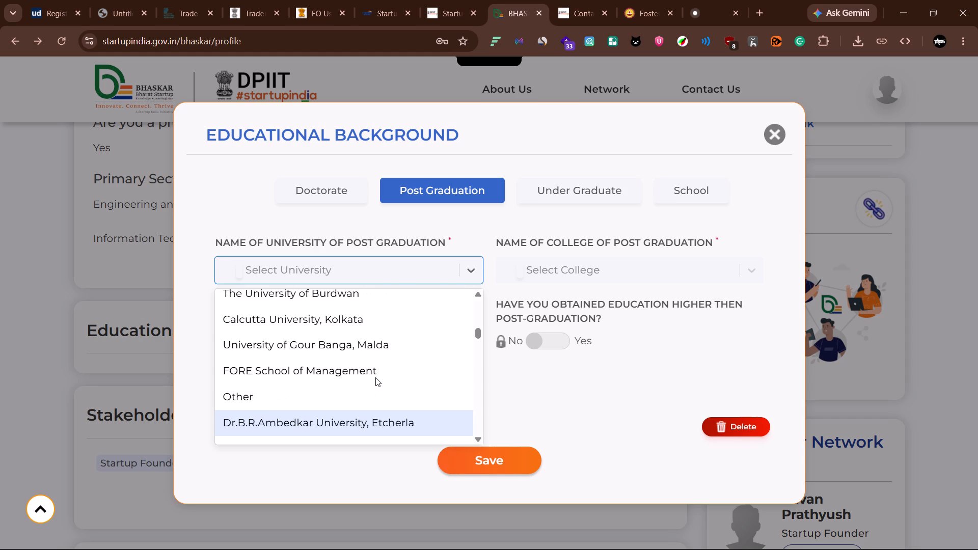
key("Down")
key("Down")
key("Down")
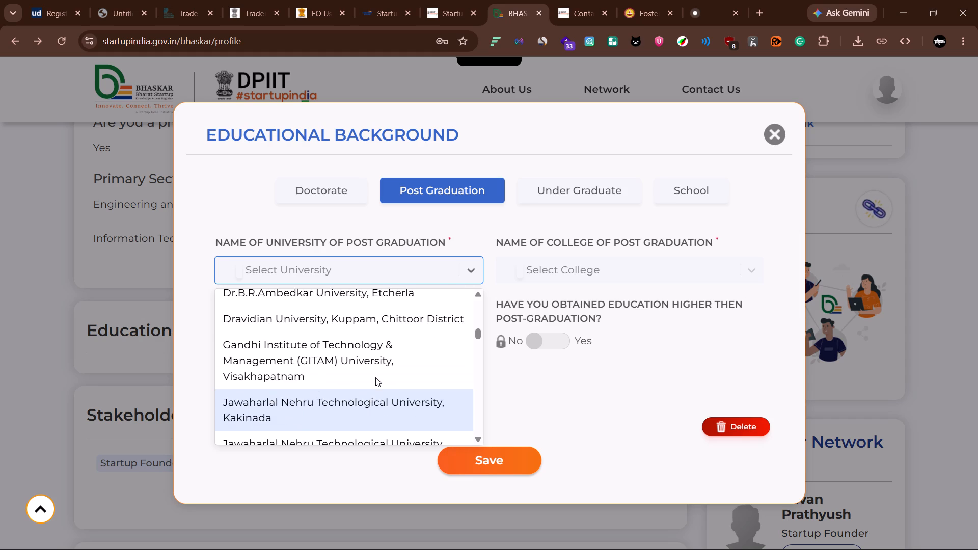
key("Down")
key("Down")
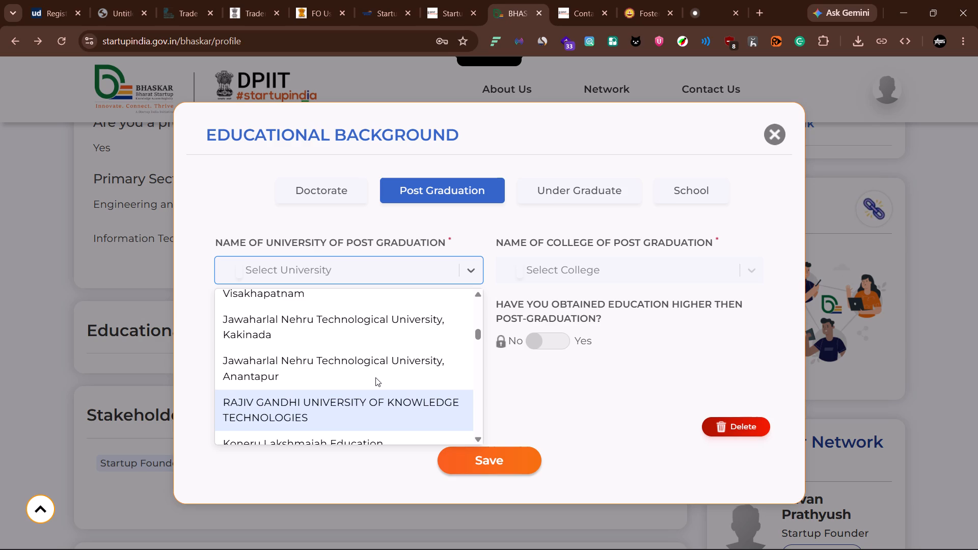
key("Down")
key("Down")
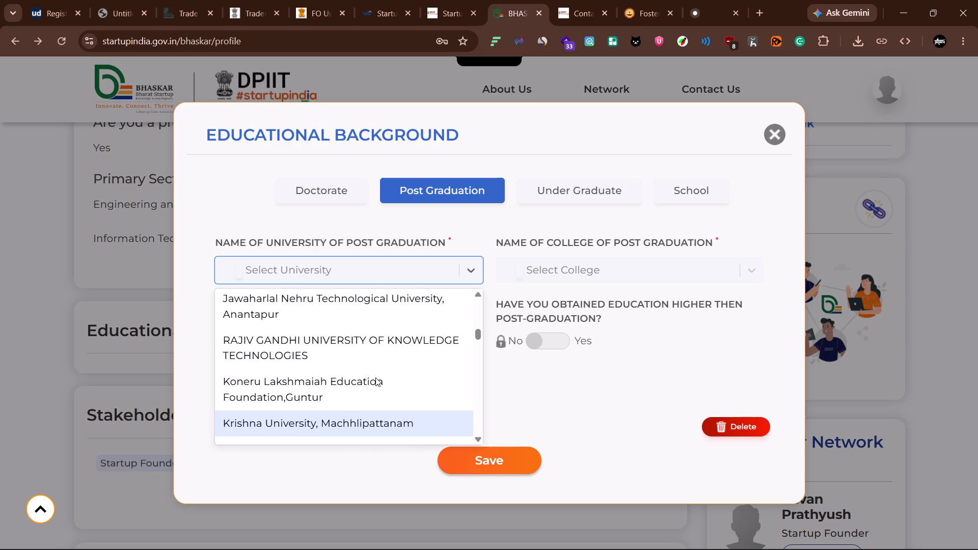
key("Down")
key("Down")
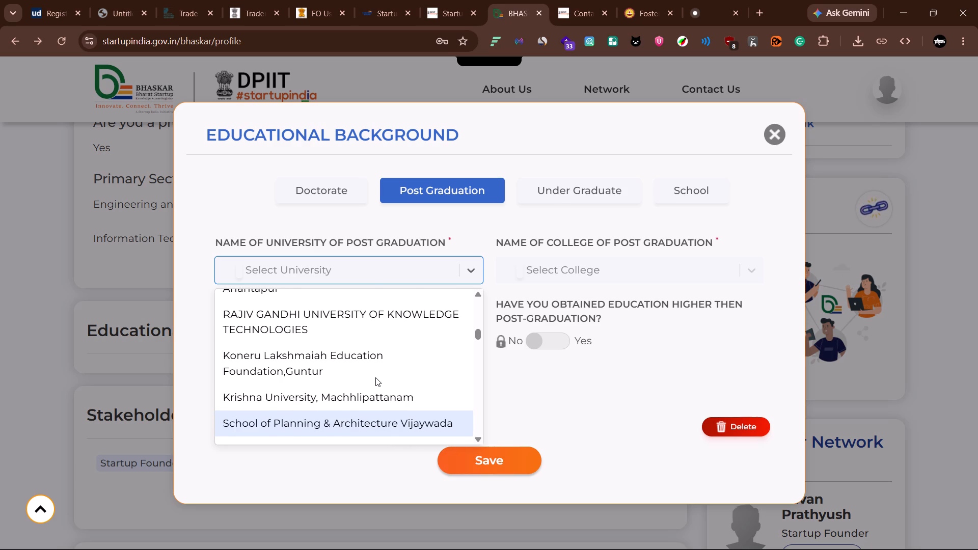
key("Down")
key("Down")
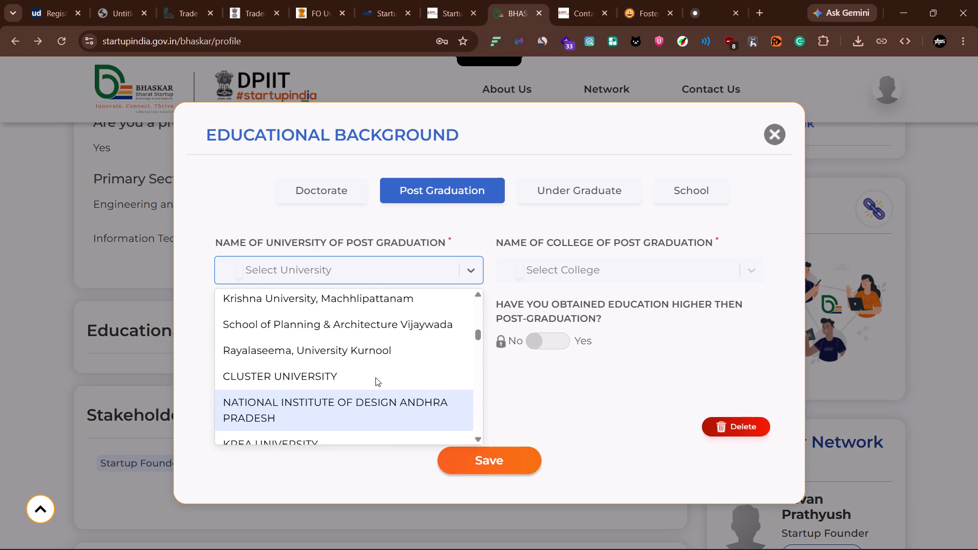
key("Down")
key("Down")
key("Down")
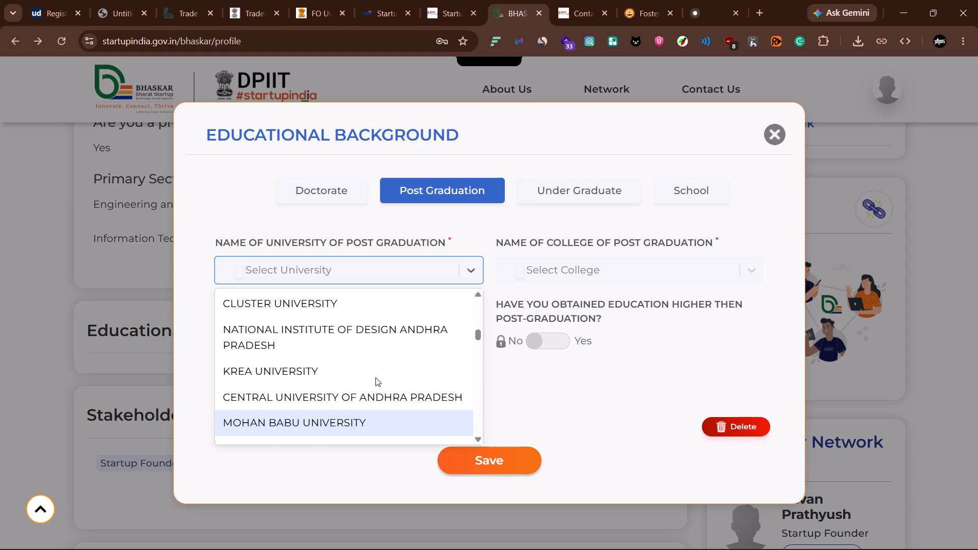
key("Down")
key("Down")
key("Down")
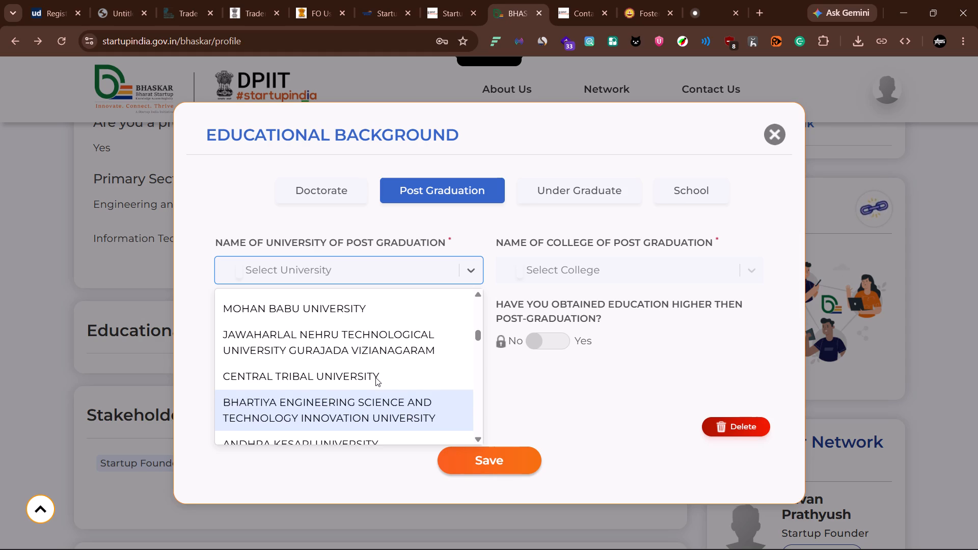
key("Down")
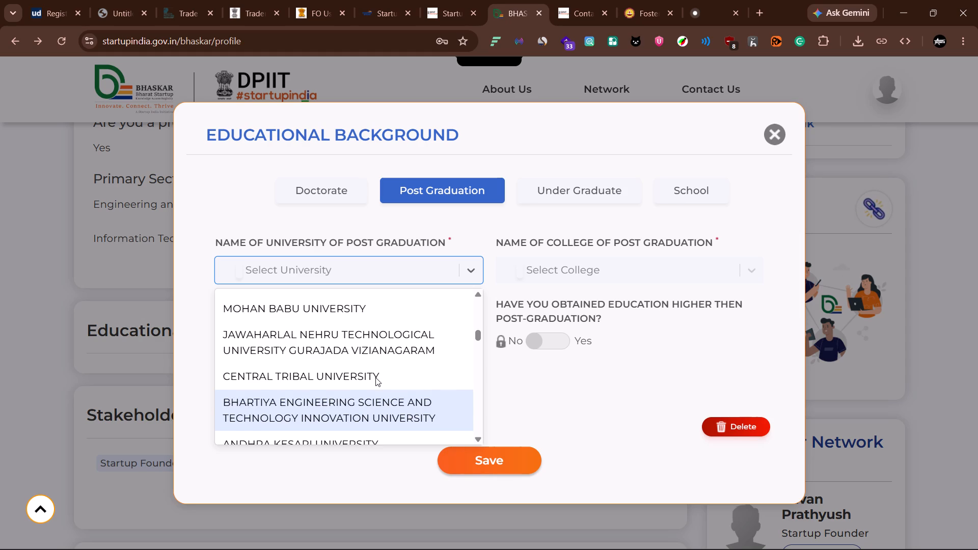
key("Down")
key("Down")
key("Down")
key("Down")
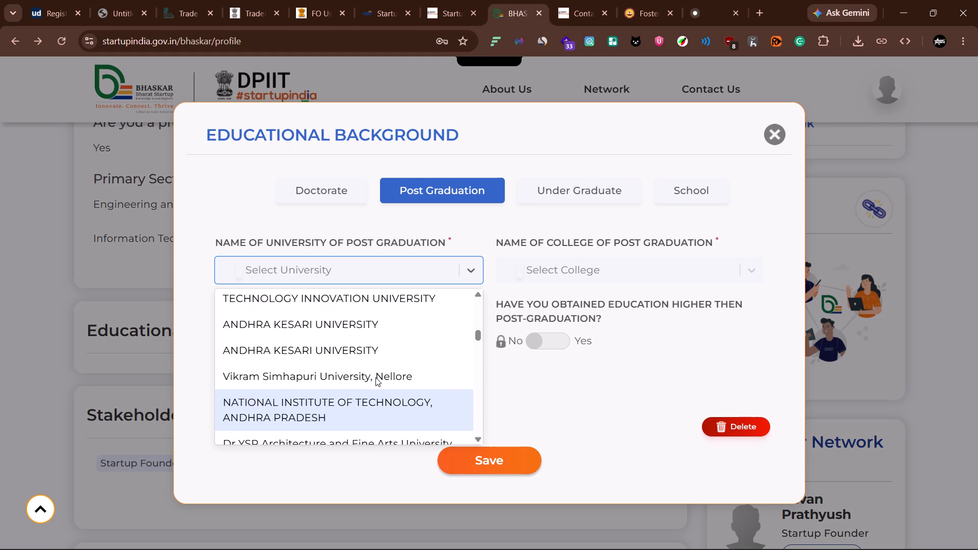
key("Down")
key("Down")
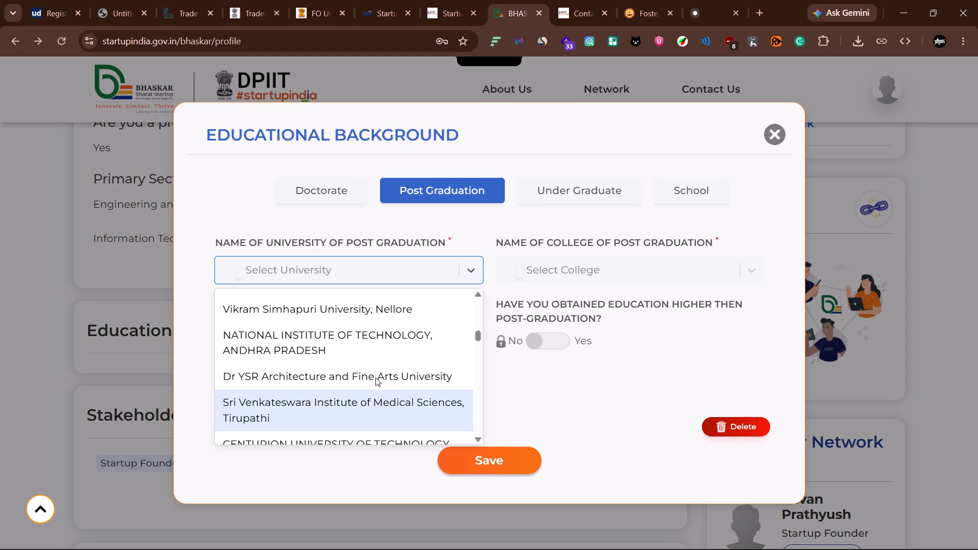
key("Down")
key("Down")
key("Down")
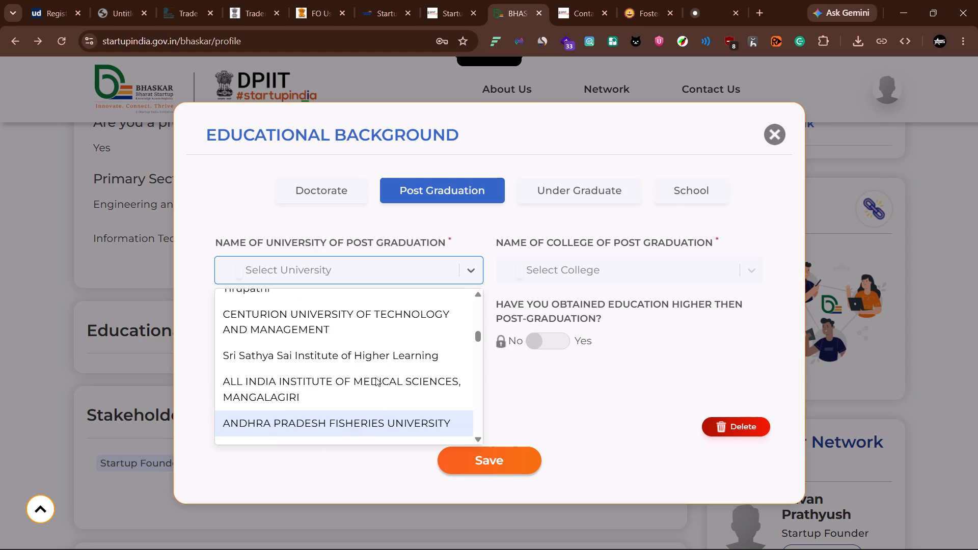
key("Down")
key("Down")
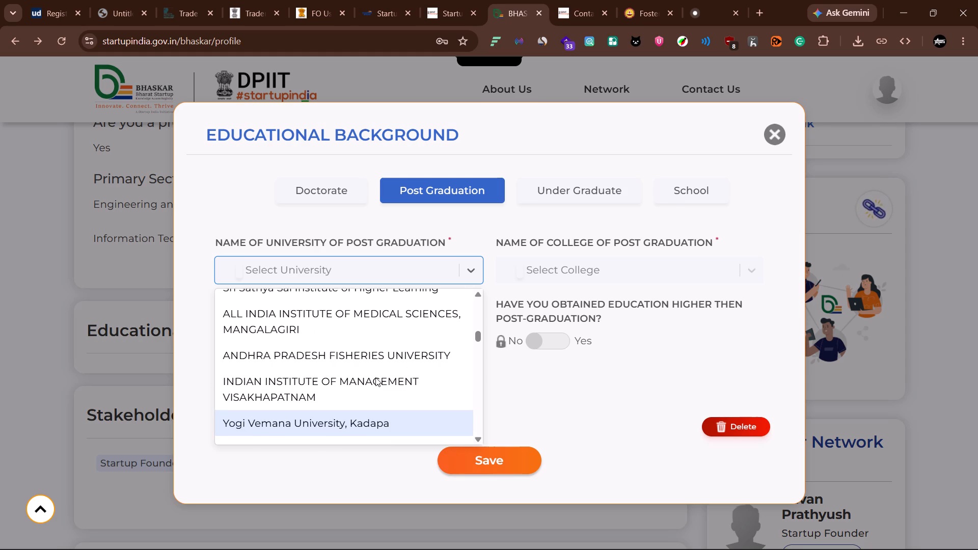
key("Down")
key("Down")
key("Down")
key("Down")
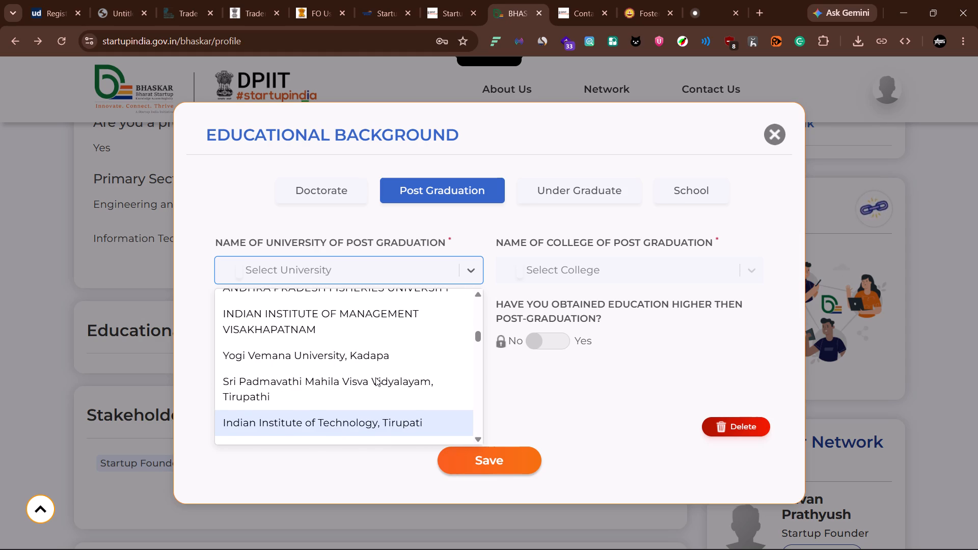
key("Down")
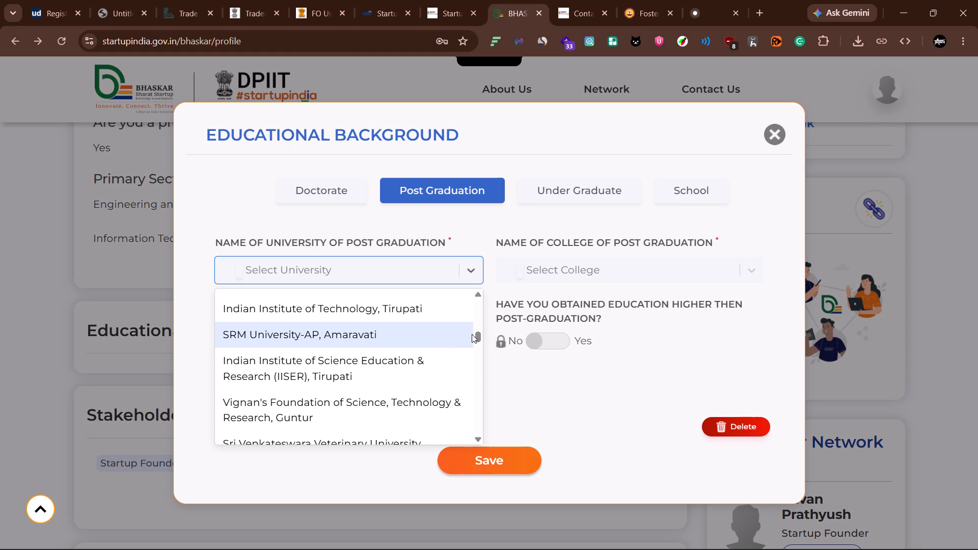
left_click(477, 334)
left_click_drag(477, 334, 480, 422)
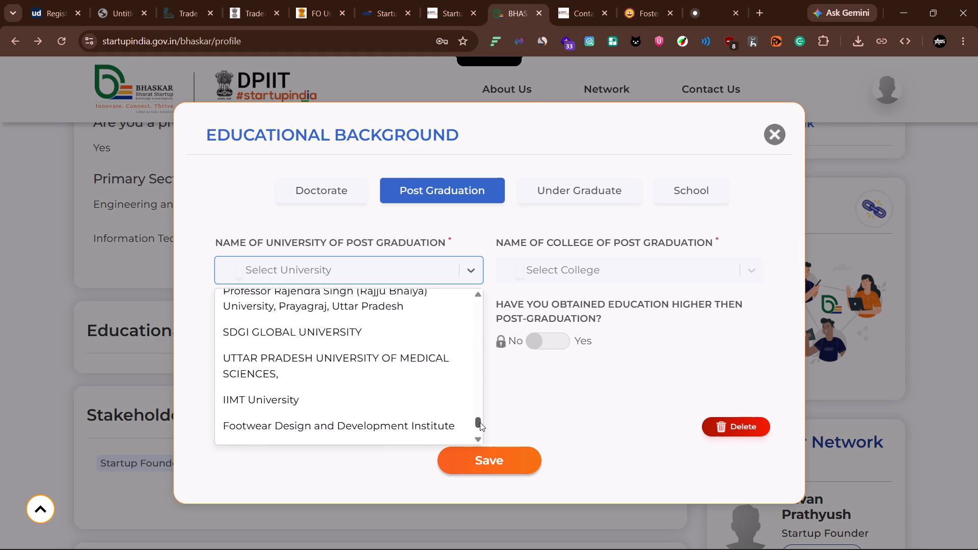
Look through the West Bengal universities near the end of the post-graduation university options for the one attended.
left_click_drag(480, 422, 477, 420)
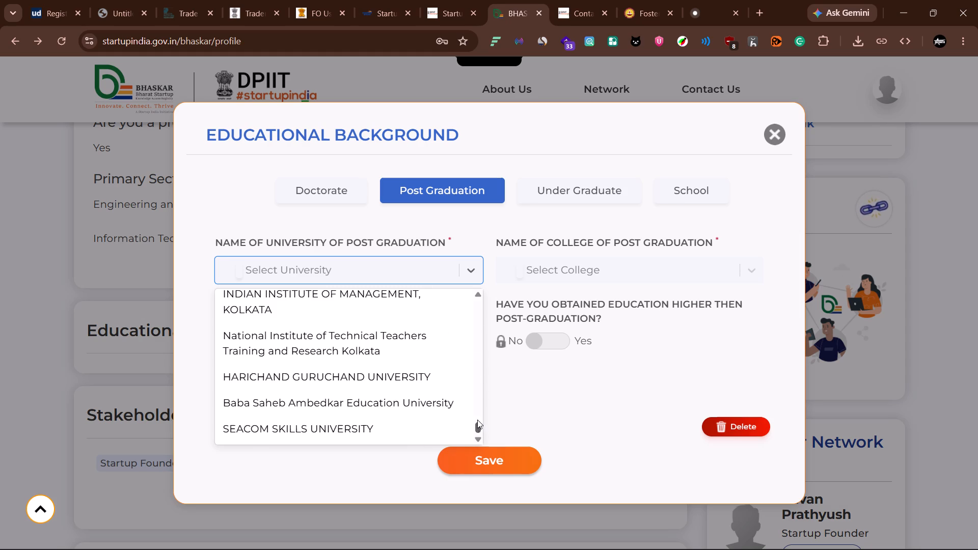
left_click_drag(477, 420, 477, 431)
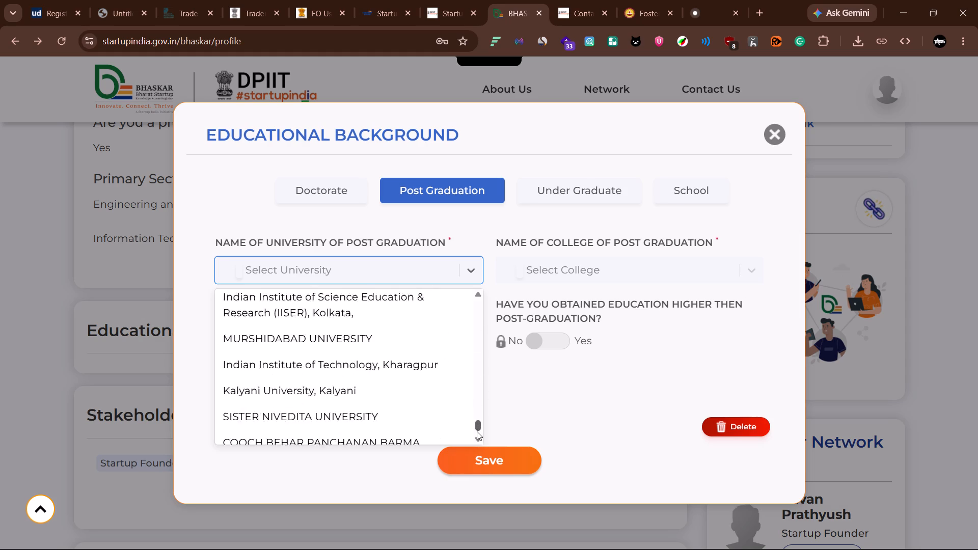
left_click_drag(477, 431, 477, 435)
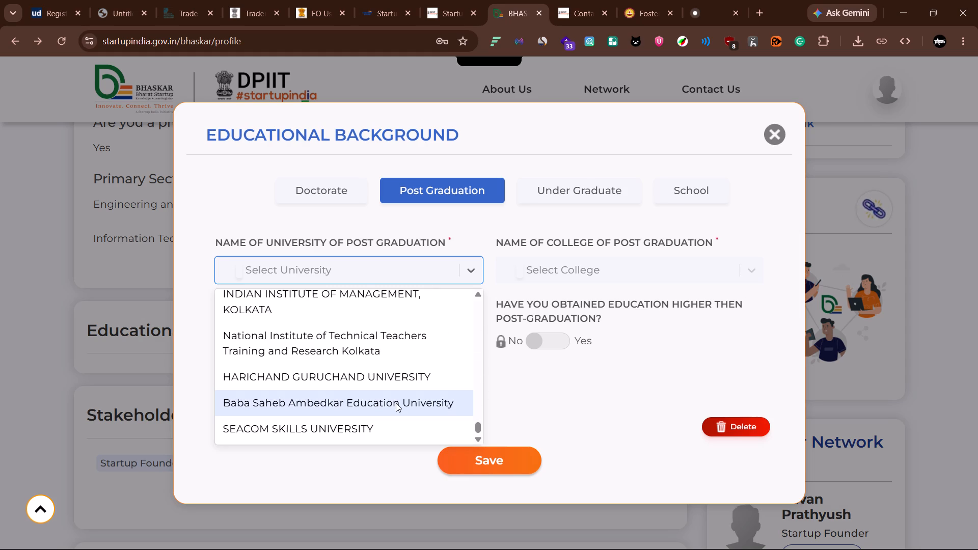
key("Up")
key("Up")
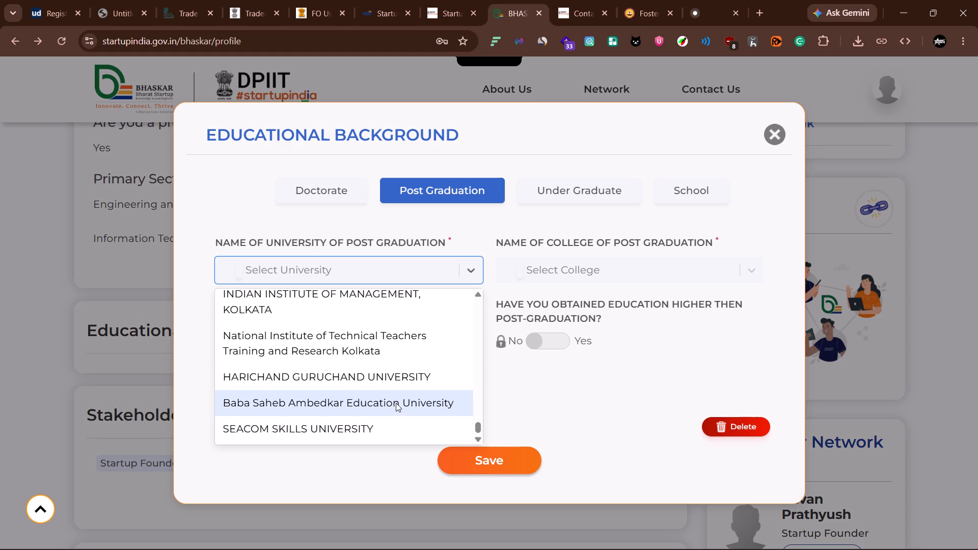
key("Up")
key("Up")
key("Up")
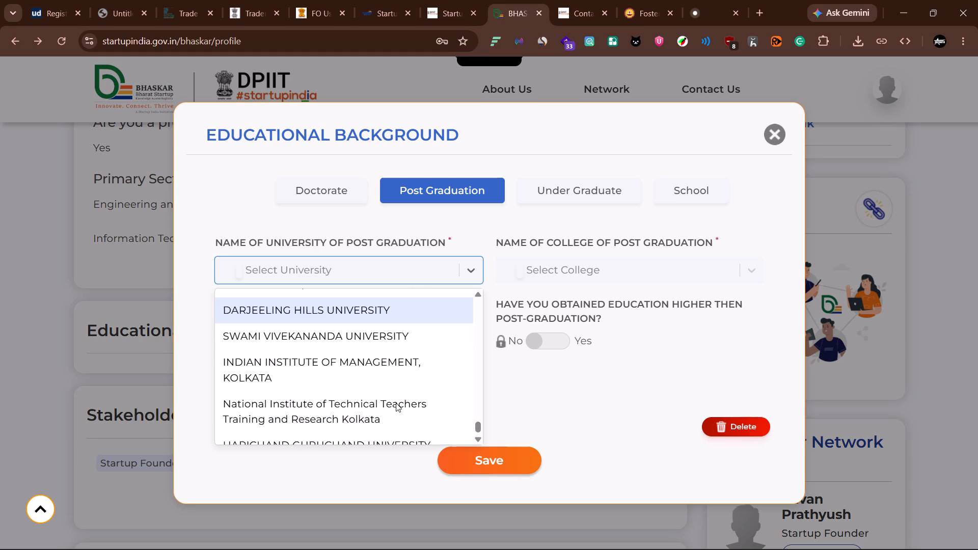
key("Up")
key("Up")
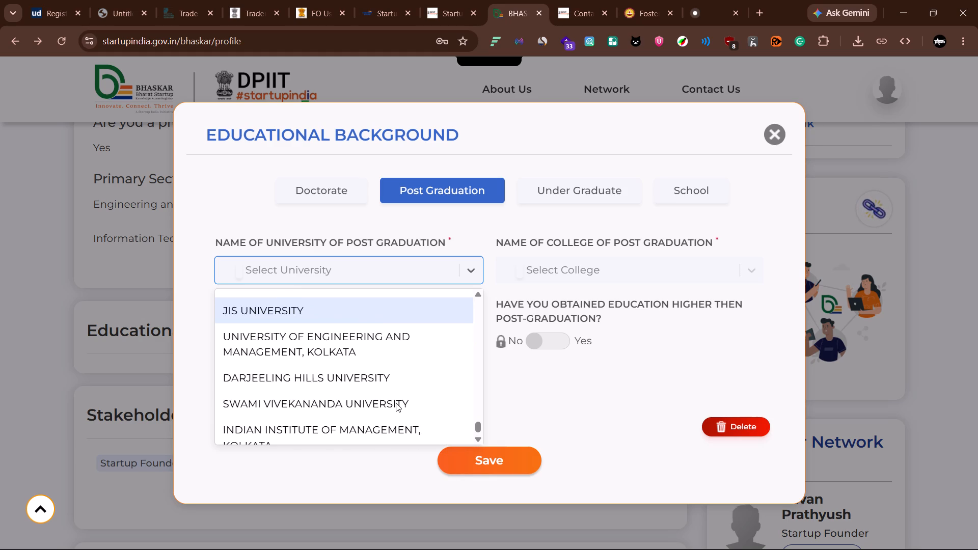
key("Up")
key("Up")
key("Up")
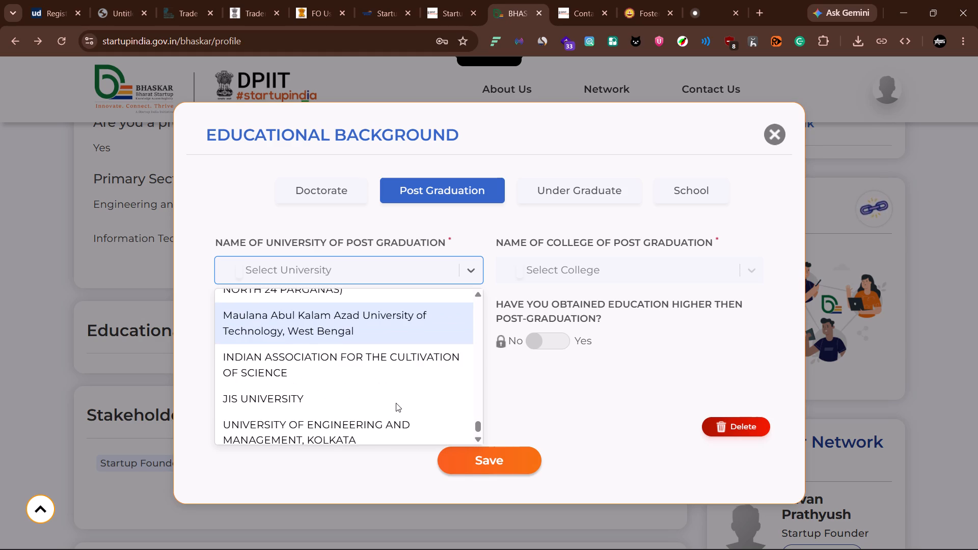
key("Up")
key("Up")
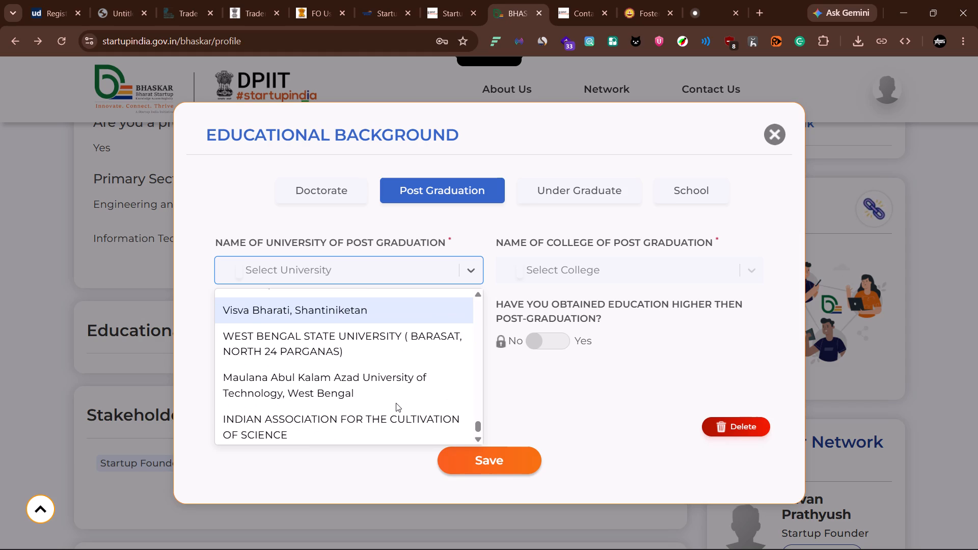
key("Up")
key("Up")
key("Up")
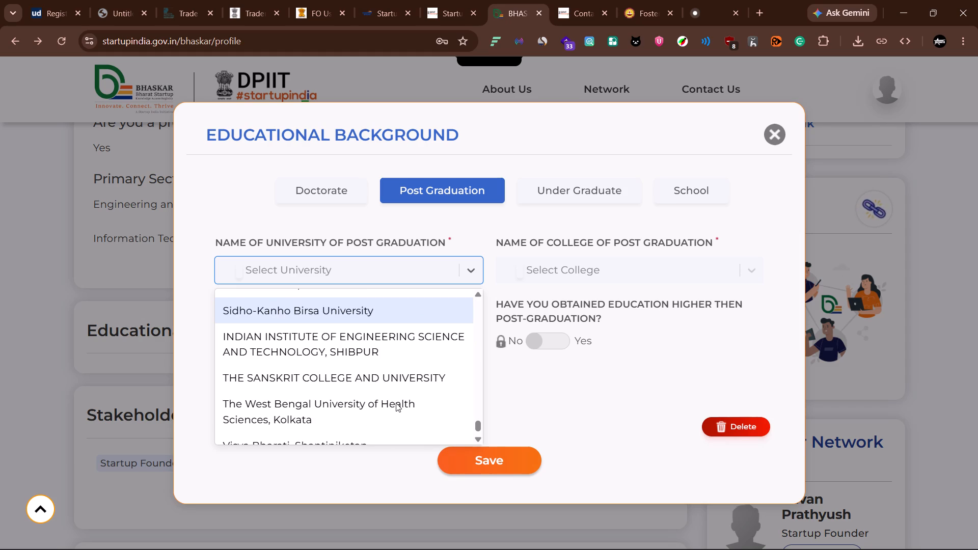
key("Up")
key("Up")
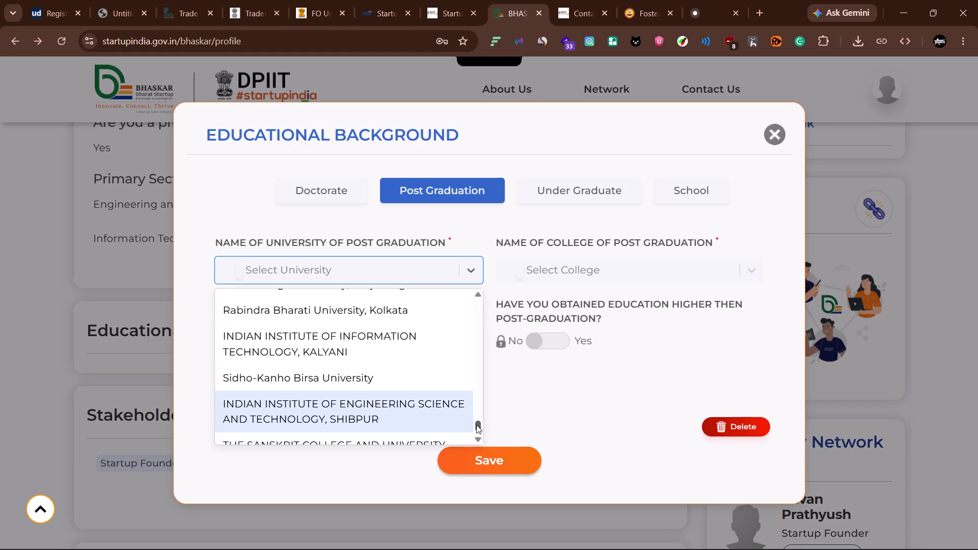
Look back through the post-graduation university options, from Uttar Pradesh up to Karnataka, for the one attended.
left_click_drag(476, 425, 477, 424)
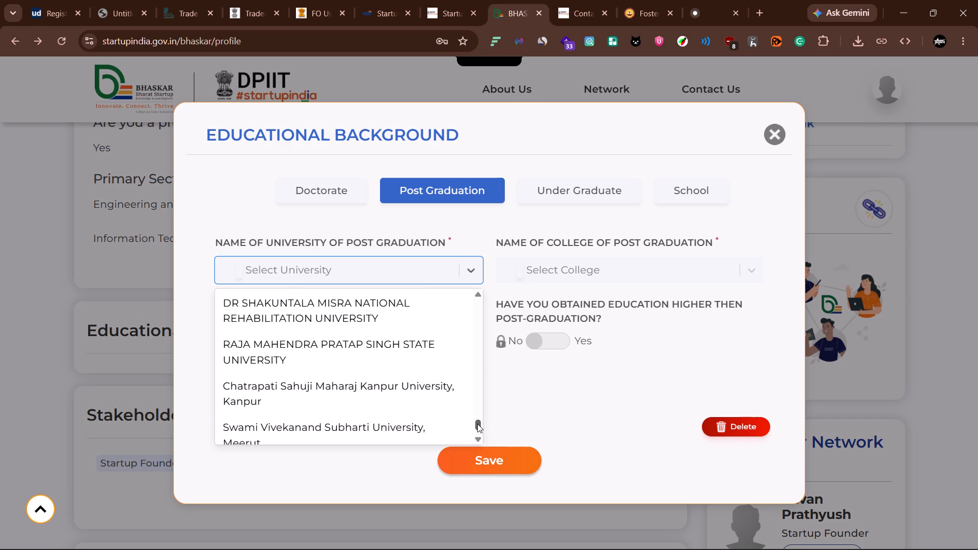
left_click_drag(477, 424, 477, 416)
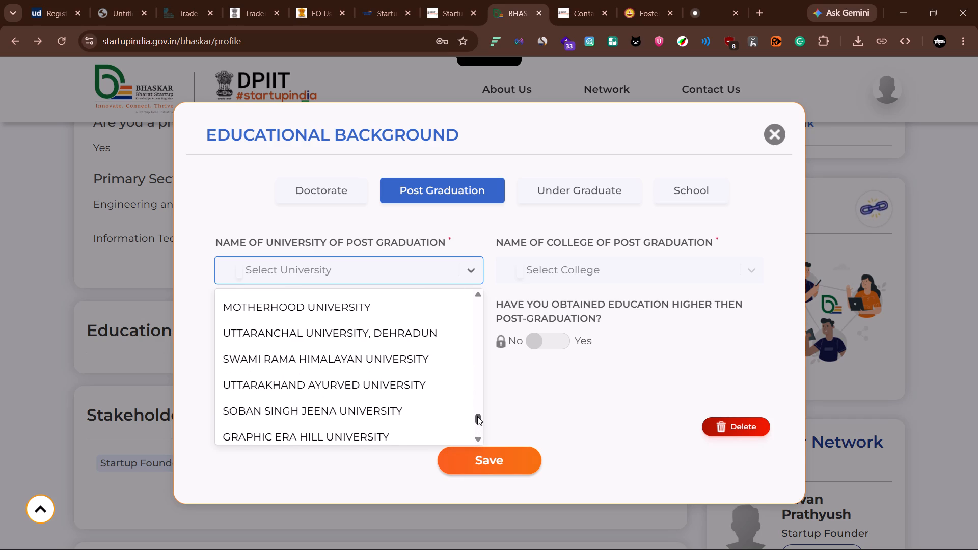
left_click_drag(477, 416, 479, 412)
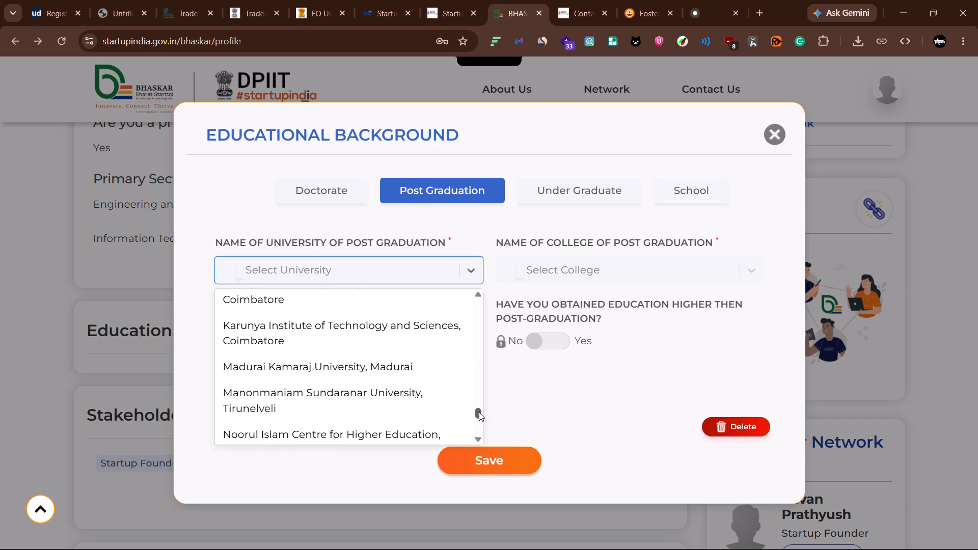
left_click_drag(479, 412, 477, 409)
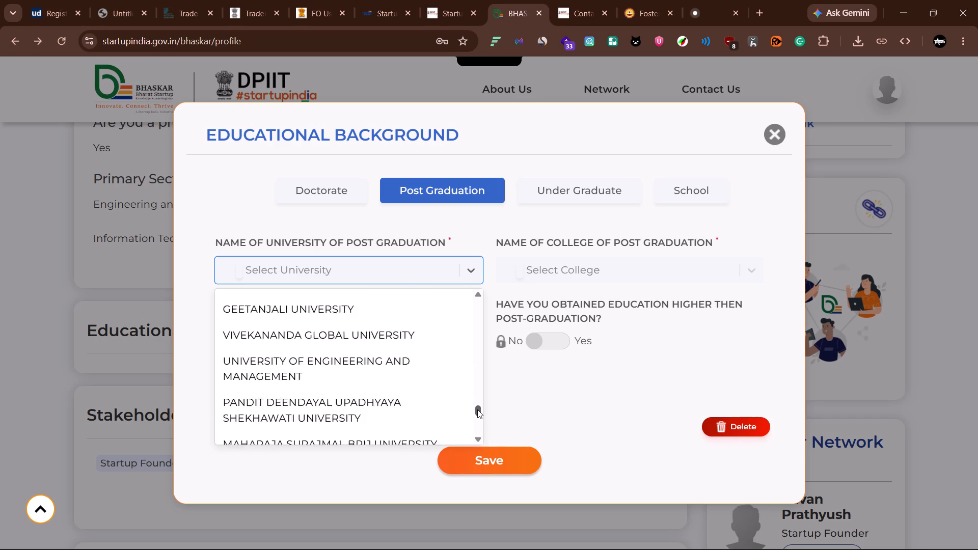
left_click_drag(477, 409, 478, 406)
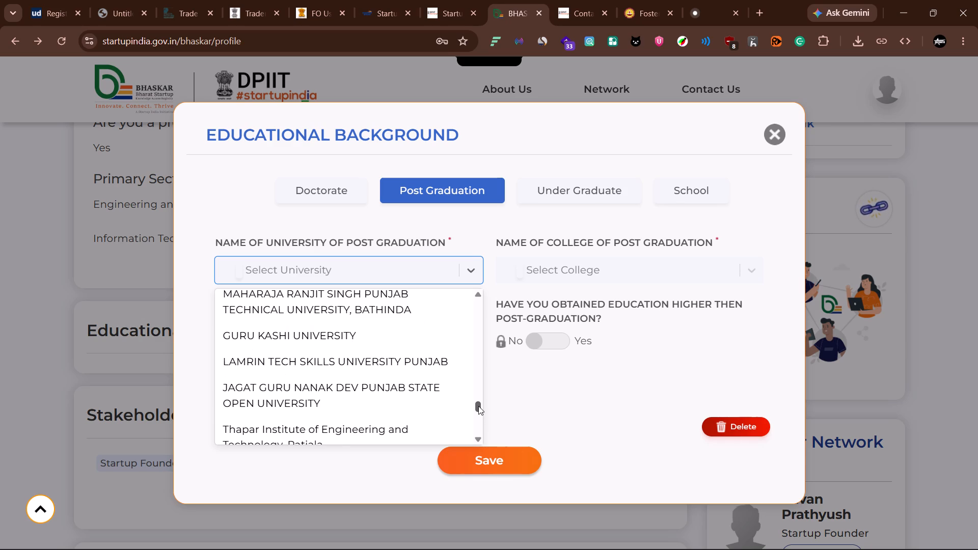
left_click_drag(478, 406, 478, 403)
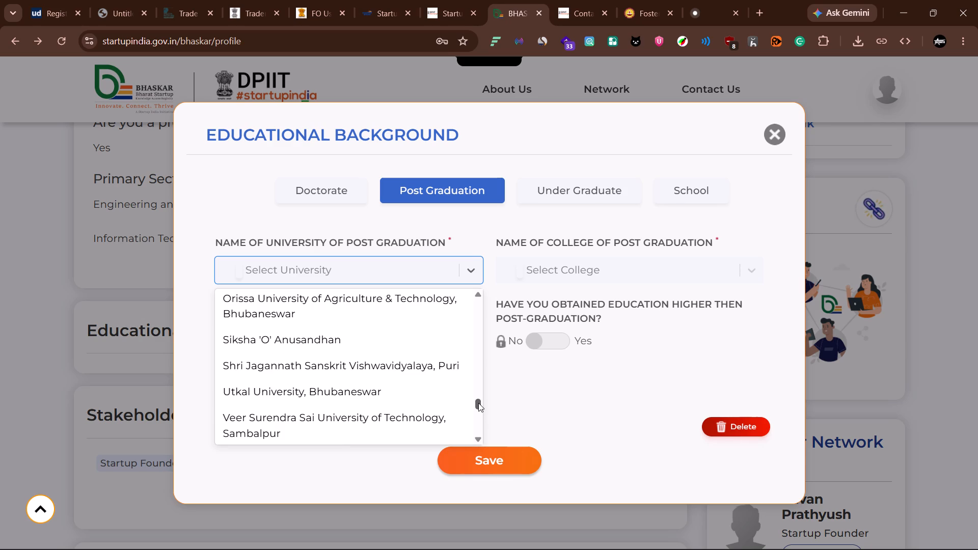
left_click_drag(478, 403, 479, 396)
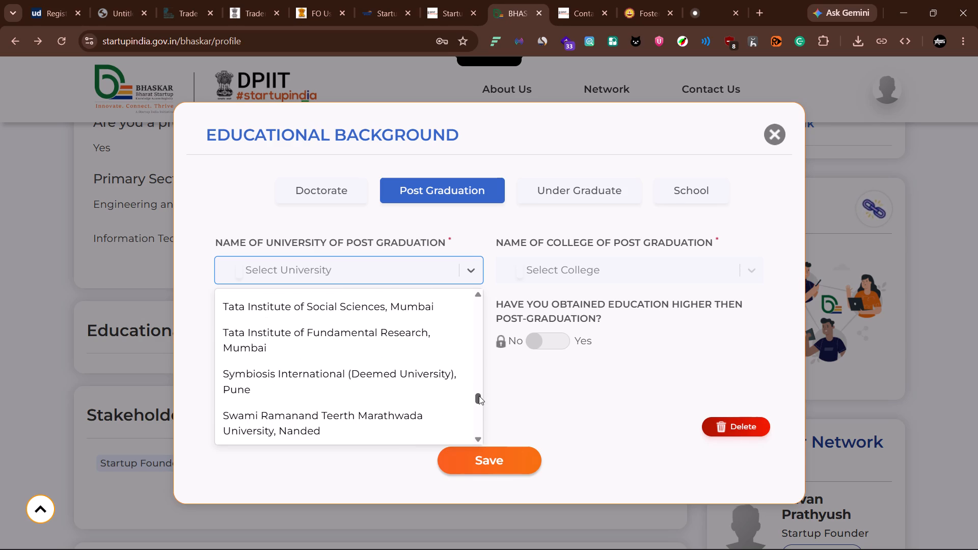
left_click_drag(479, 396, 479, 391)
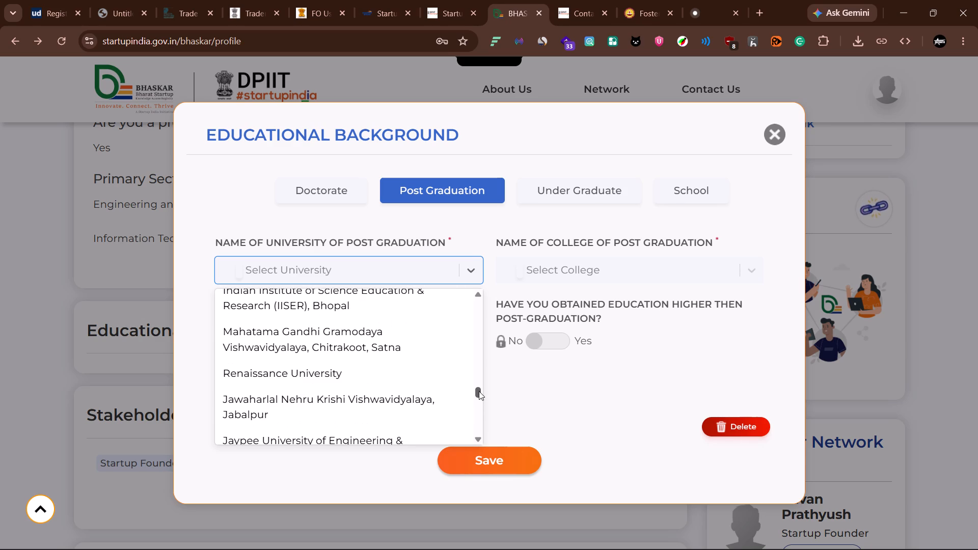
left_click_drag(479, 391, 479, 388)
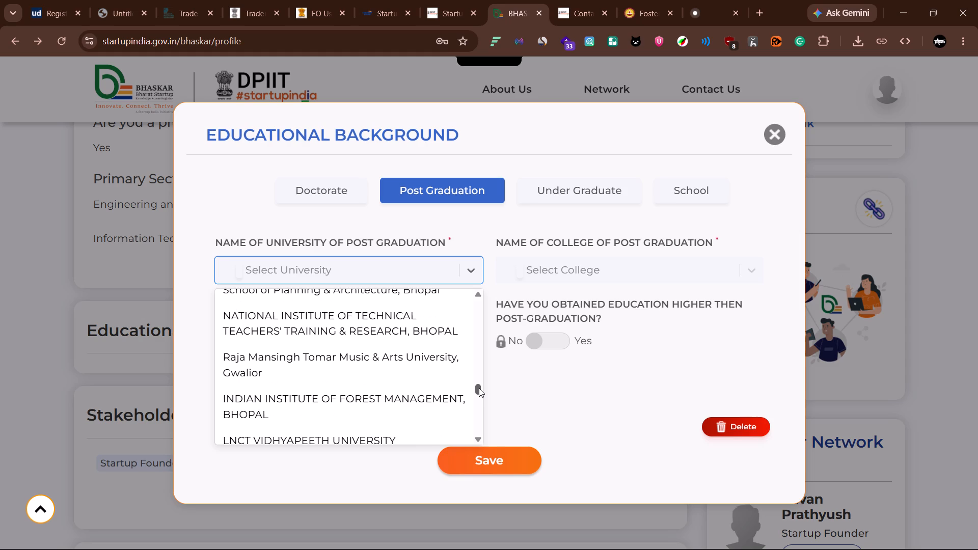
left_click_drag(479, 388, 477, 384)
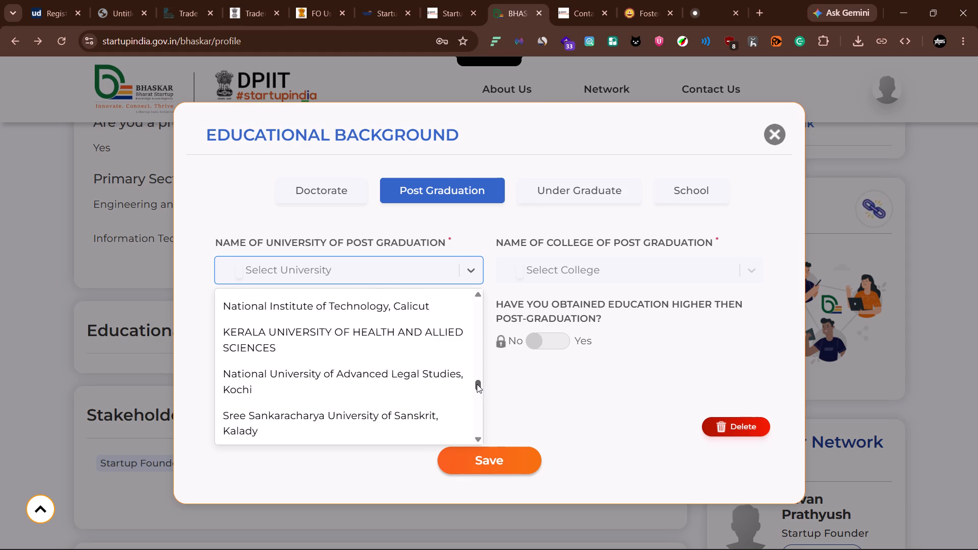
left_click_drag(477, 384, 476, 377)
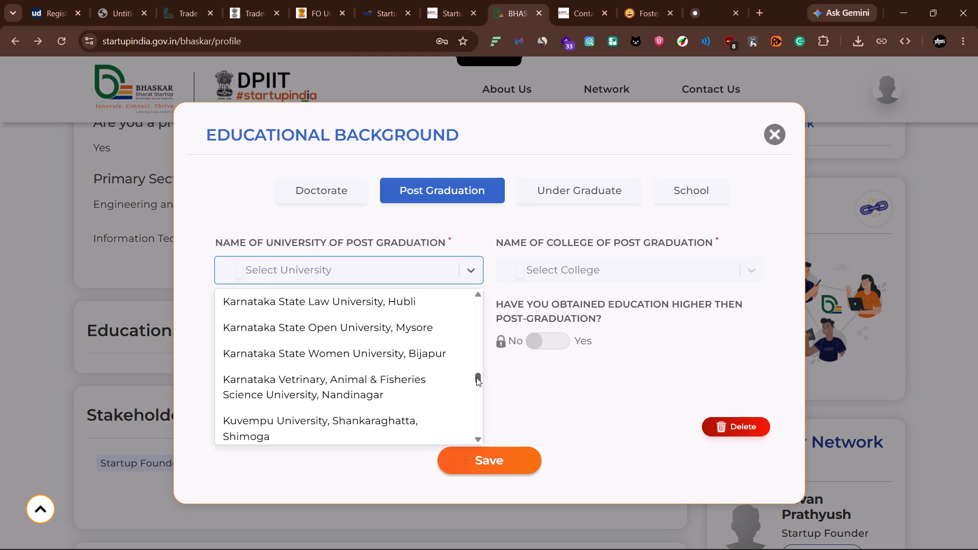
left_click_drag(476, 377, 476, 373)
left_click(519, 377)
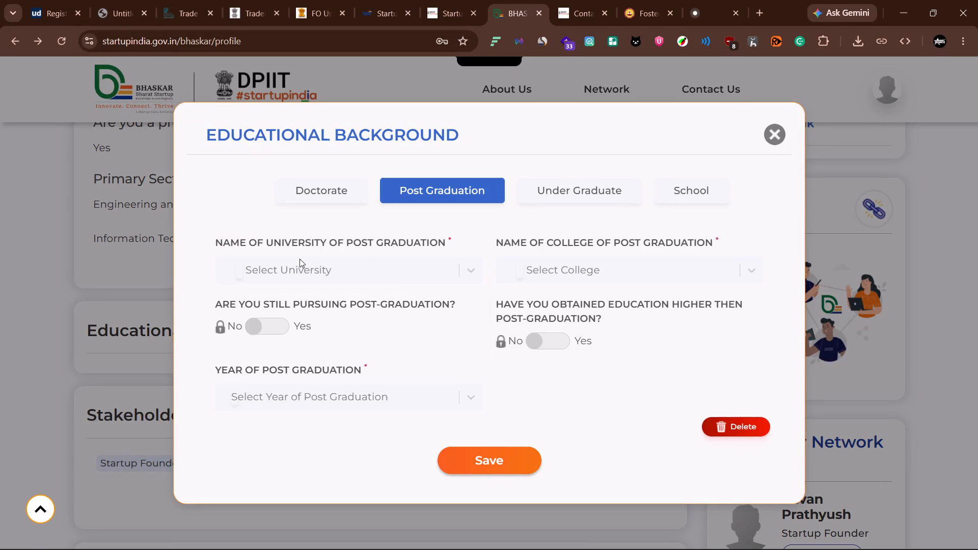
Switch the Educational Background form to the Doctorate section and view its university options.
left_click(300, 259)
left_click(344, 186)
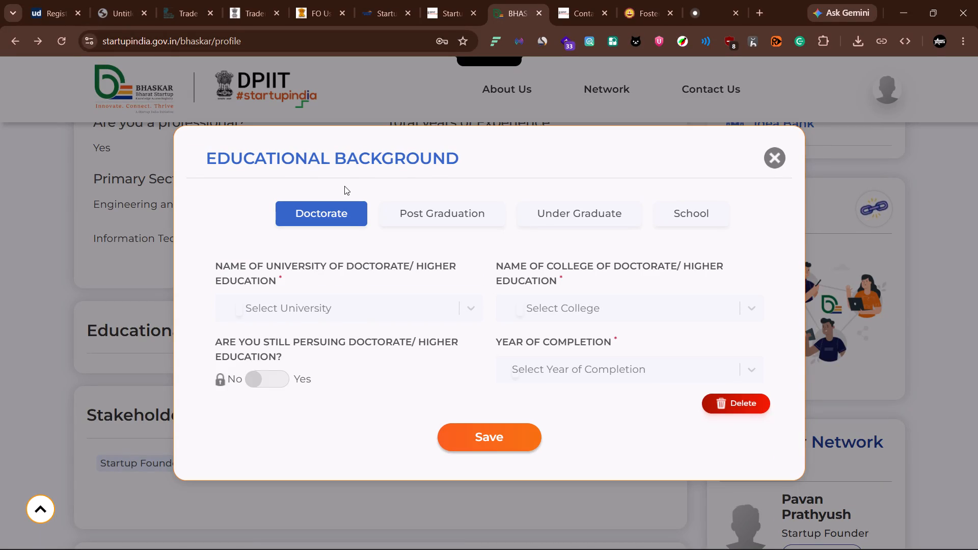
left_click(334, 311)
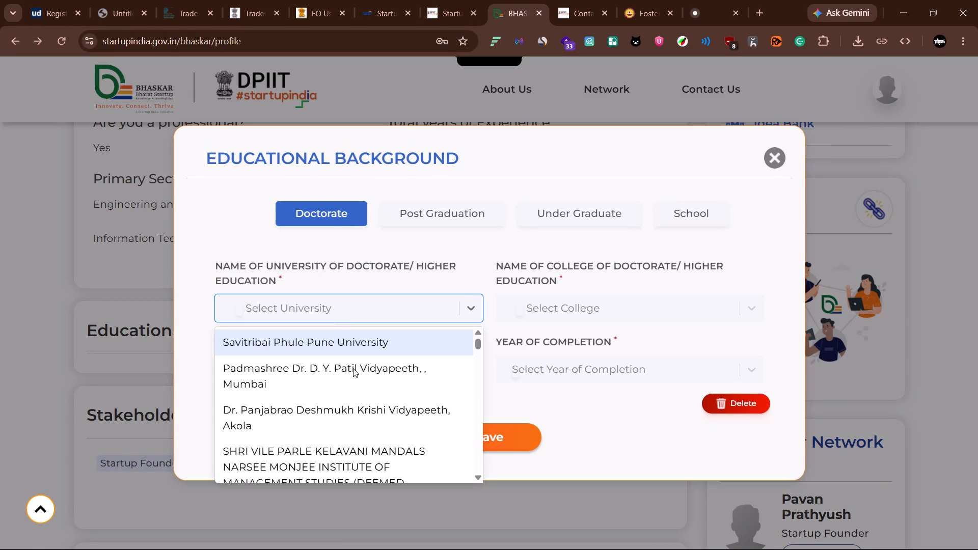
left_click_drag(572, 399, 570, 195)
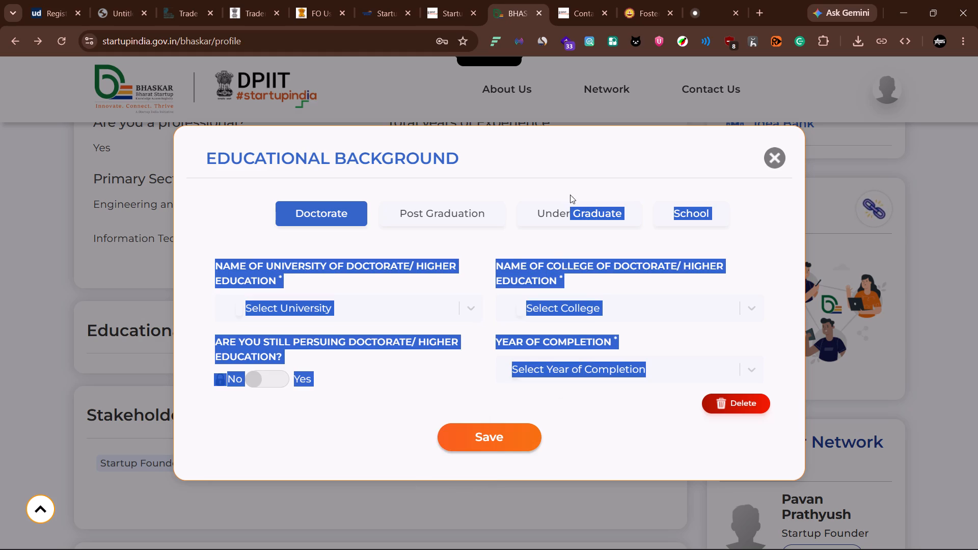
Switch the Educational Background form to the Under Graduate section.
left_click_drag(570, 195, 561, 211)
left_click(561, 211)
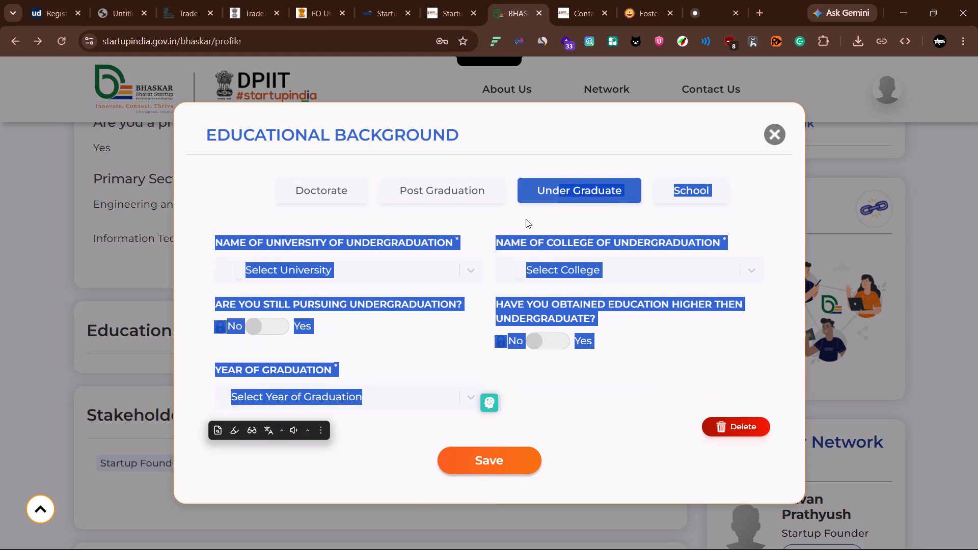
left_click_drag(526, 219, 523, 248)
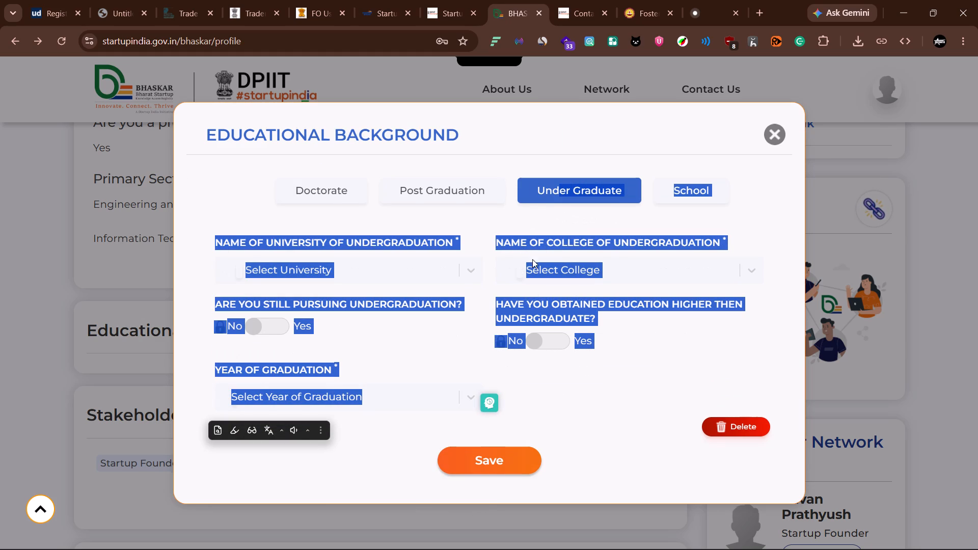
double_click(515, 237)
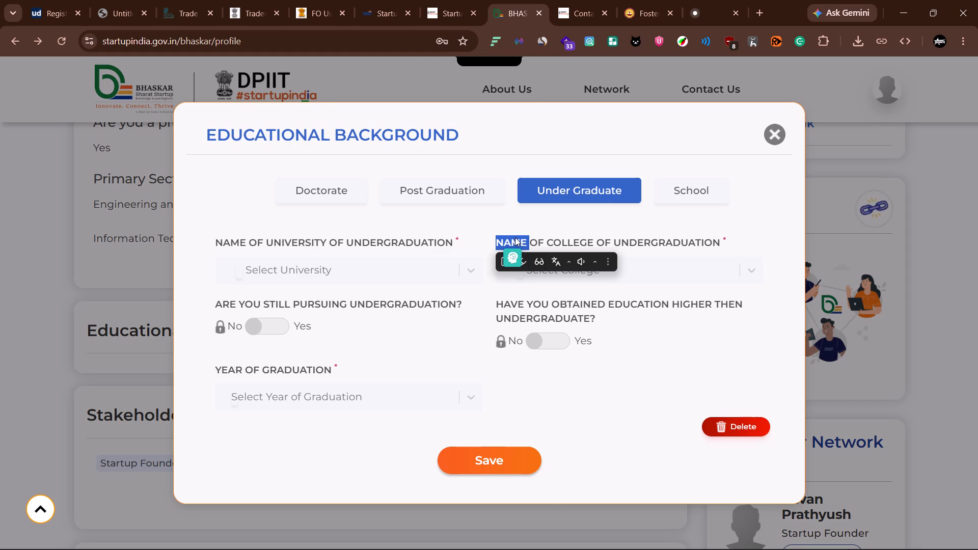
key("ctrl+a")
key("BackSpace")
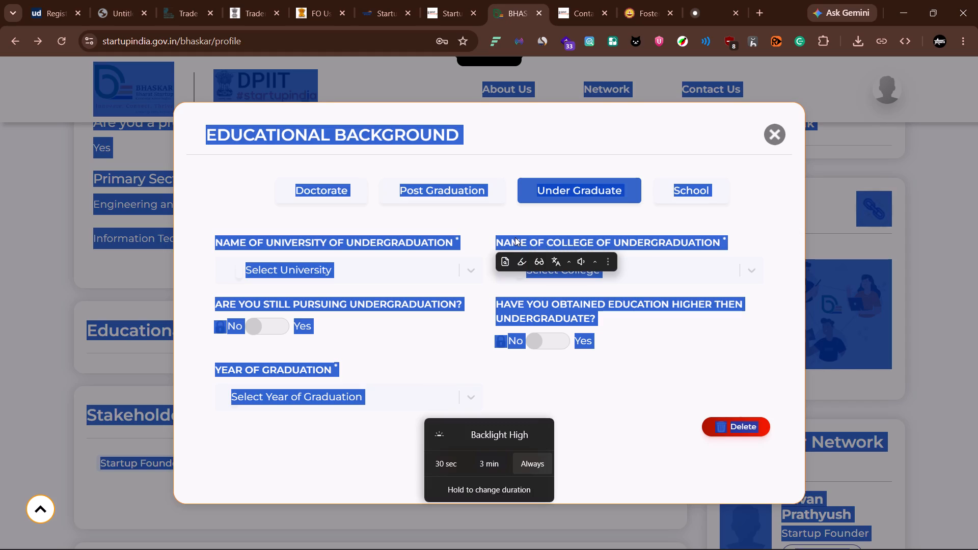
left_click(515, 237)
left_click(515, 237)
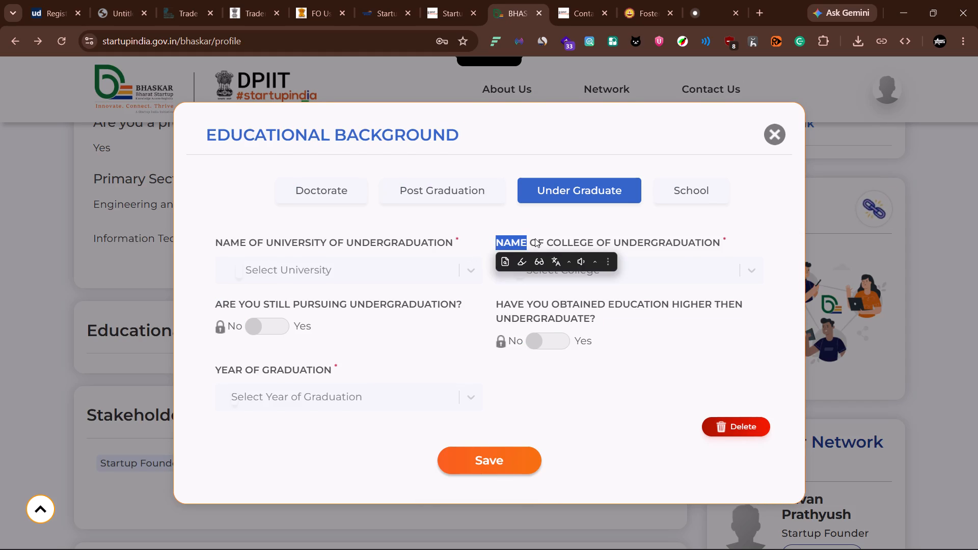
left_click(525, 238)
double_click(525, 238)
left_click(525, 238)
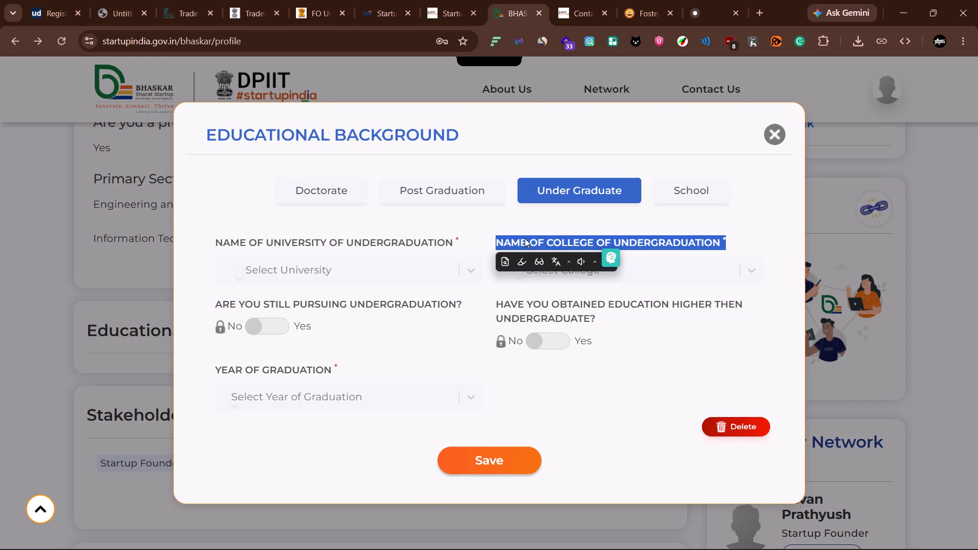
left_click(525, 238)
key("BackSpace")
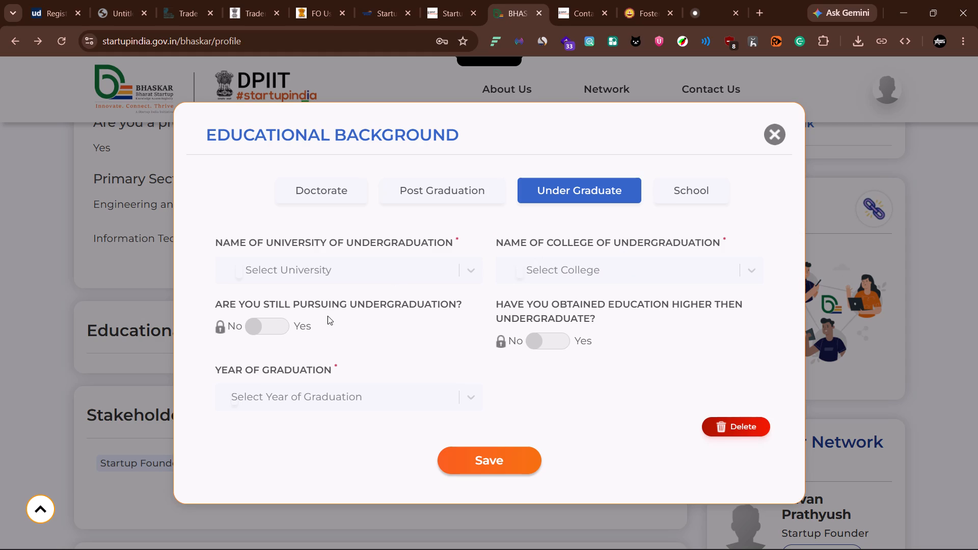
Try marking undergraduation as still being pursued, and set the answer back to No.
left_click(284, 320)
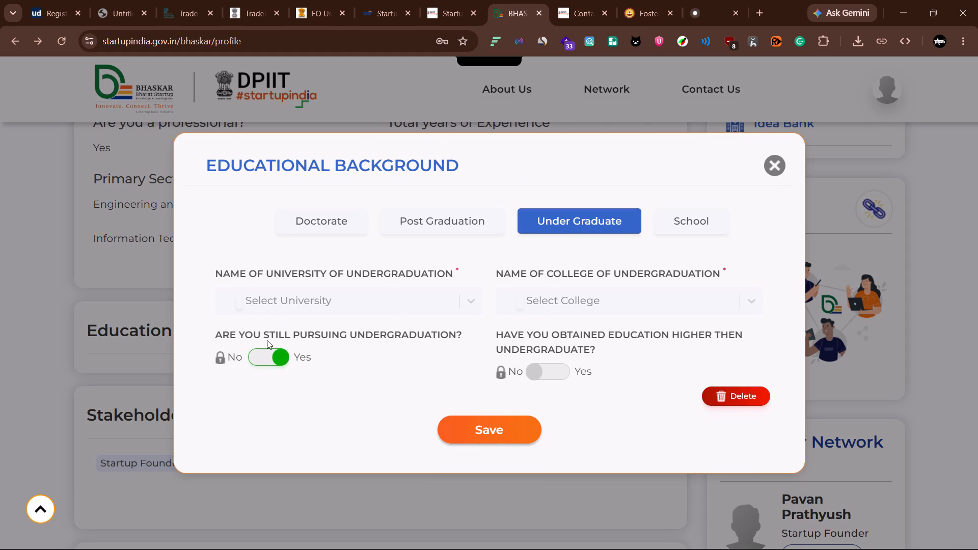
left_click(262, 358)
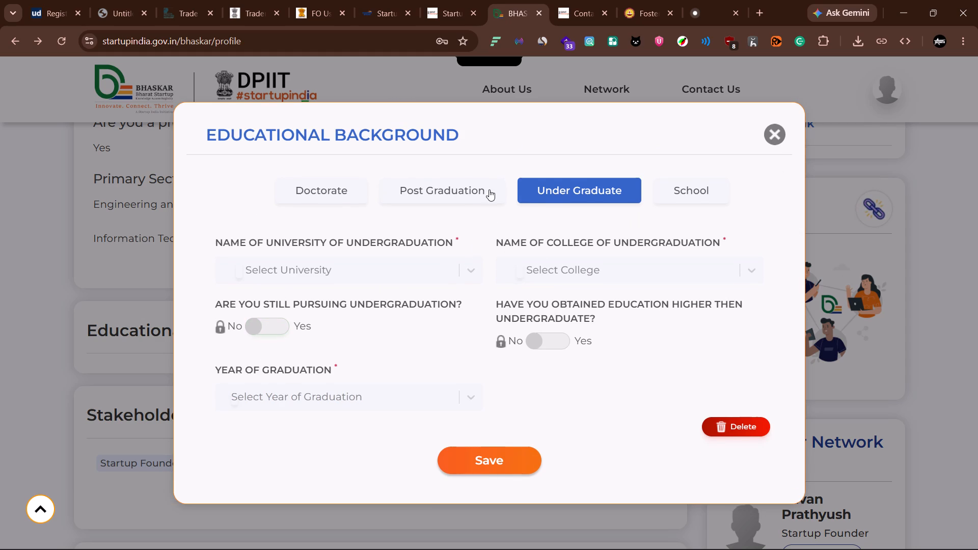
Return the Educational Background form to the Post Graduation section.
left_click(460, 203)
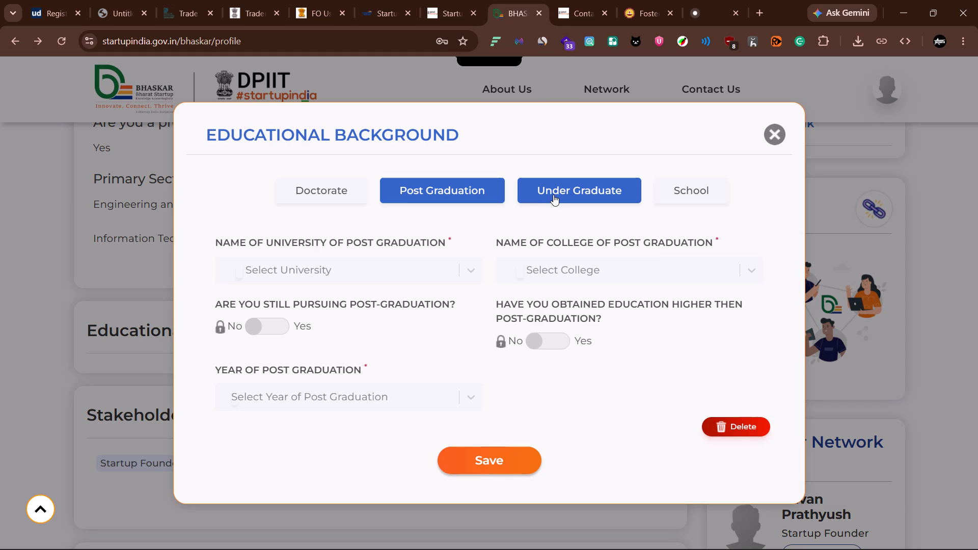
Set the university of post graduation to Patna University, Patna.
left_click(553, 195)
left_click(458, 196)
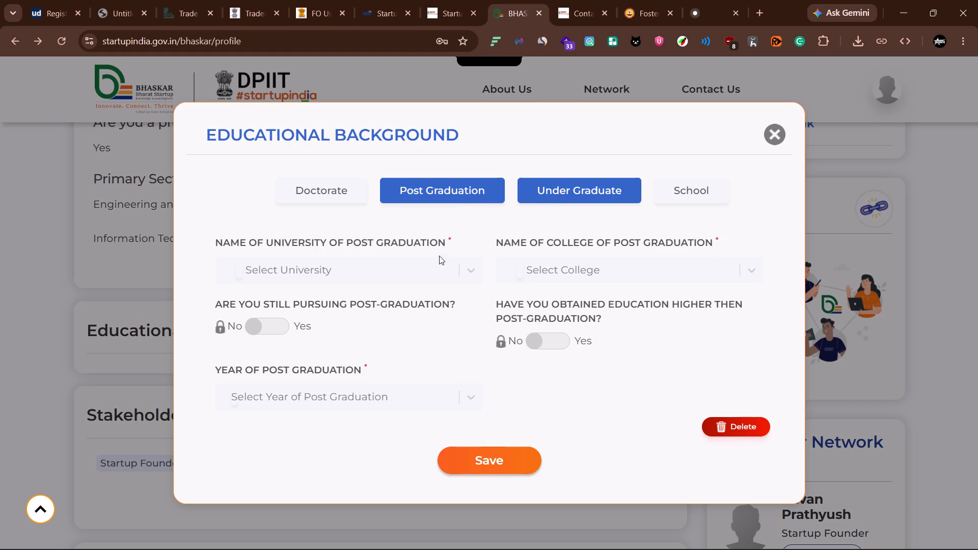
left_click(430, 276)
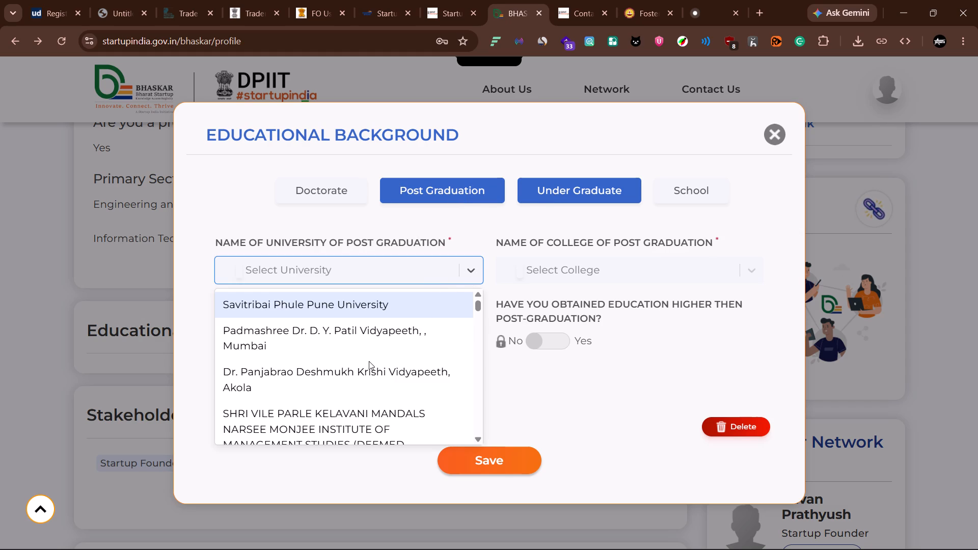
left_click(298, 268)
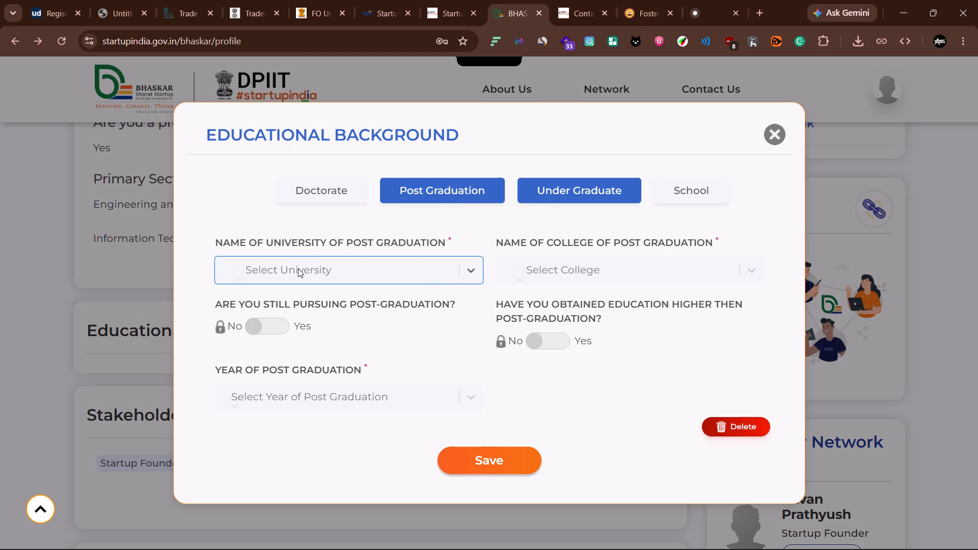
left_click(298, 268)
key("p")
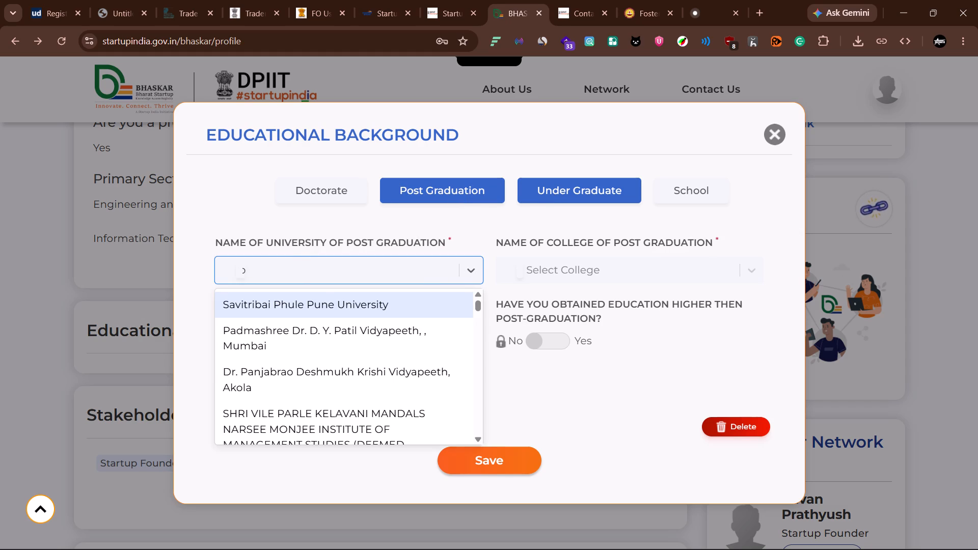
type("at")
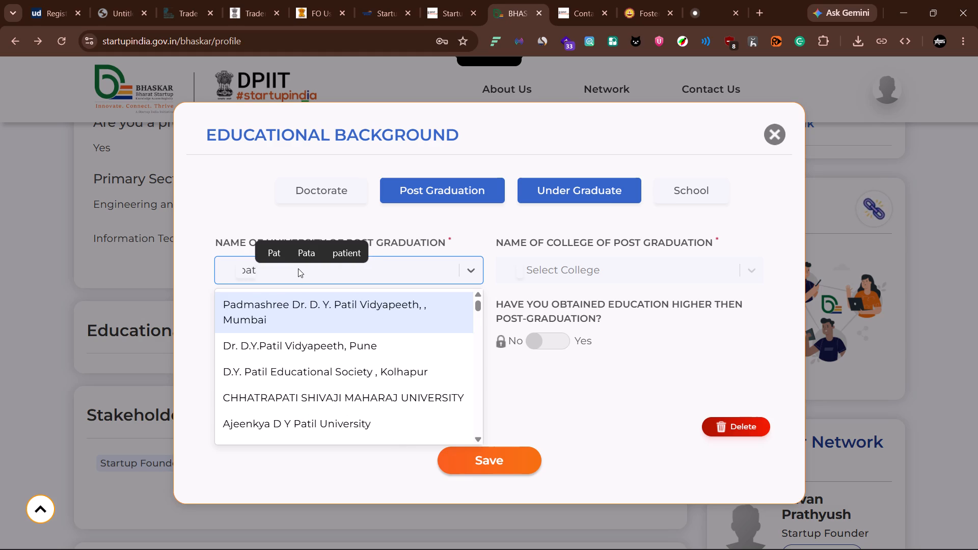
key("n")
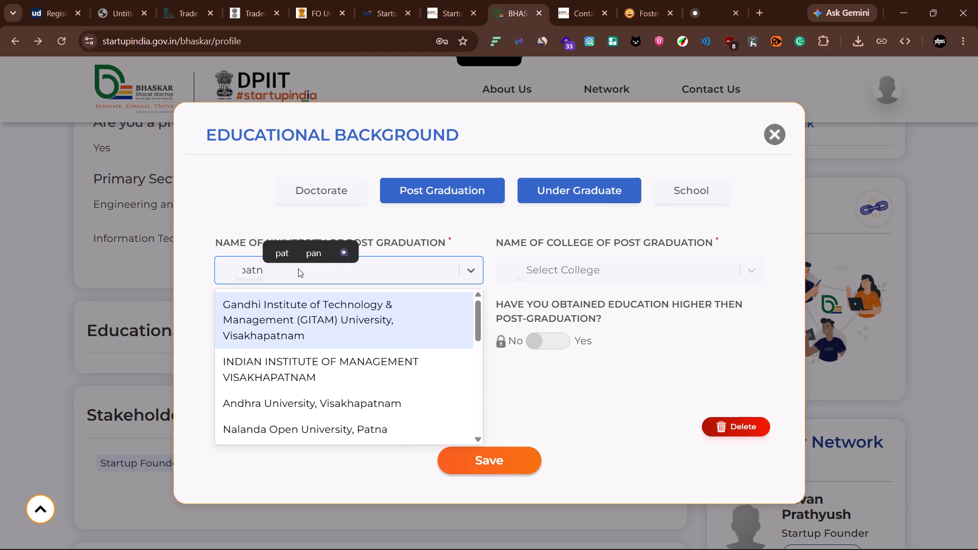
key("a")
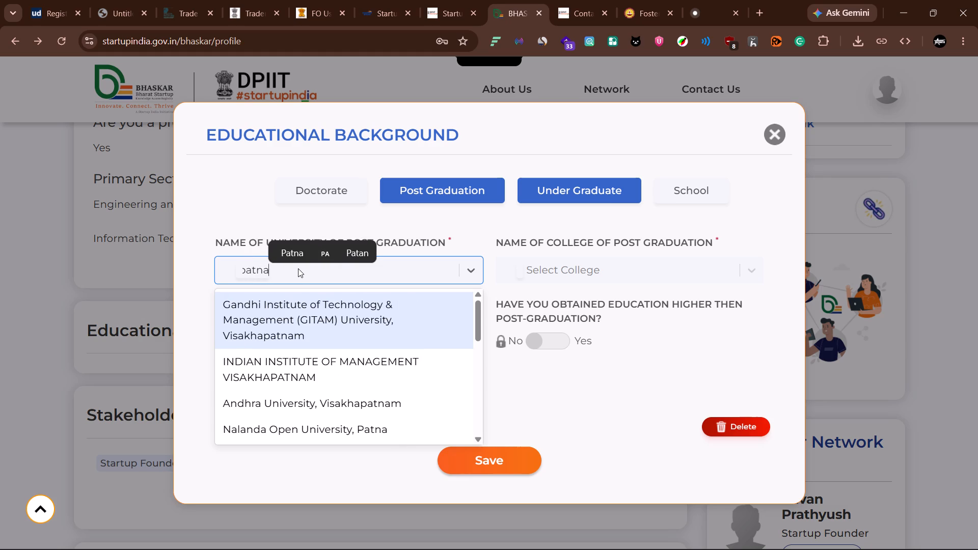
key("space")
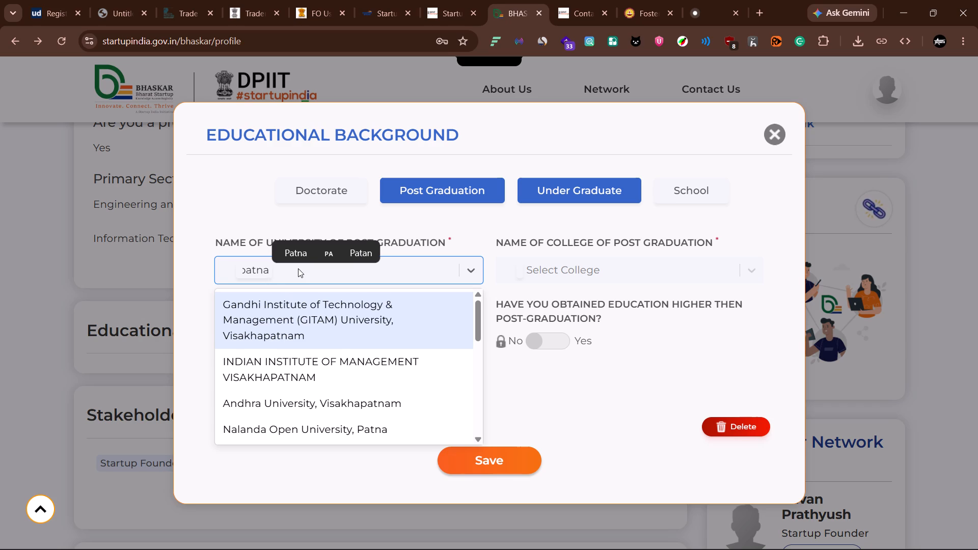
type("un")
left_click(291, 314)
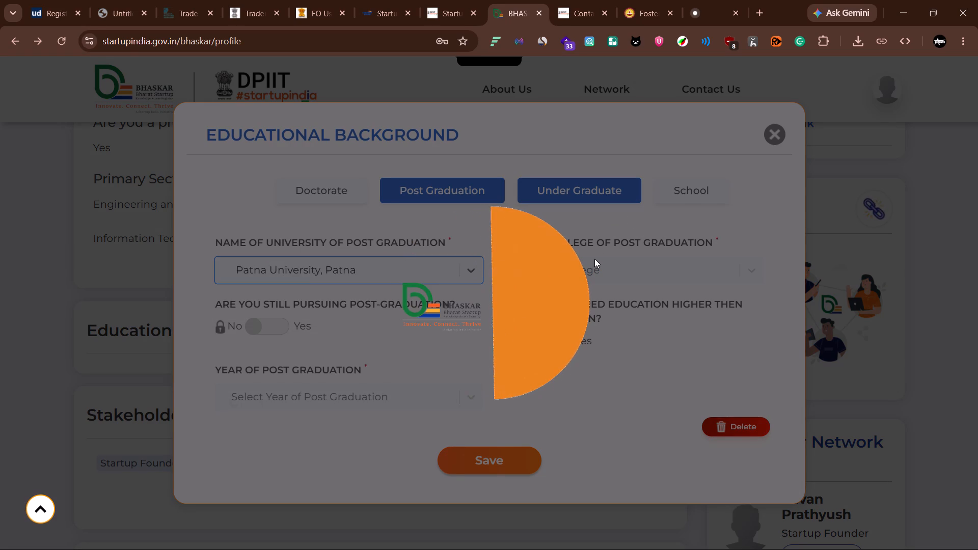
Search the post-graduation college options for "chaita", and clear the search text.
left_click(589, 266)
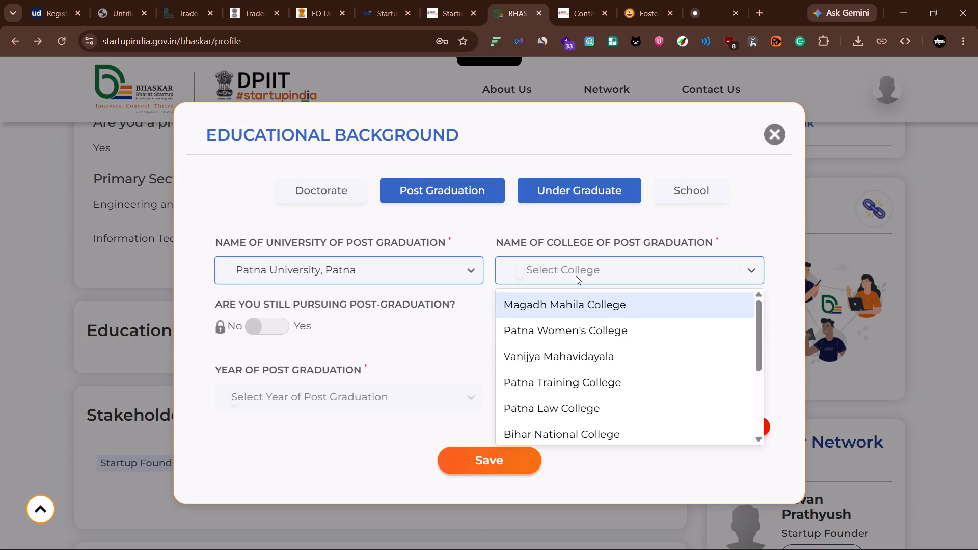
left_click(574, 267)
left_click(574, 267)
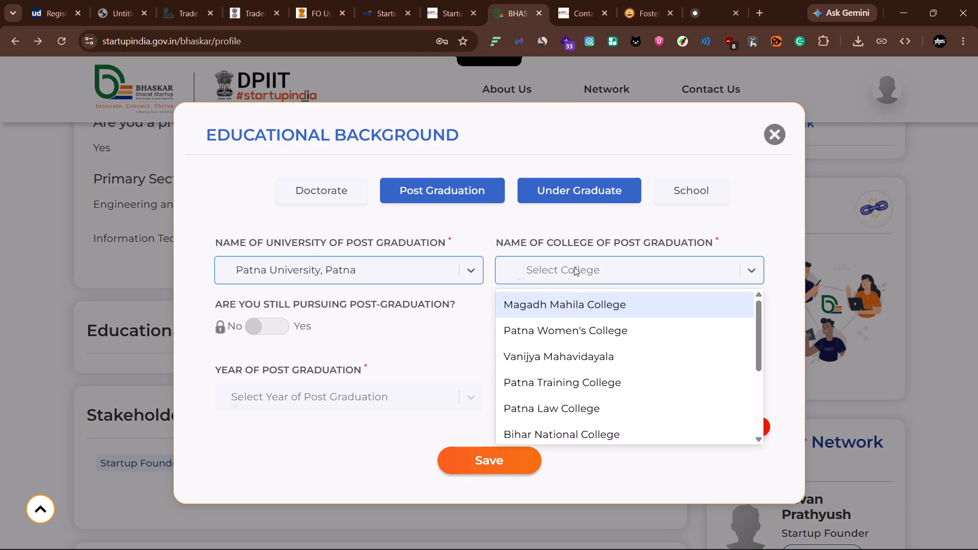
type("ch")
type("ak")
key("BackSpace")
key("i")
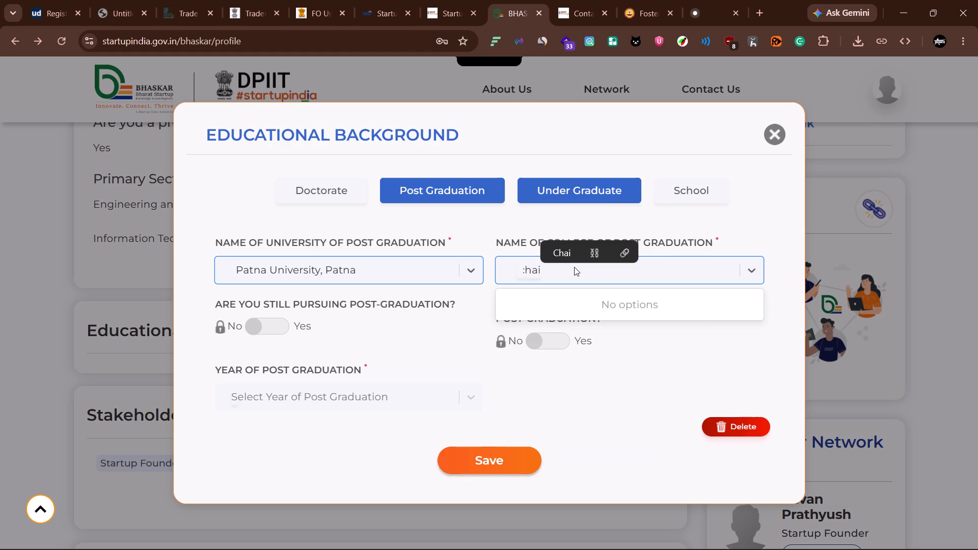
type("ta")
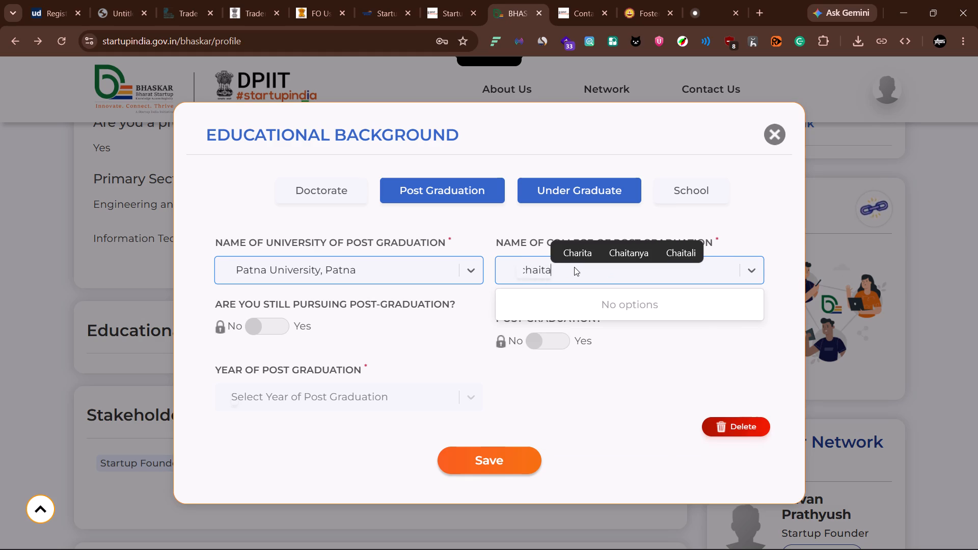
left_click(637, 250)
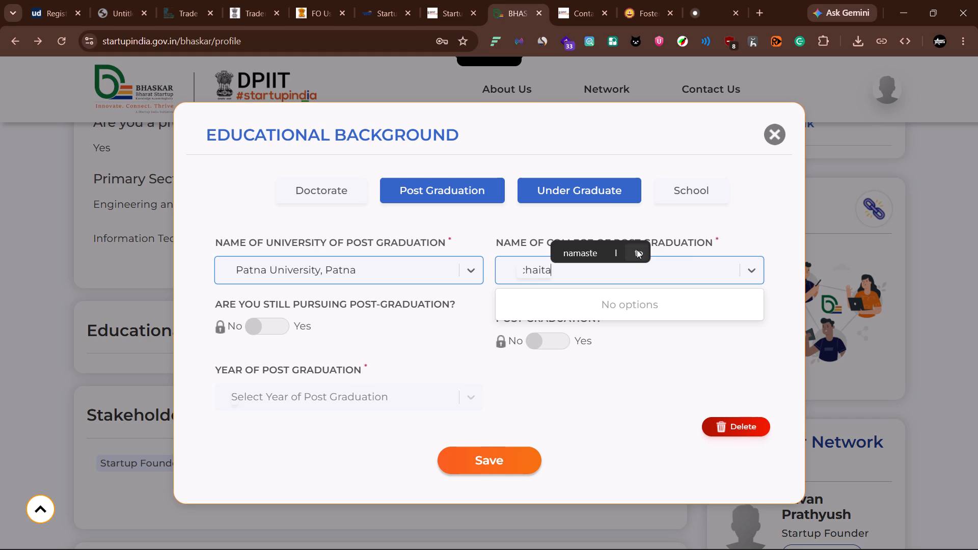
key("BackSpace")
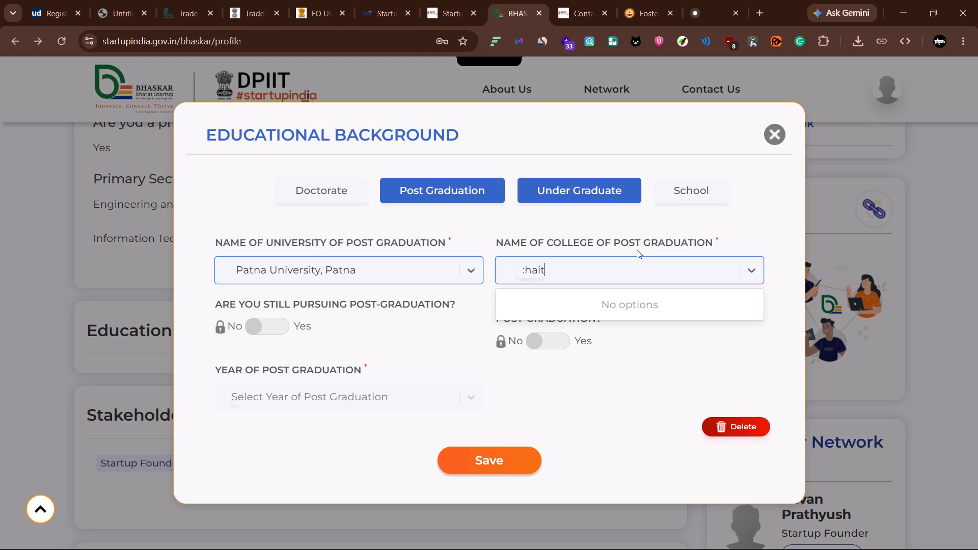
key("BackSpace")
key("BackSpace")
key("BackSpace")
key("BackSpace")
key("BackSpace")
key("BackSpace")
key("BackSpace")
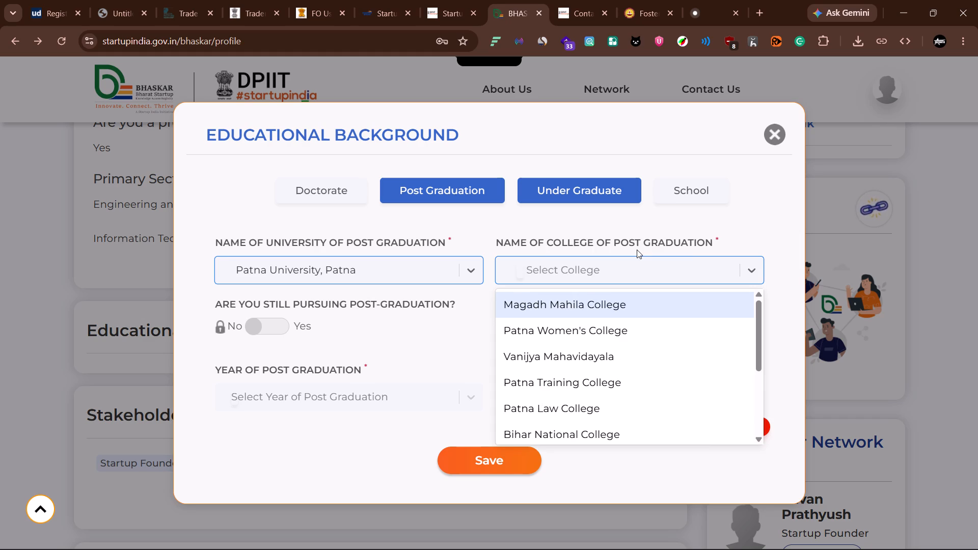
Delete the Doctorate entry from the Educational Background form.
left_click(462, 186)
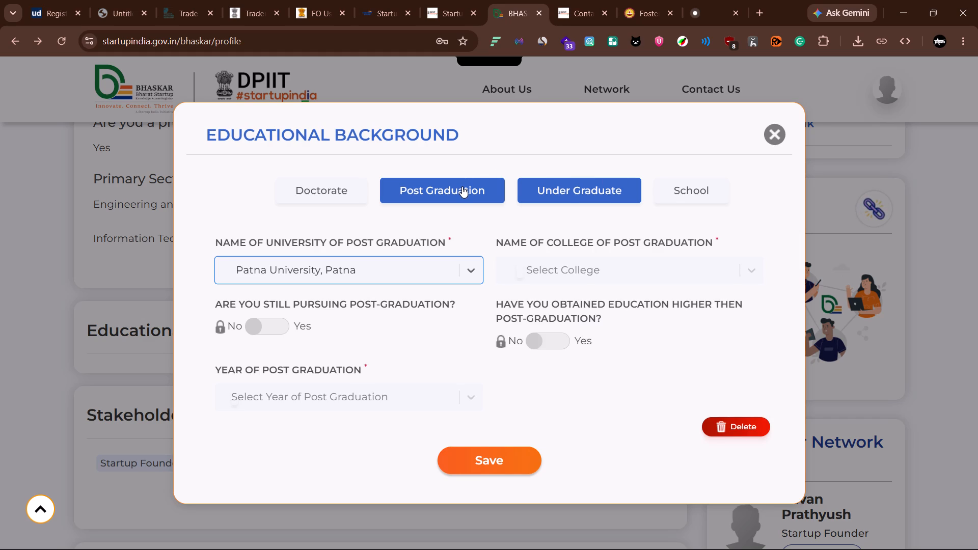
left_click(564, 191)
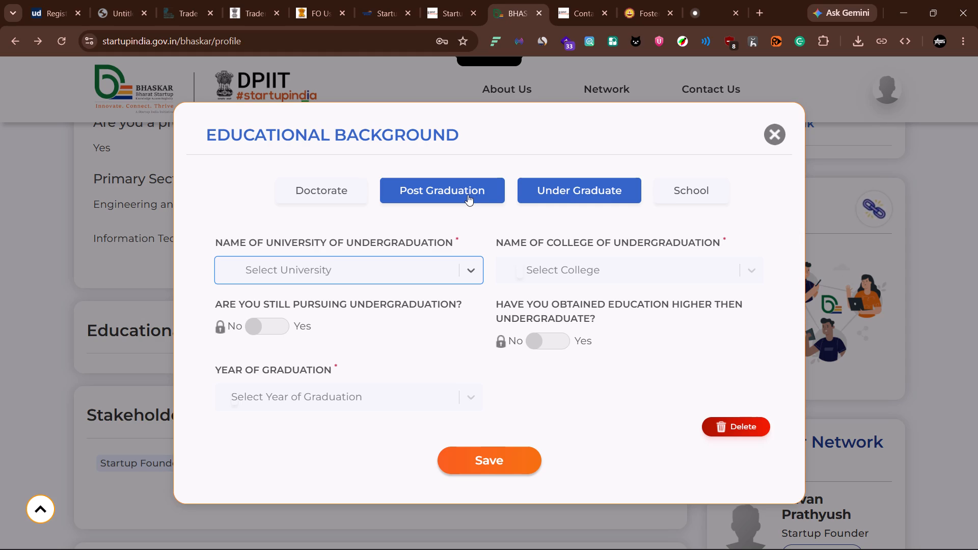
left_click(468, 195)
left_click(351, 194)
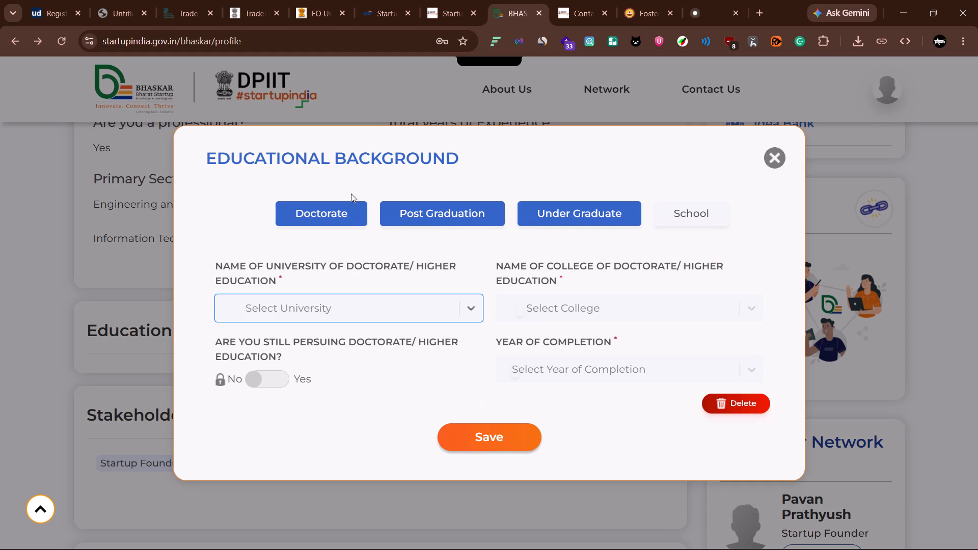
left_click(717, 402)
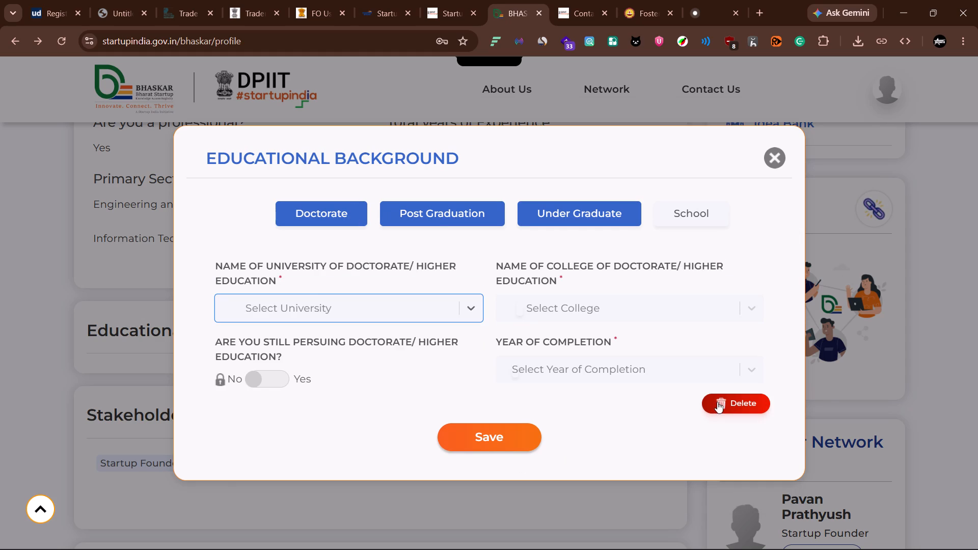
Delete the Post Graduation entry from the Educational Background form.
left_click(476, 294)
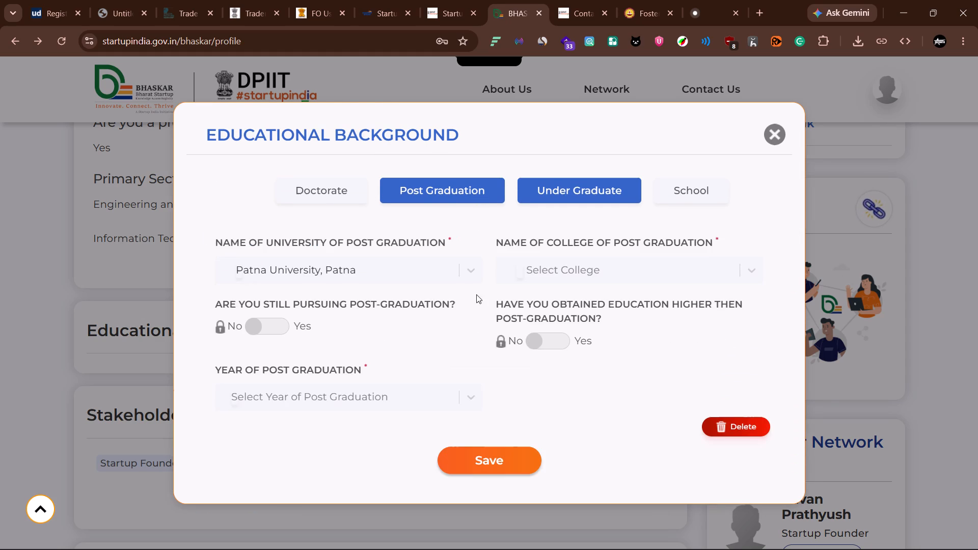
left_click(735, 420)
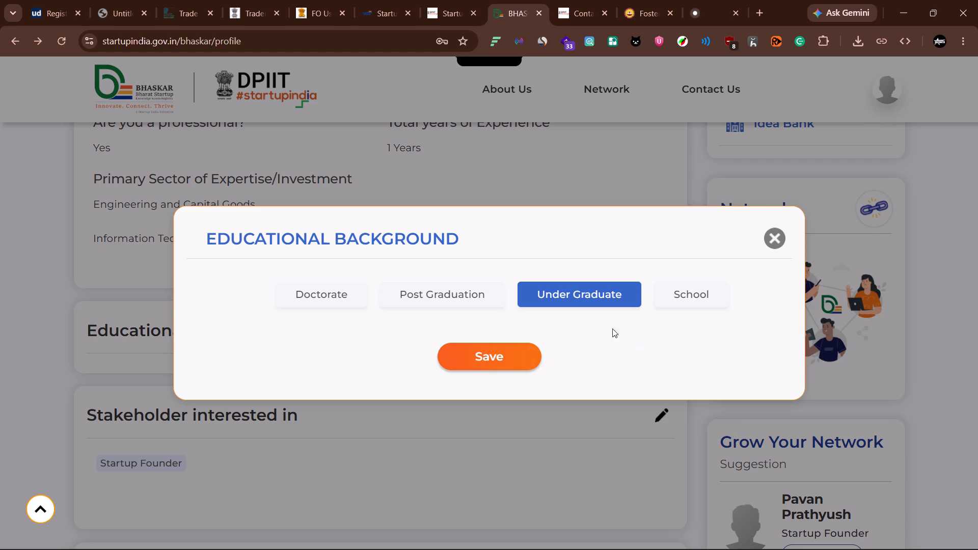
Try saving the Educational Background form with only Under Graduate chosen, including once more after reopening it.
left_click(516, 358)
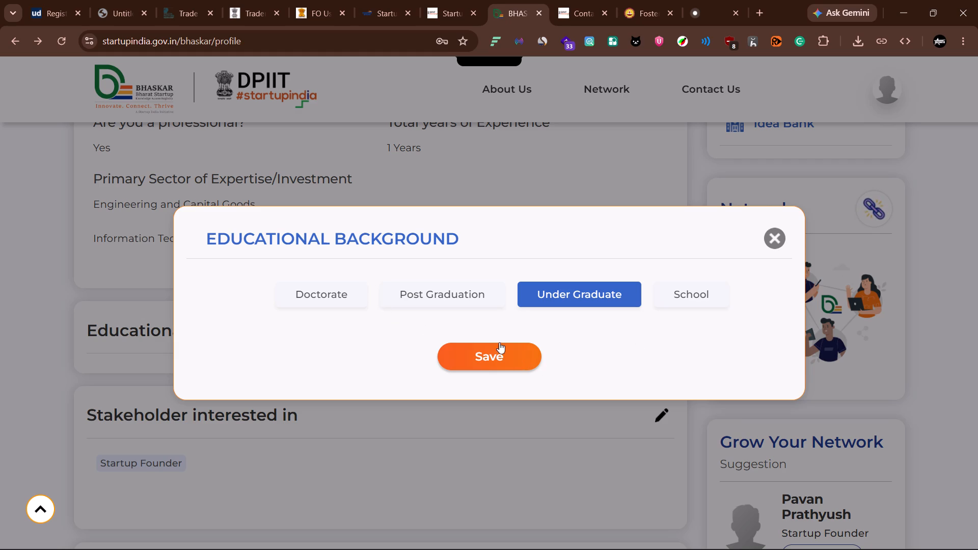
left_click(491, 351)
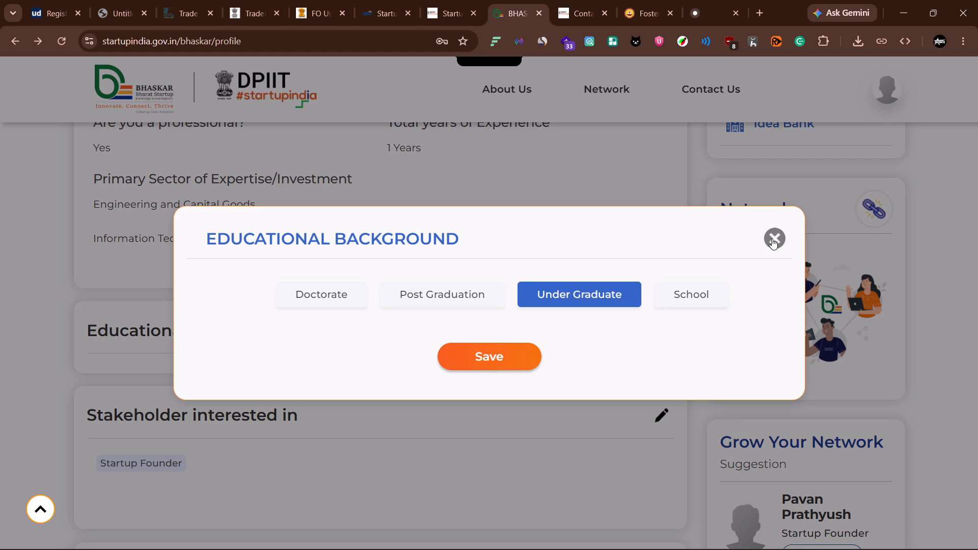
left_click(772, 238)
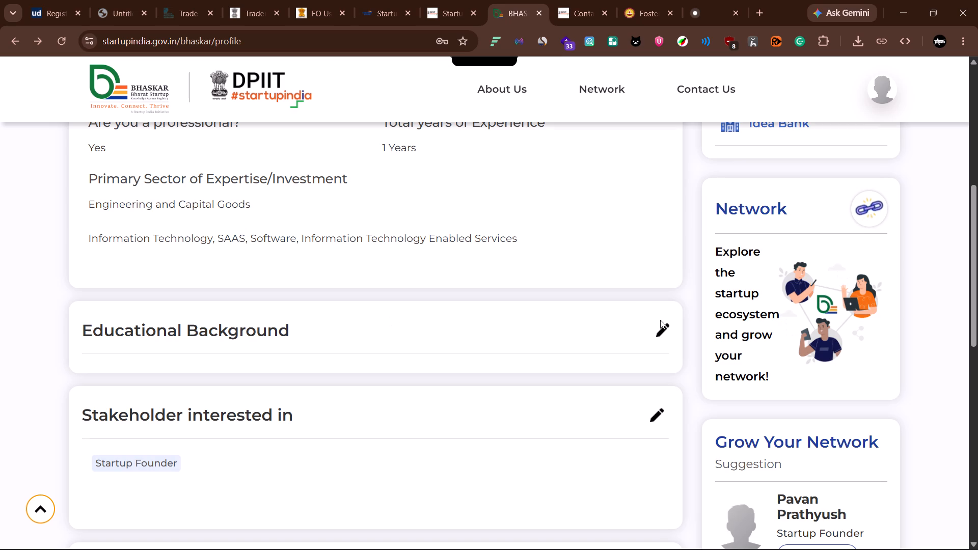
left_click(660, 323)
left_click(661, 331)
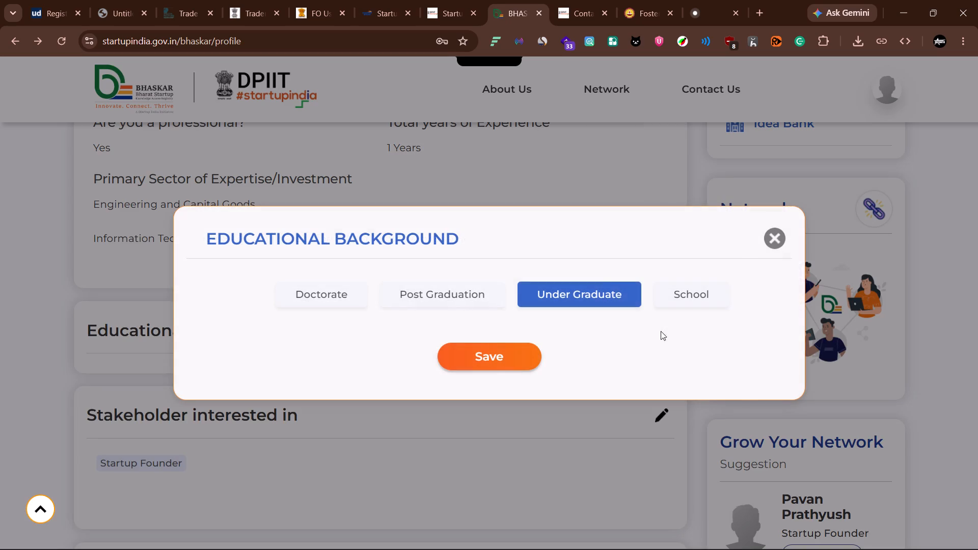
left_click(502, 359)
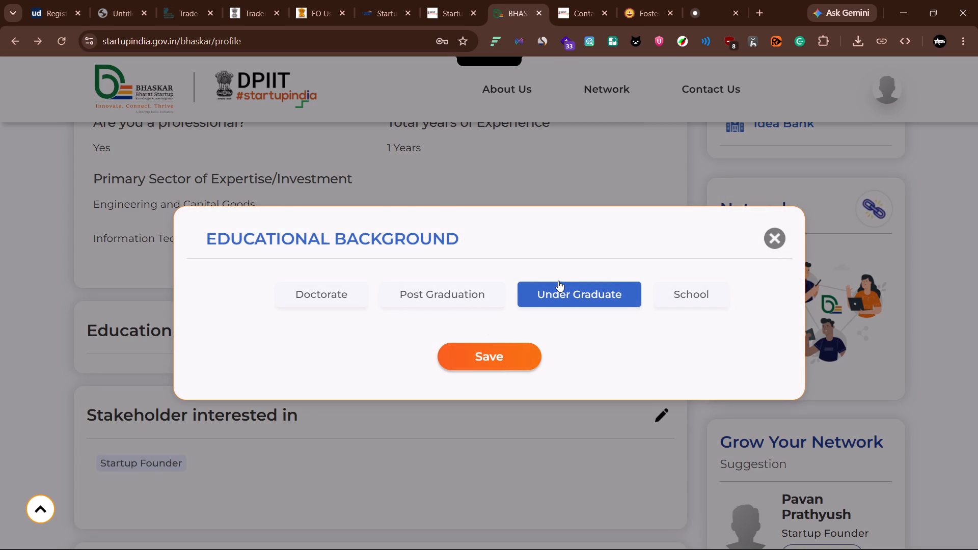
In the Under Graduate section, set the university of undergraduation to Patna University, Patna.
left_click(560, 292)
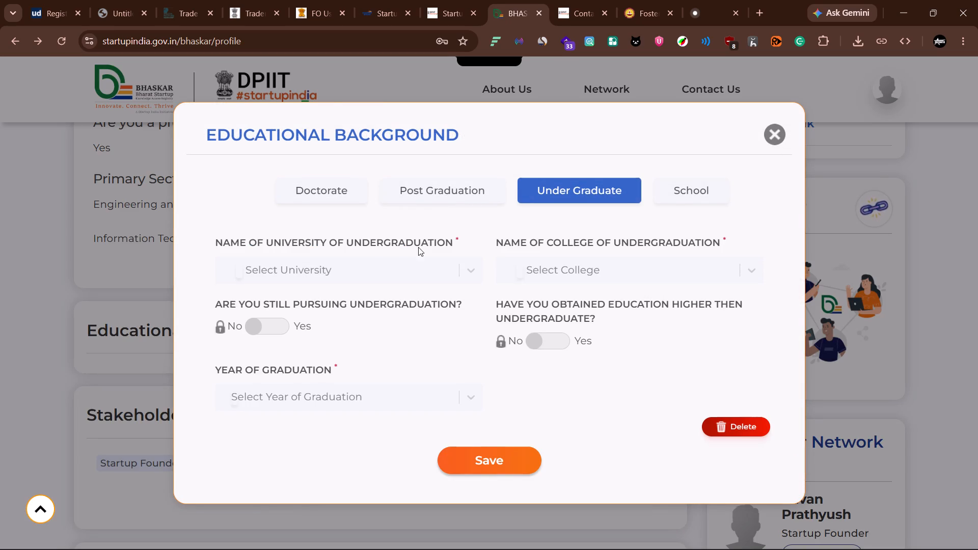
left_click(376, 262)
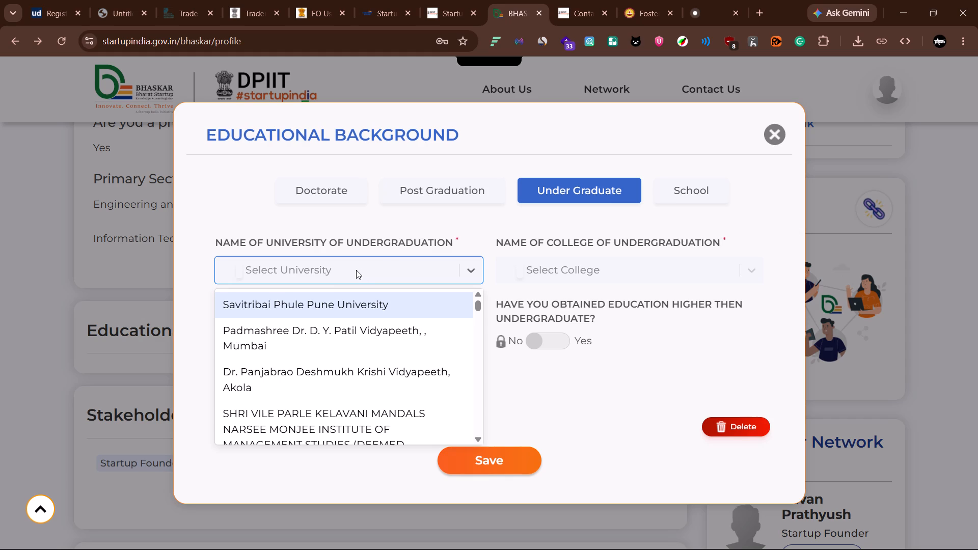
type("pat")
type("na")
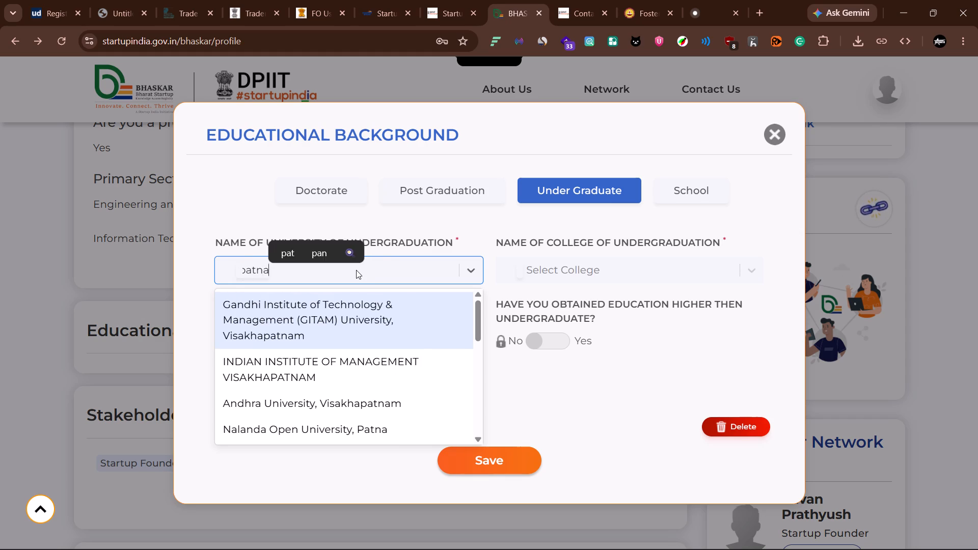
key("space")
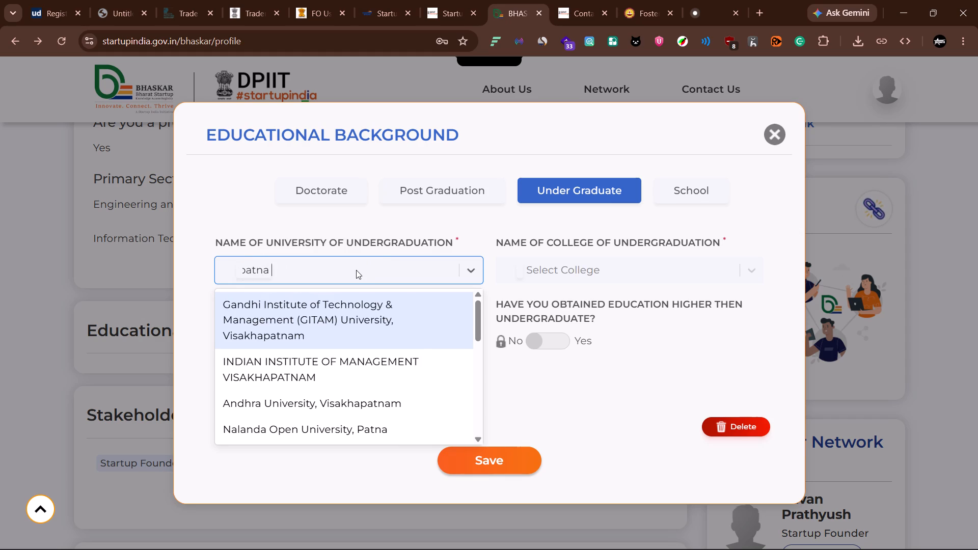
key("u")
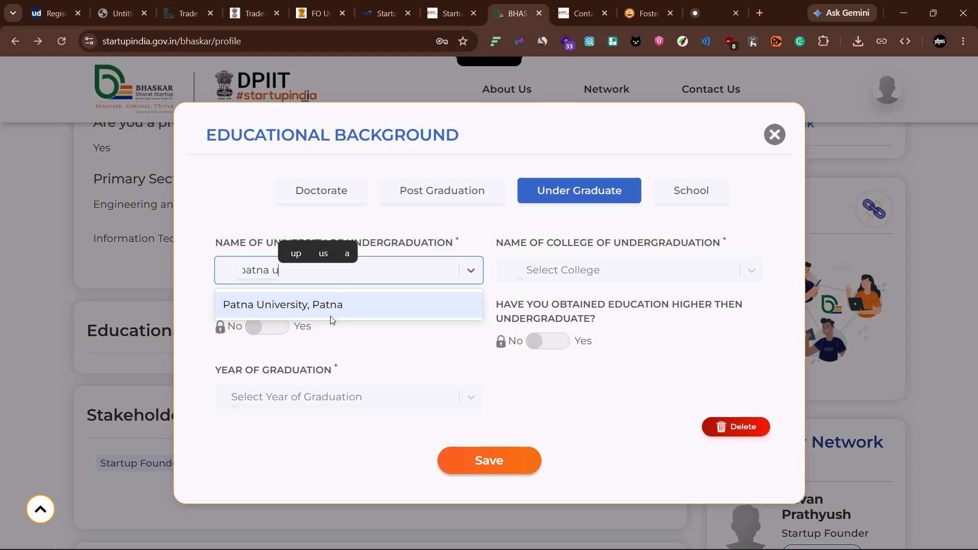
left_click(340, 301)
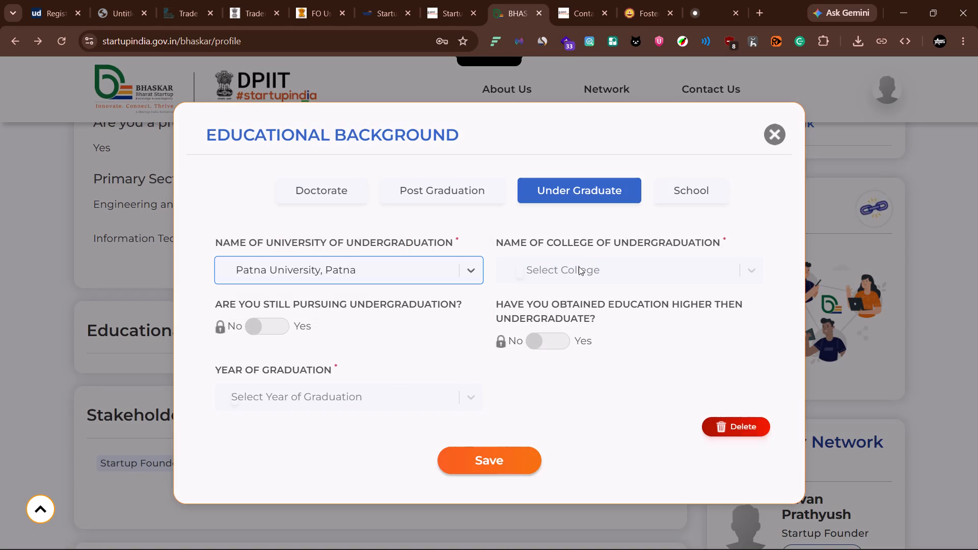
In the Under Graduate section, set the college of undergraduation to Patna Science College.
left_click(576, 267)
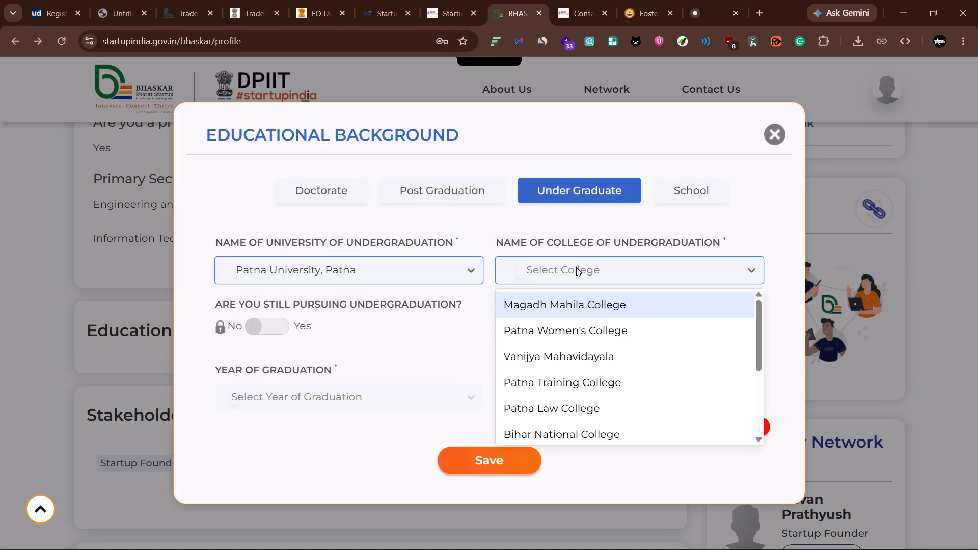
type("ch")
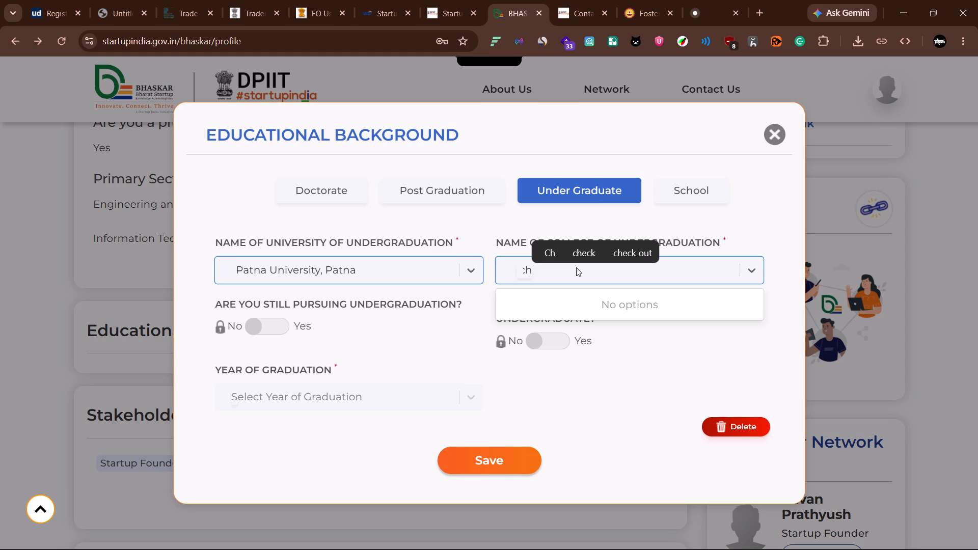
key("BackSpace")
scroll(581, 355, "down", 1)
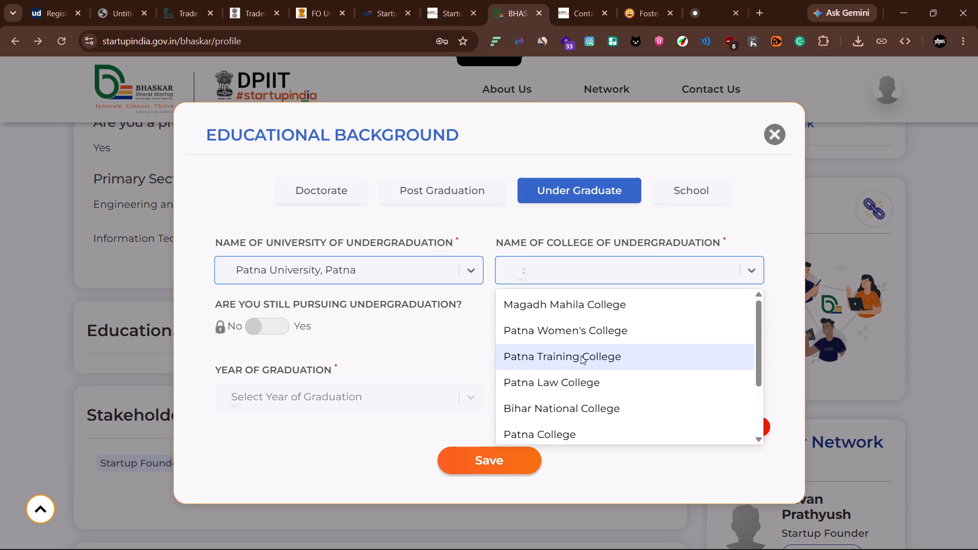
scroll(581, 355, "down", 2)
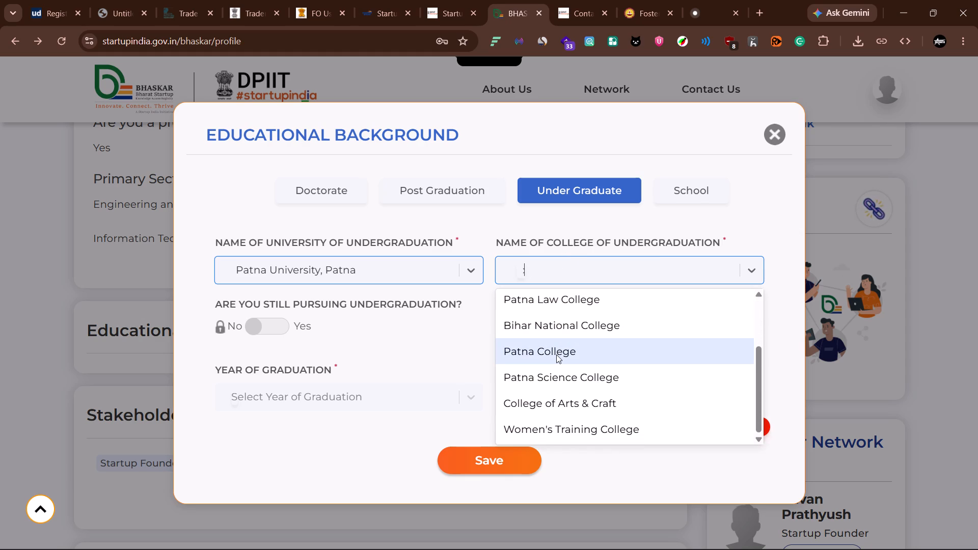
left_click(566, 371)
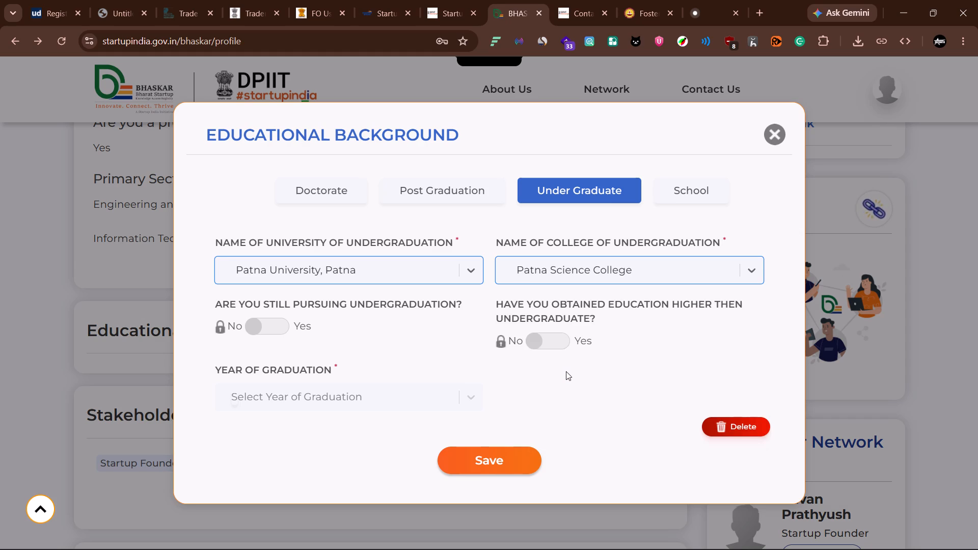
Set the college of undergraduation to Other.
left_click(626, 274)
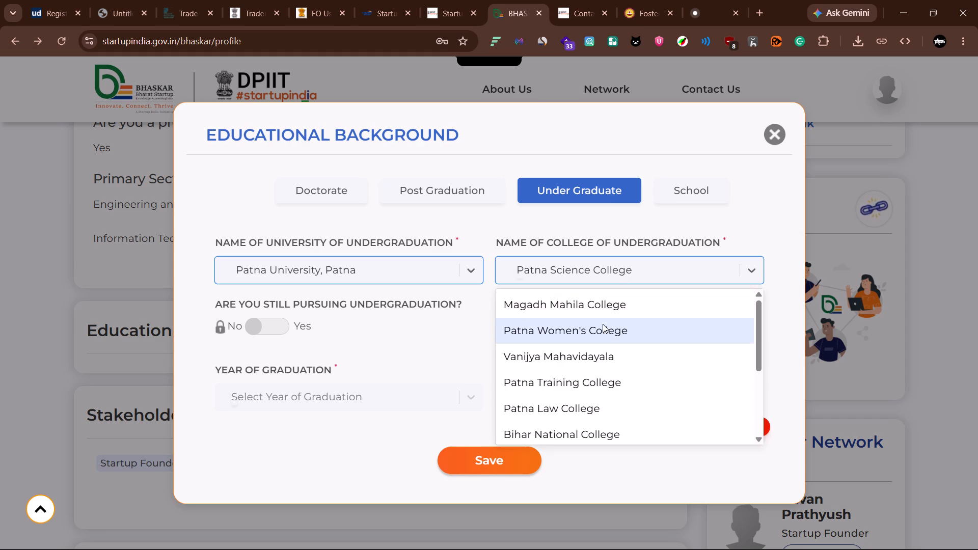
scroll(603, 324, "up", 1)
scroll(603, 324, "down", 3)
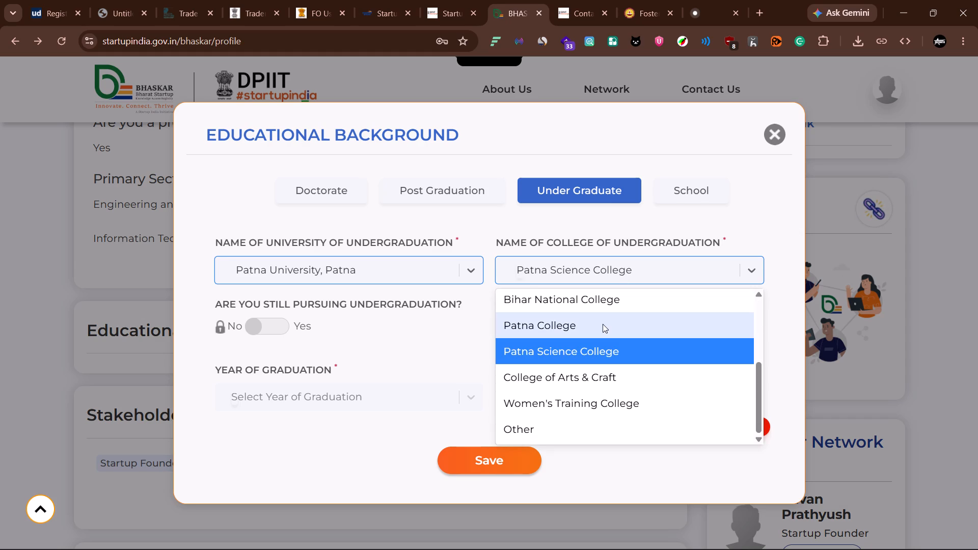
left_click(553, 425)
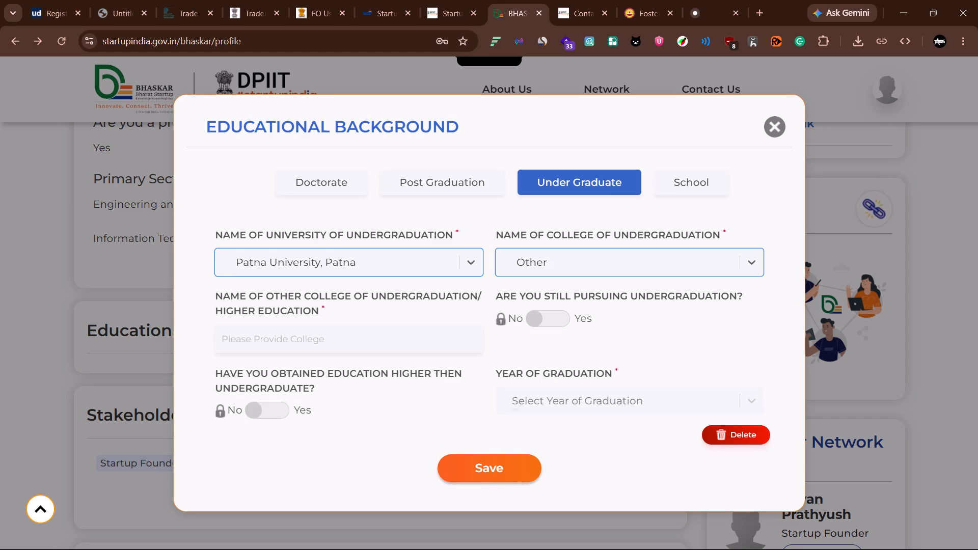
Enter CHAITANYA COLLEGE OF MANAGEMENT AND TECHNOLOGY as the name of the other college of undergraduation.
left_click(384, 334)
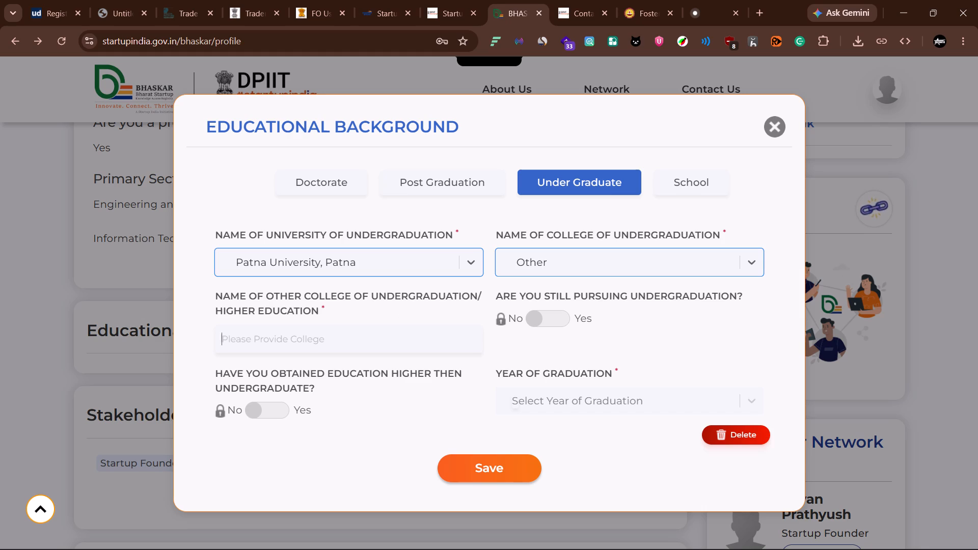
key("c")
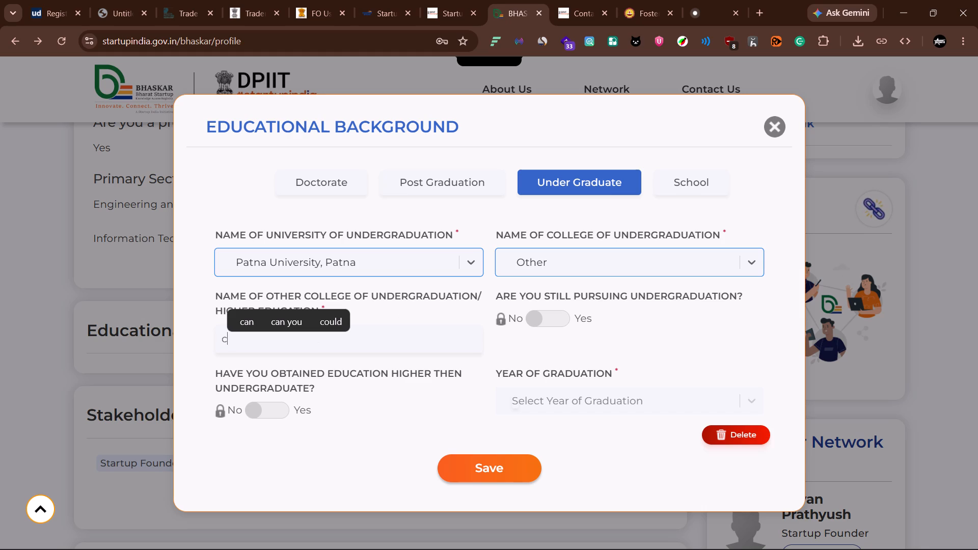
key("equal")
key("BackSpace")
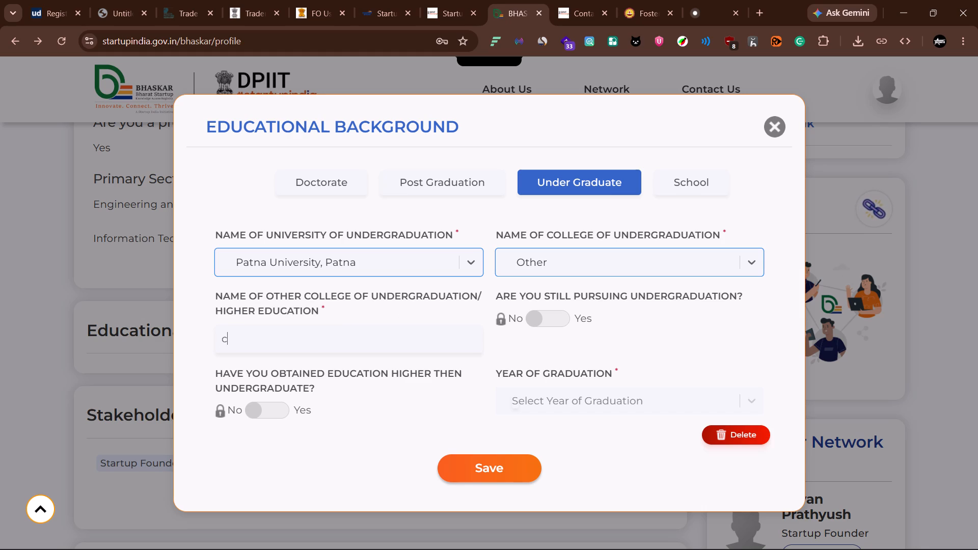
type("haita")
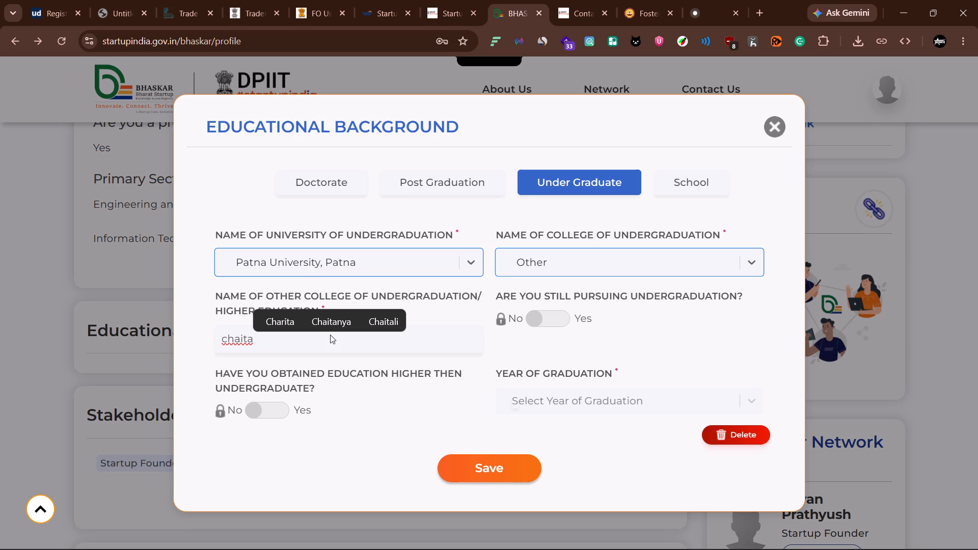
key("BackSpace")
key("BackSpace")
key("BackSpace")
key("BackSpace")
key("BackSpace")
key("BackSpace")
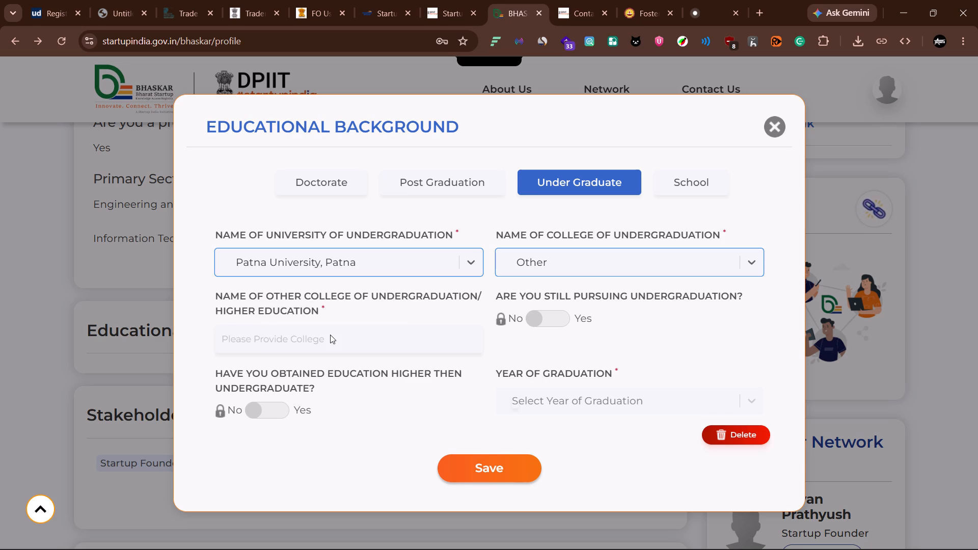
type("CHA")
type("ITA")
left_click(338, 318)
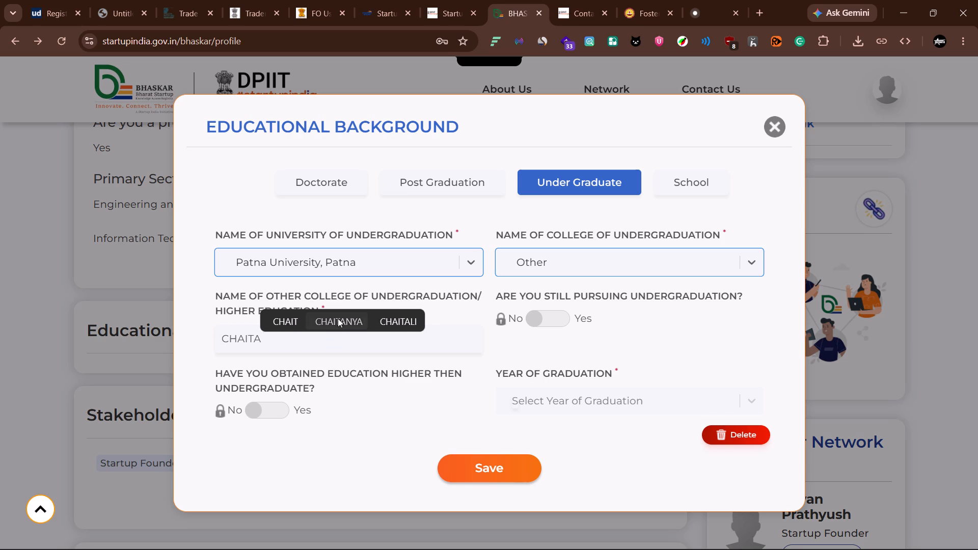
type("COLL")
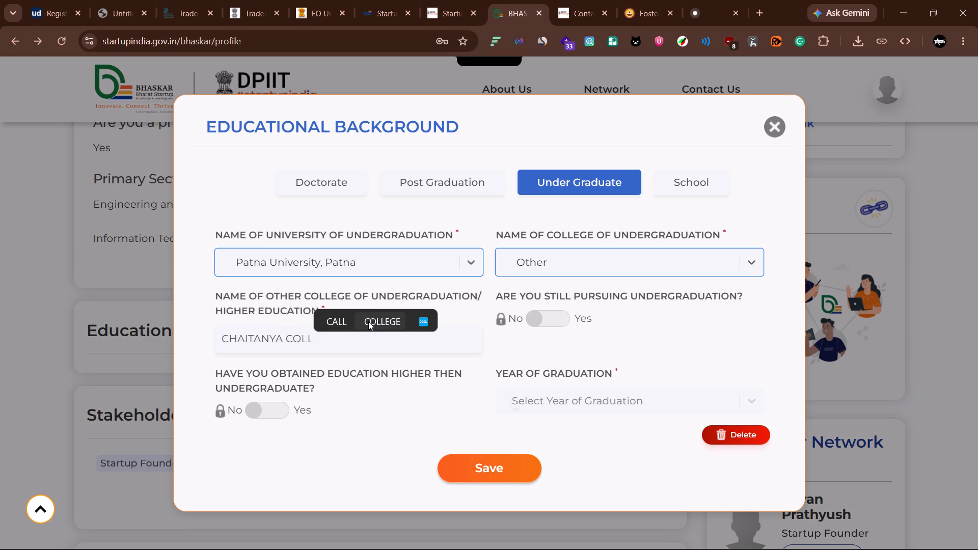
left_click(368, 321)
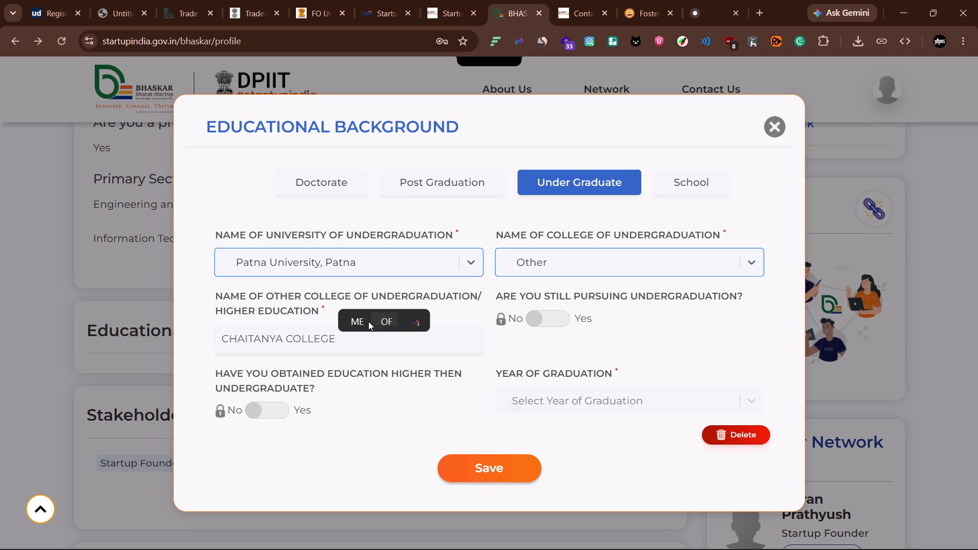
type("OF")
key("space")
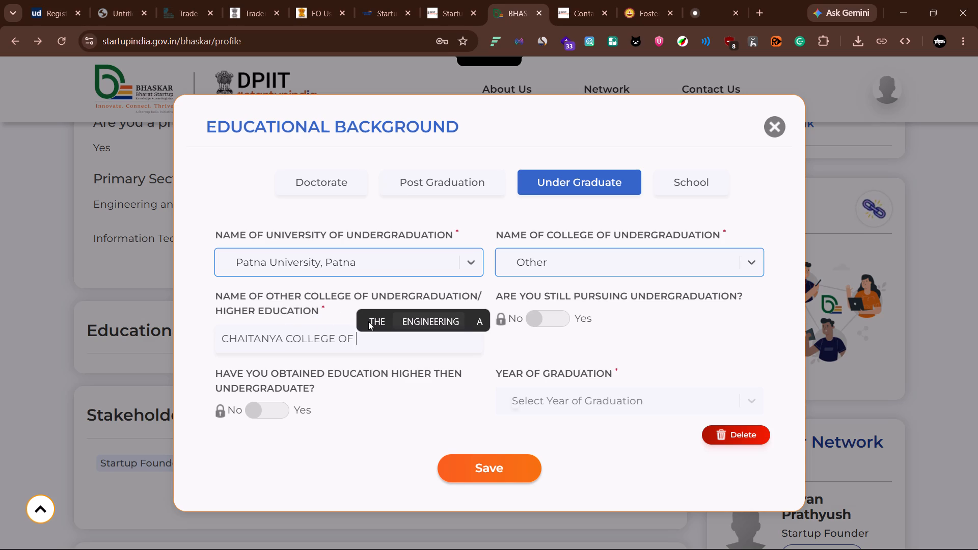
type("MA")
type("NG")
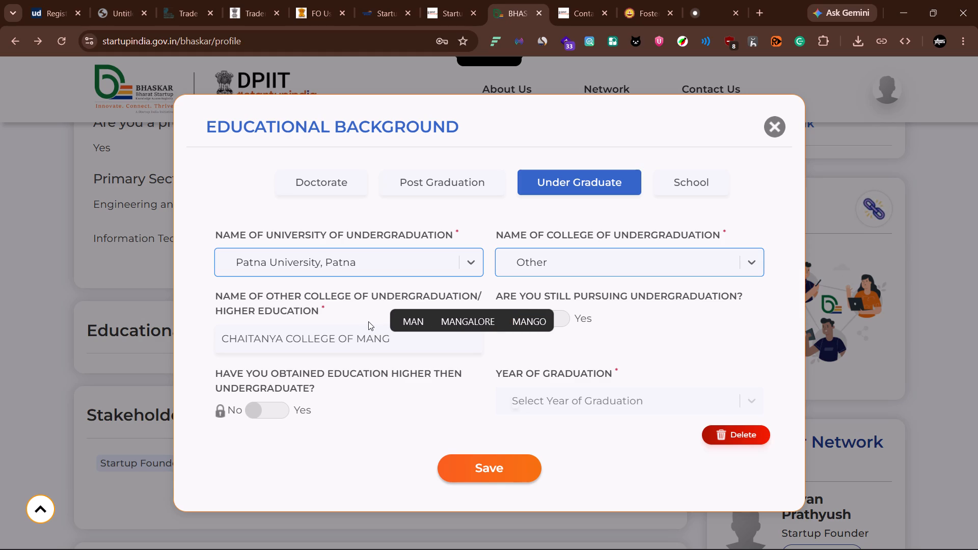
key("e")
key("m")
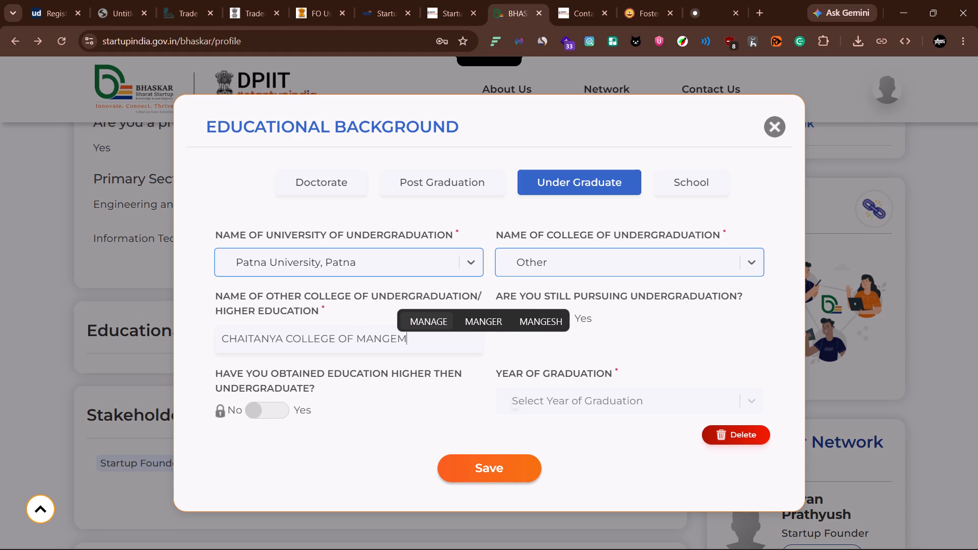
type("ENT")
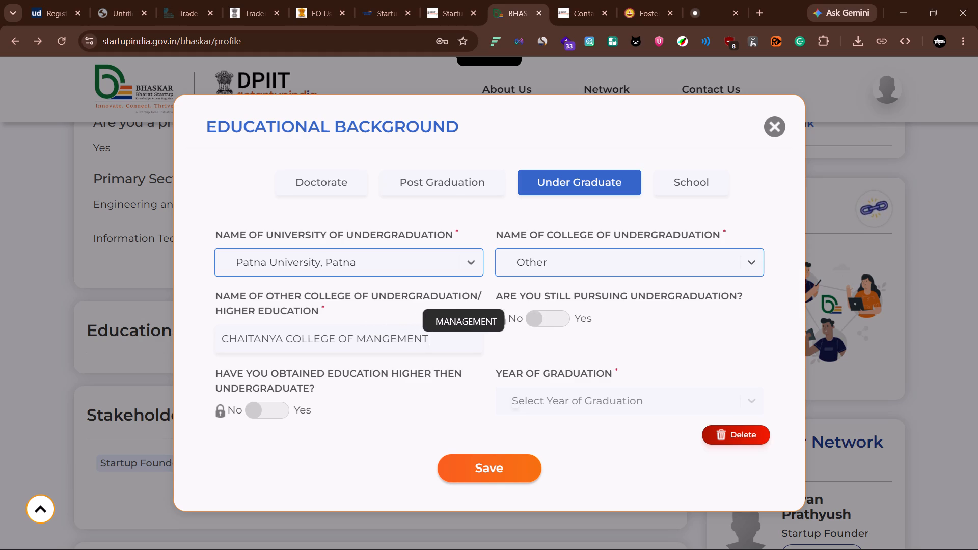
left_click(455, 320)
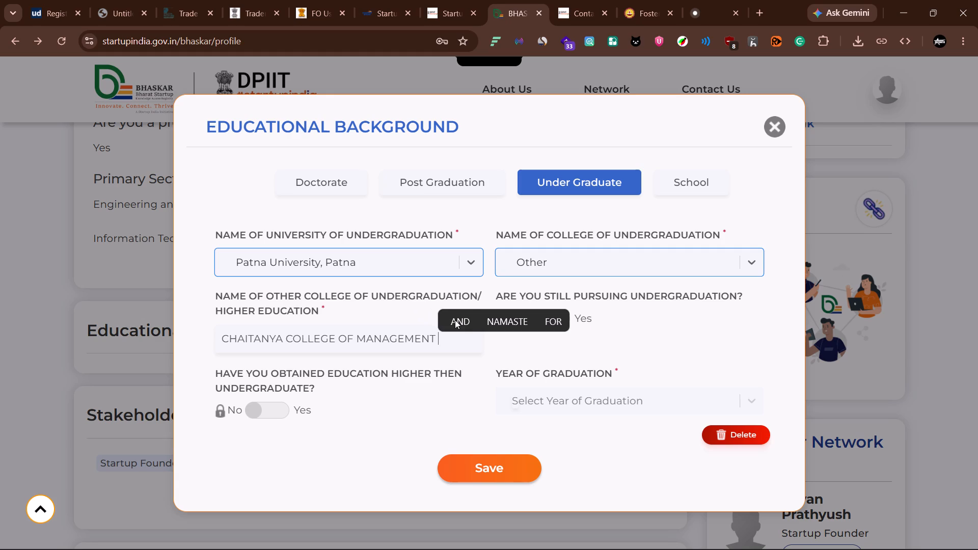
type("AND TEC")
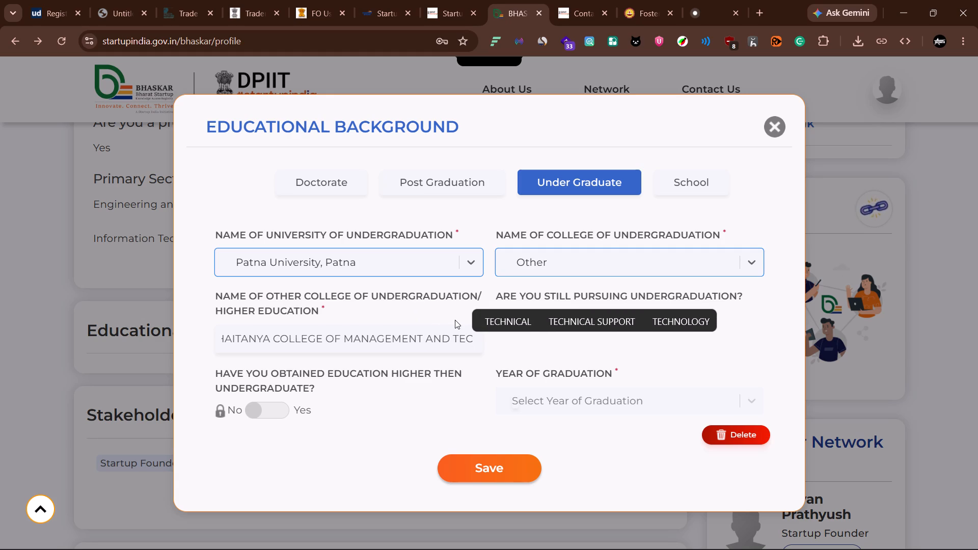
left_click(684, 316)
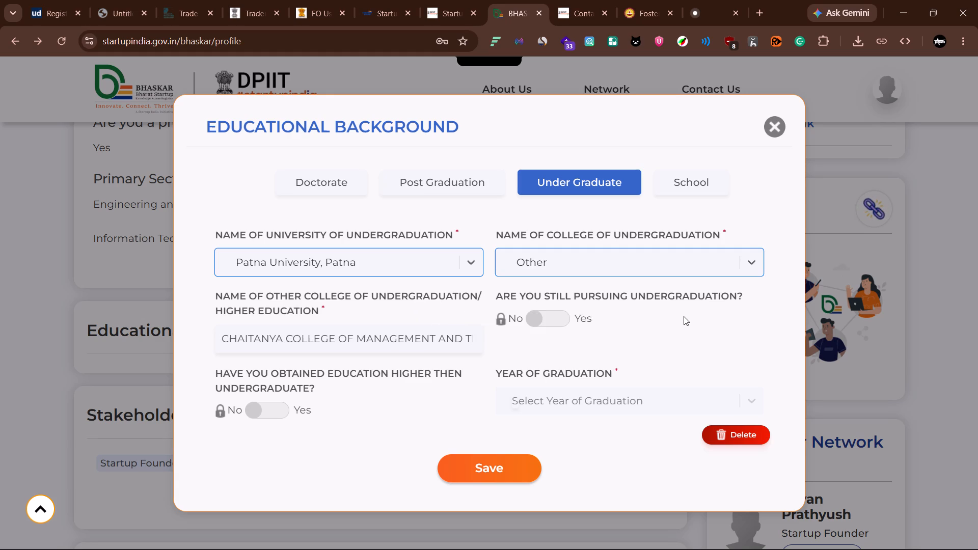
left_click(699, 345)
Answer Yes to still pursuing undergraduation and to having obtained higher education, and save the Educational Background form.
left_click(564, 317)
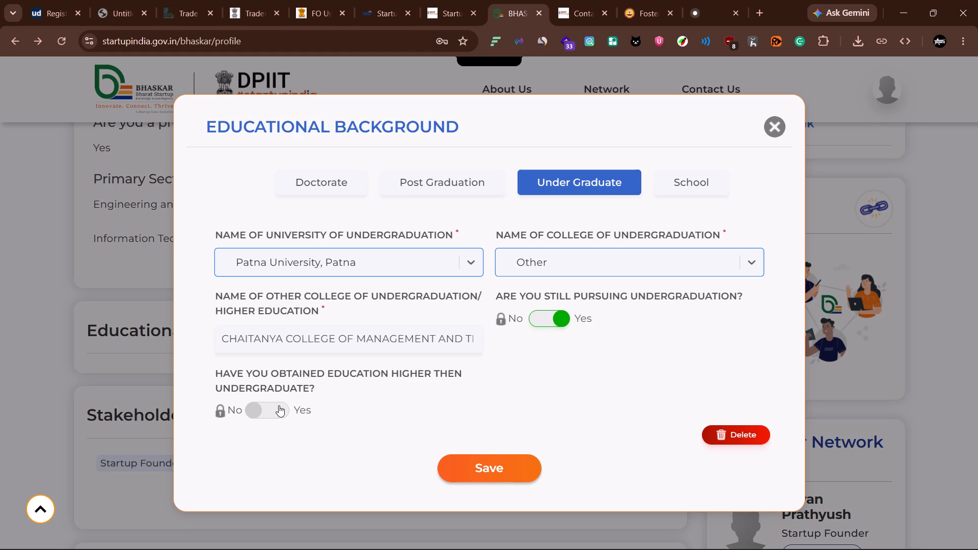
left_click(276, 406)
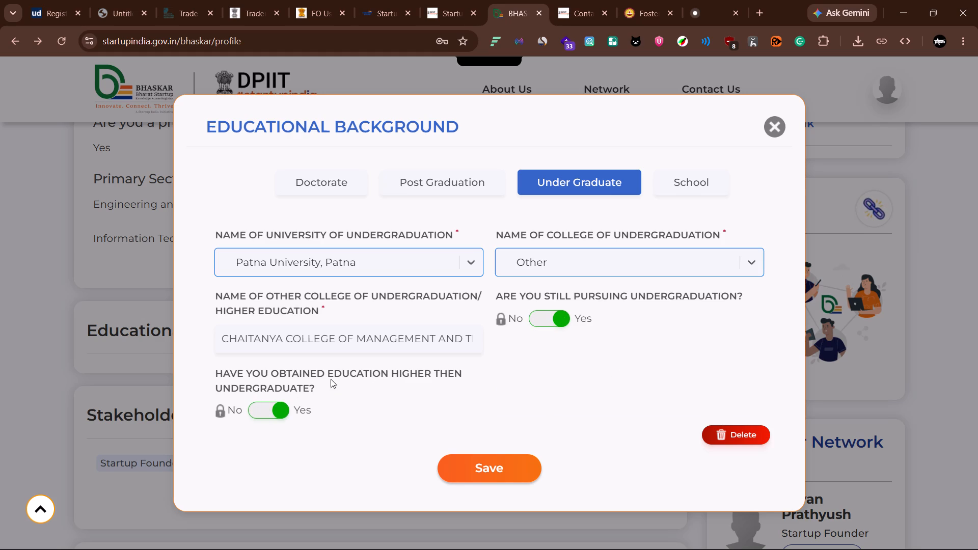
left_click(483, 464)
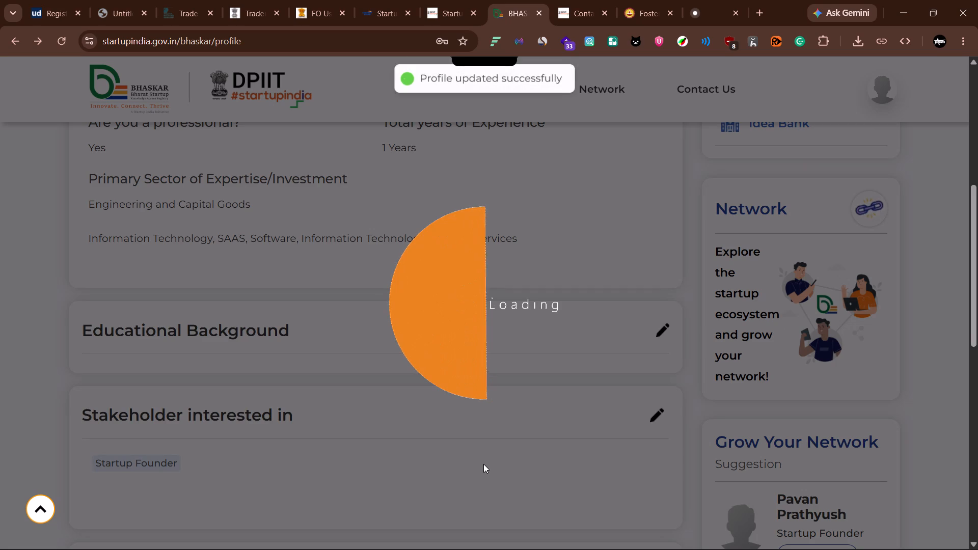
In the Stakeholder interested in section, add Student as a type of stakeholder and save.
scroll(483, 464, "down", 2)
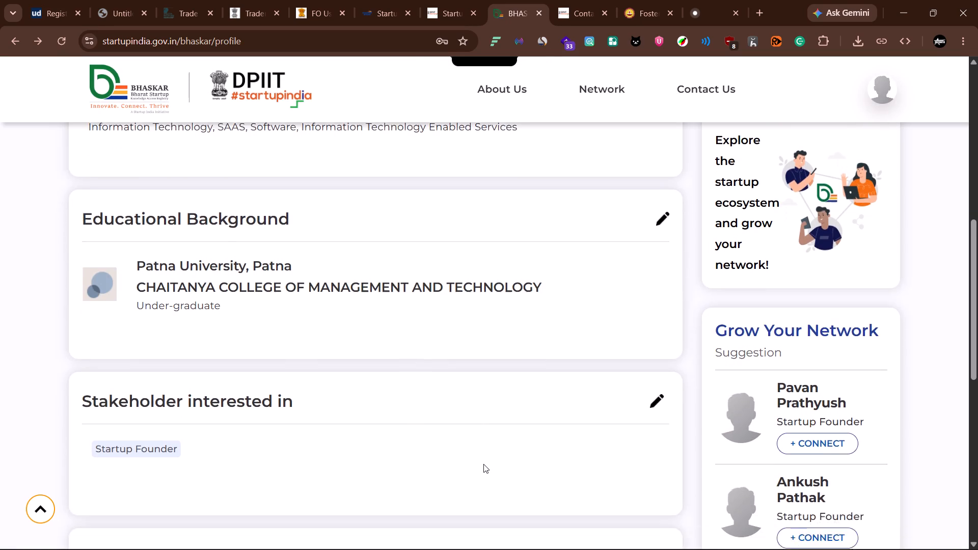
scroll(483, 464, "down", 3)
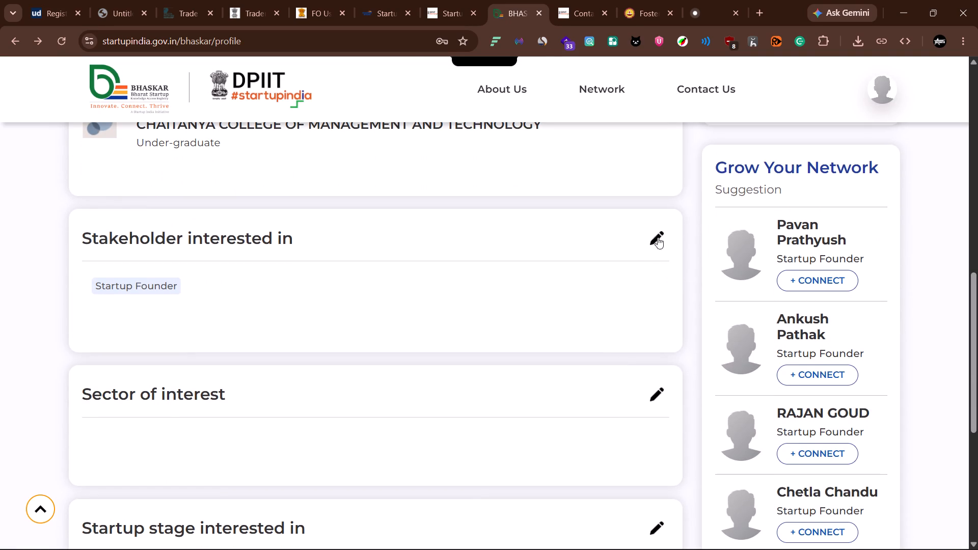
left_click(661, 235)
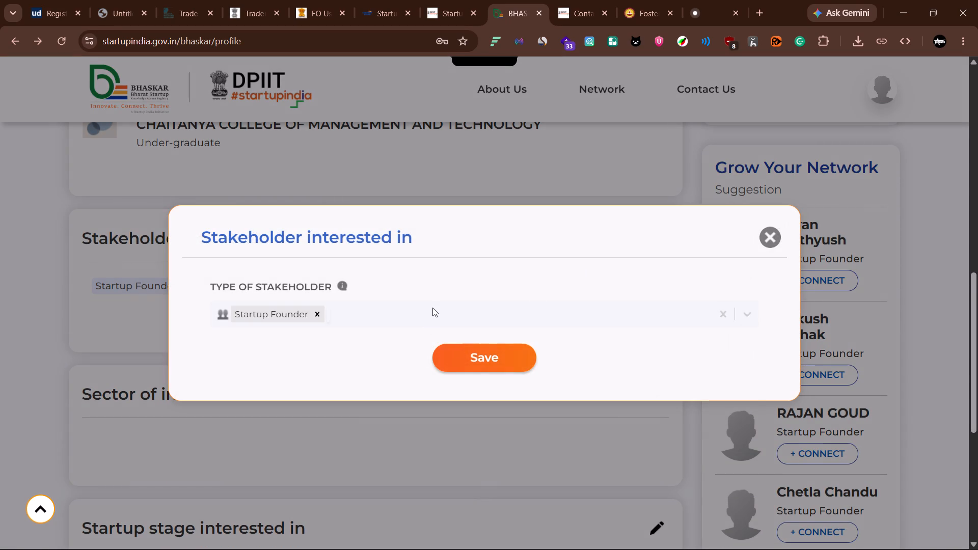
left_click(432, 307)
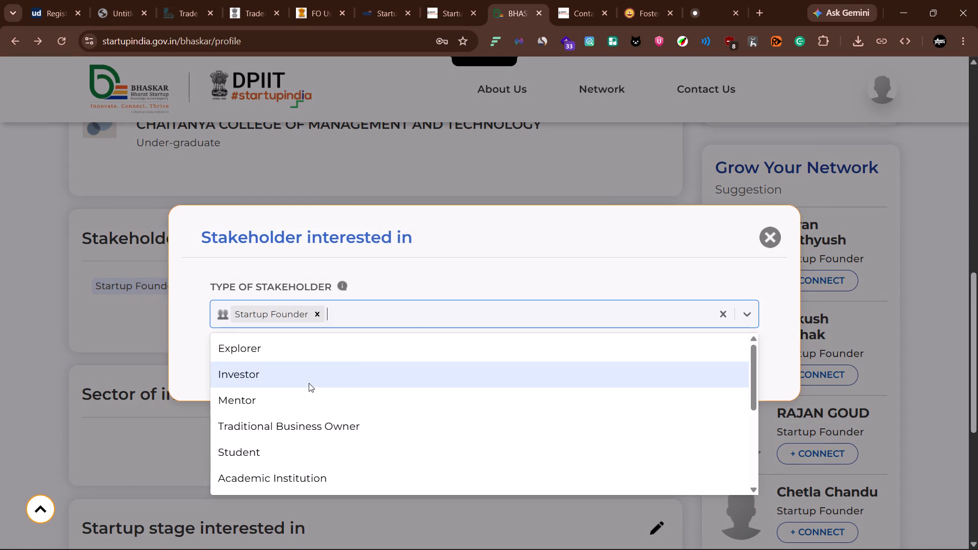
left_click(314, 454)
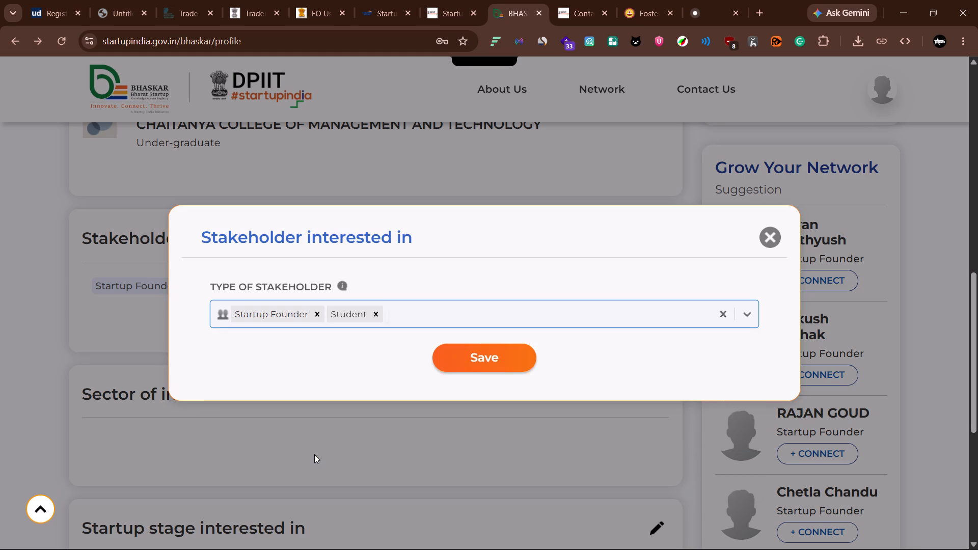
left_click(518, 356)
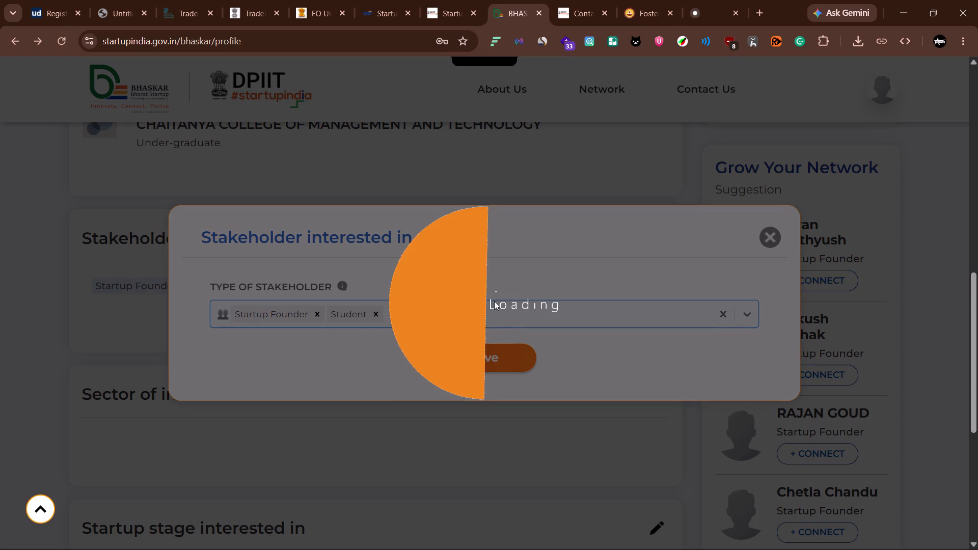
In the Sector of interest section, add Information Technology, SAAS, Software, Information Technology Enabled Services as the sector and save.
scroll(348, 390, "down", 2)
left_click(659, 243)
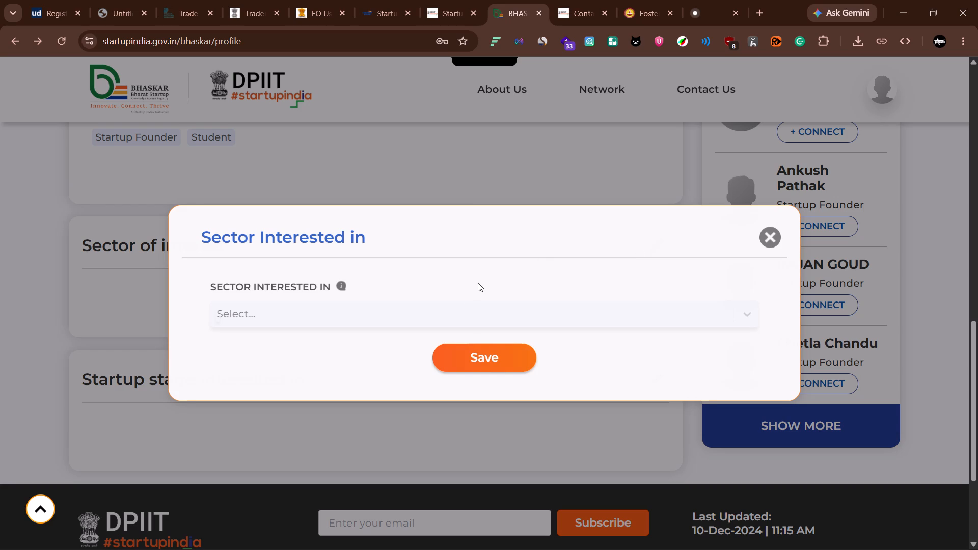
left_click(433, 307)
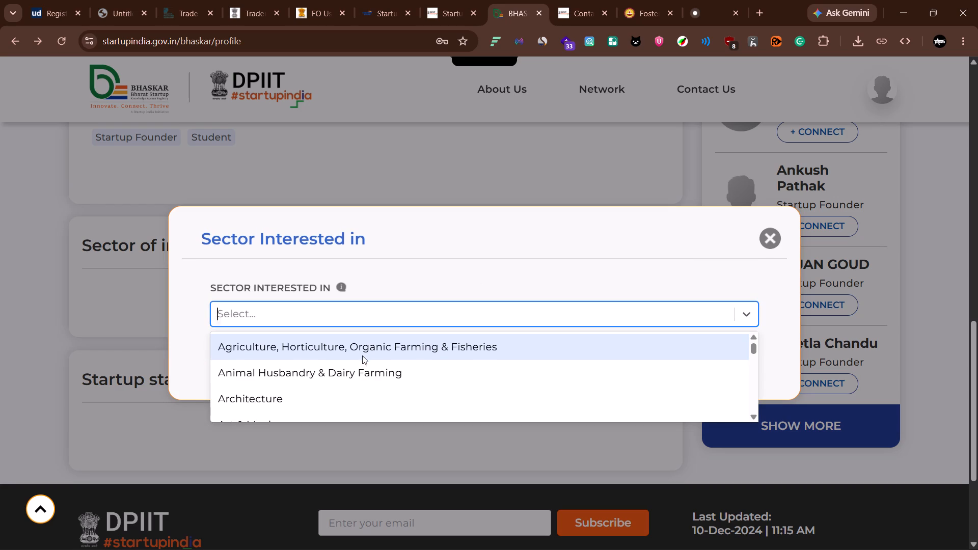
scroll(362, 355, "down", 3)
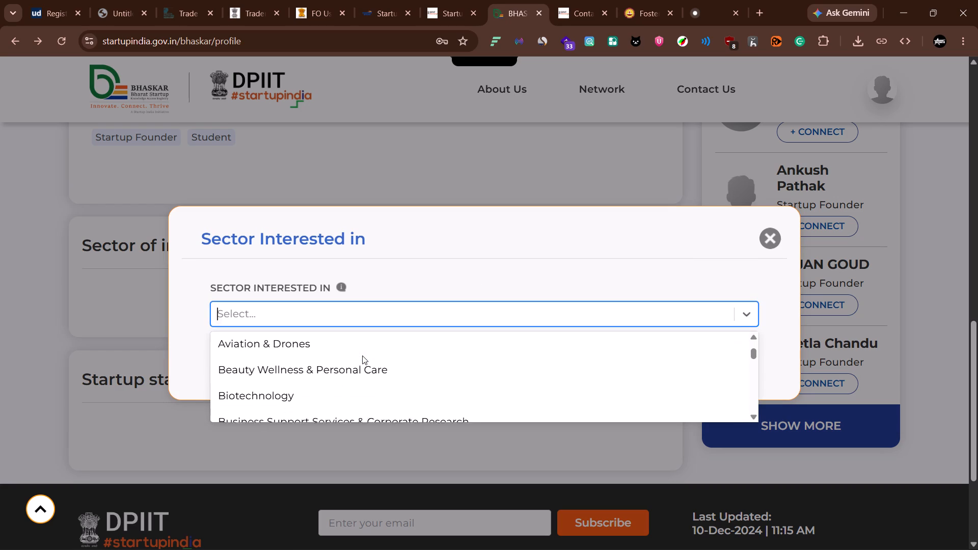
scroll(362, 355, "down", 3)
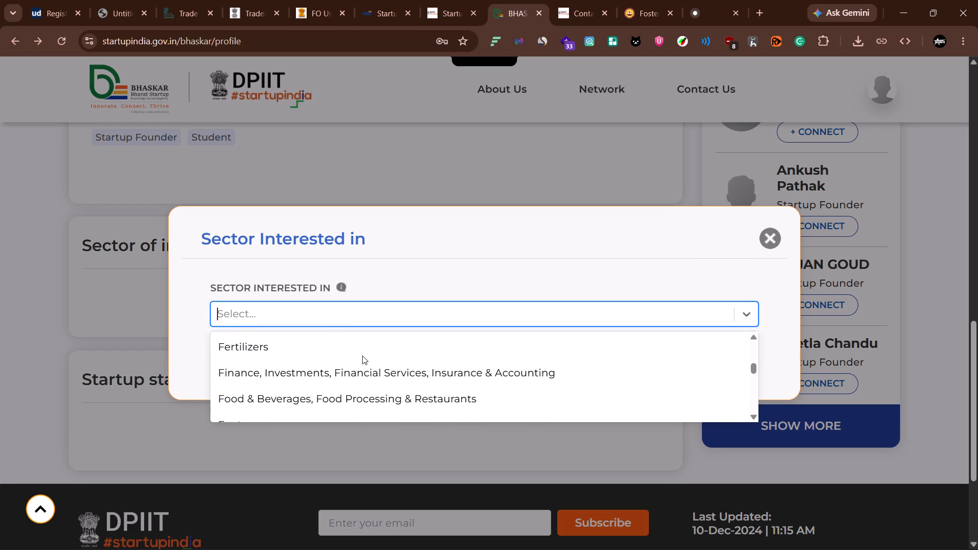
scroll(362, 355, "down", 4)
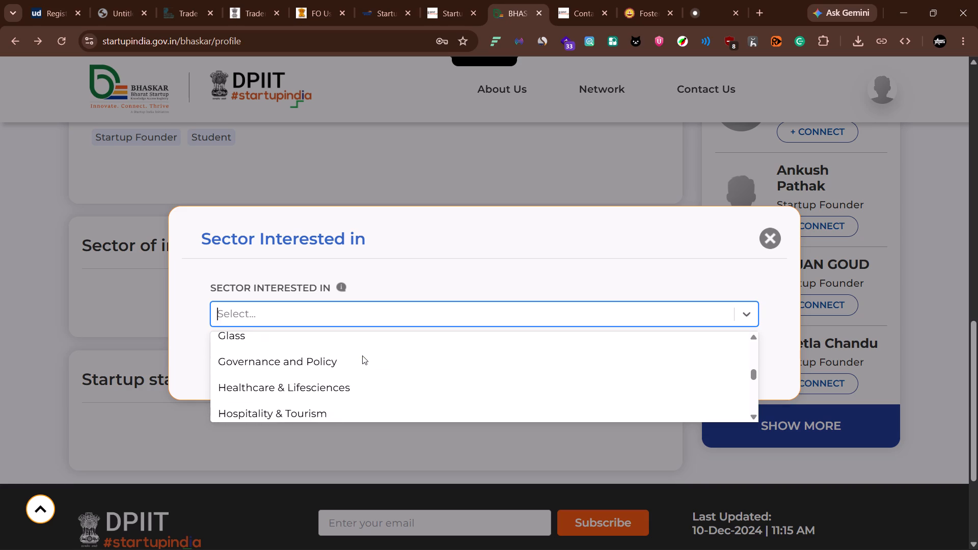
scroll(362, 355, "down", 7)
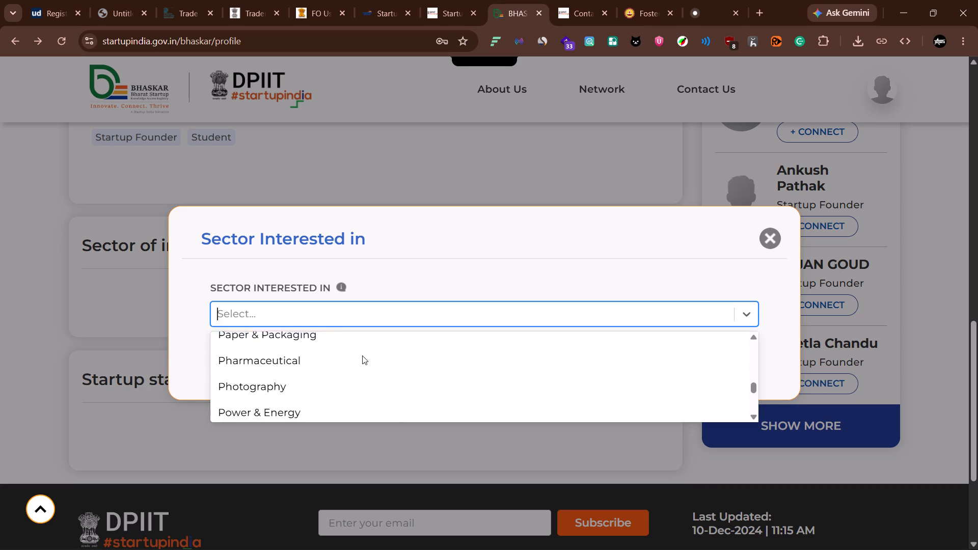
scroll(362, 355, "down", 4)
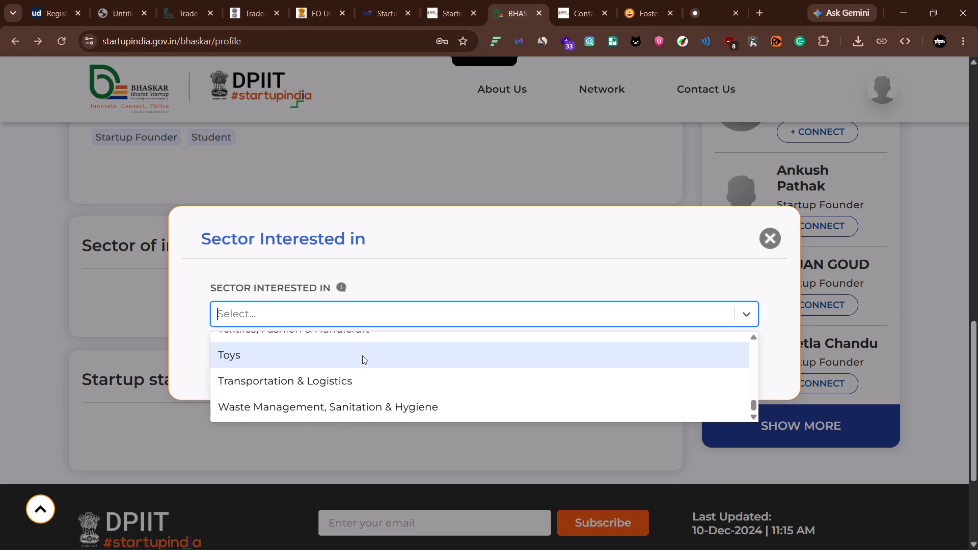
scroll(362, 355, "up", 1)
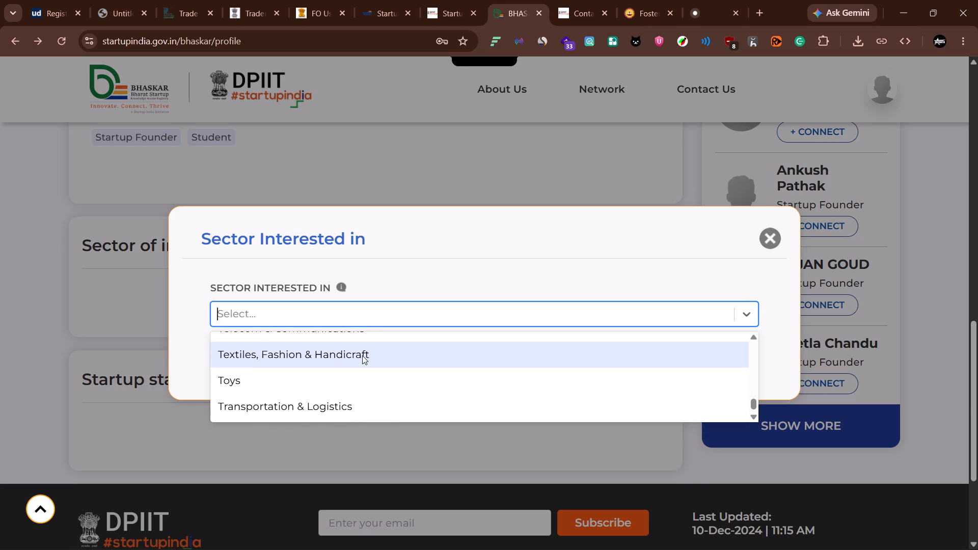
scroll(362, 355, "up", 2)
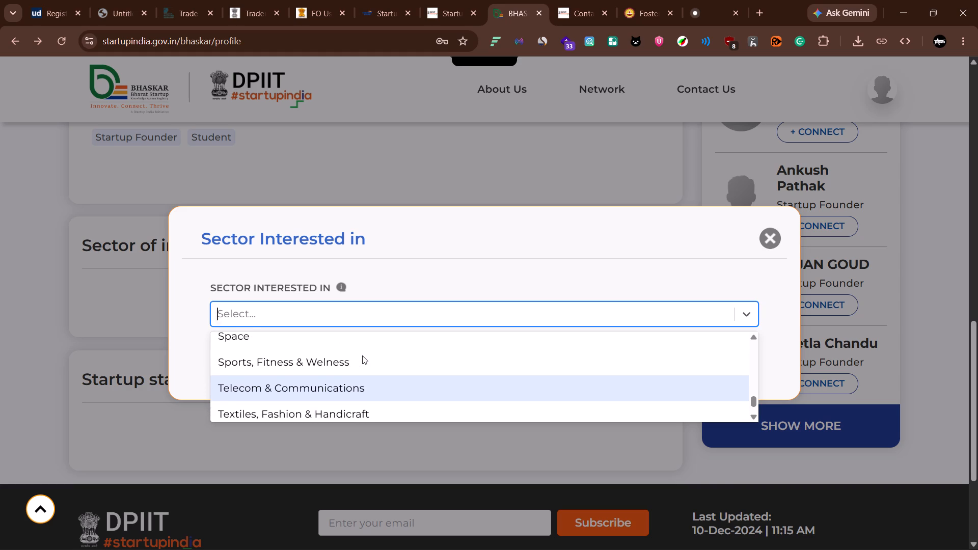
scroll(362, 355, "up", 4)
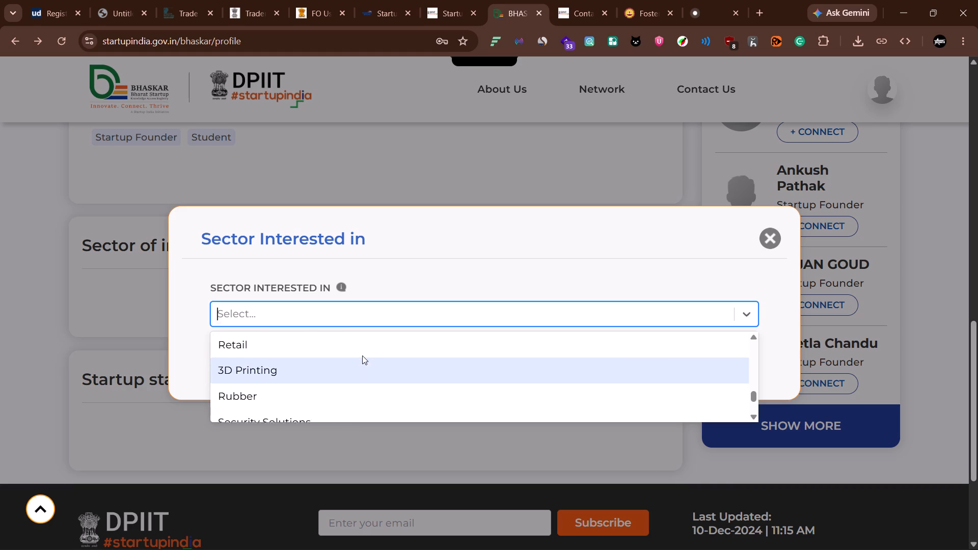
scroll(362, 355, "up", 2)
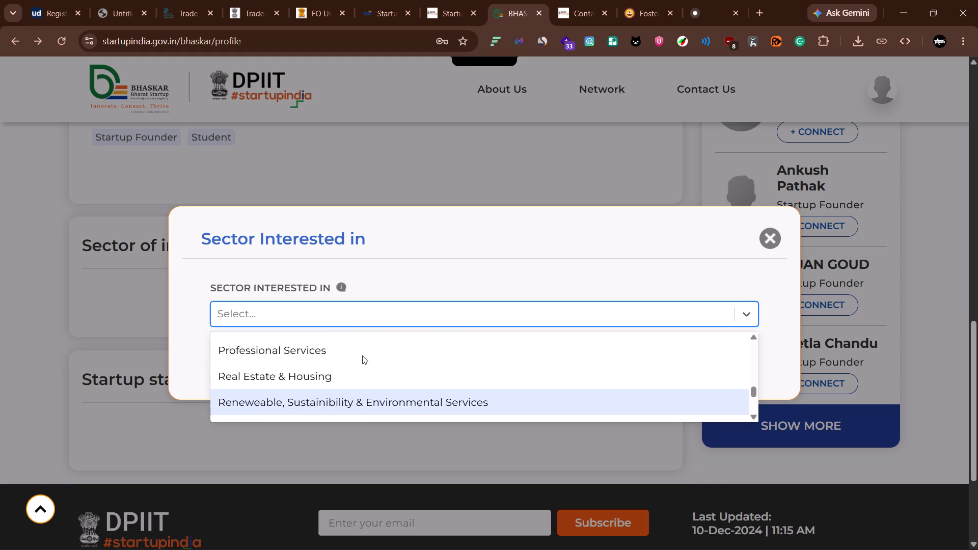
scroll(362, 355, "up", 3)
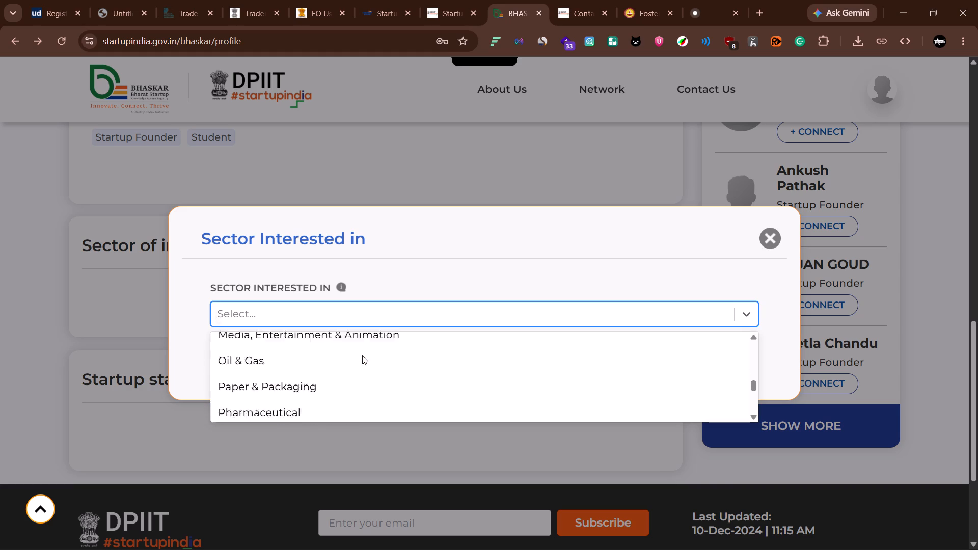
scroll(362, 355, "up", 2)
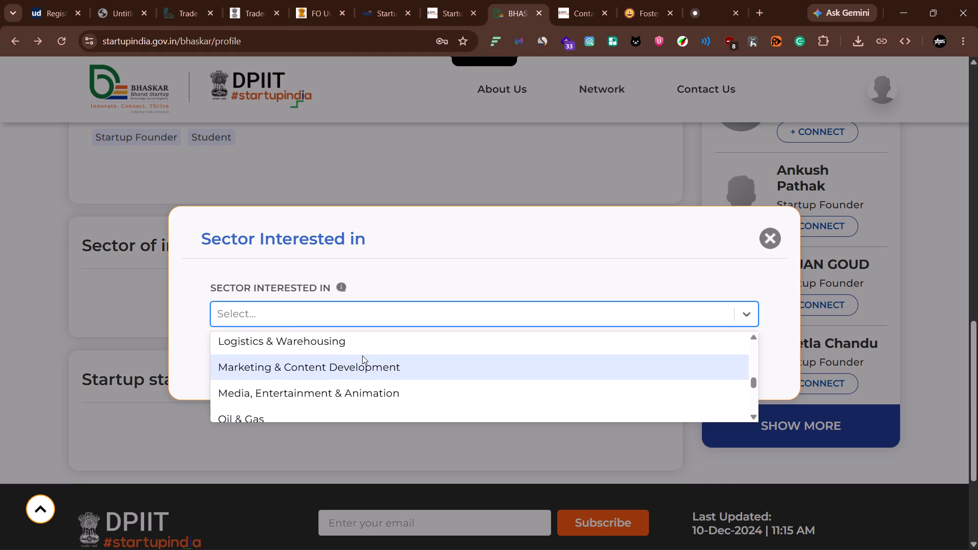
scroll(362, 355, "up", 4)
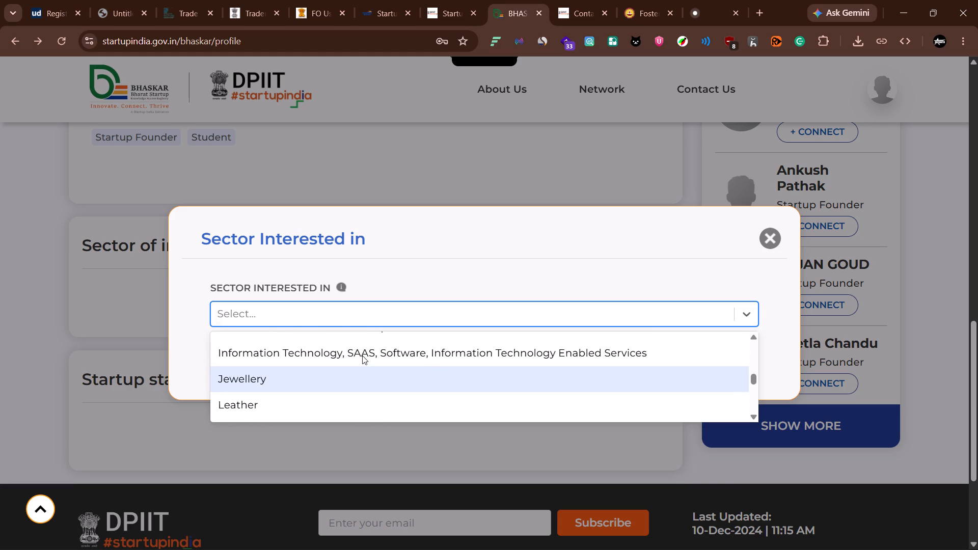
scroll(362, 355, "up", 1)
left_click(363, 358)
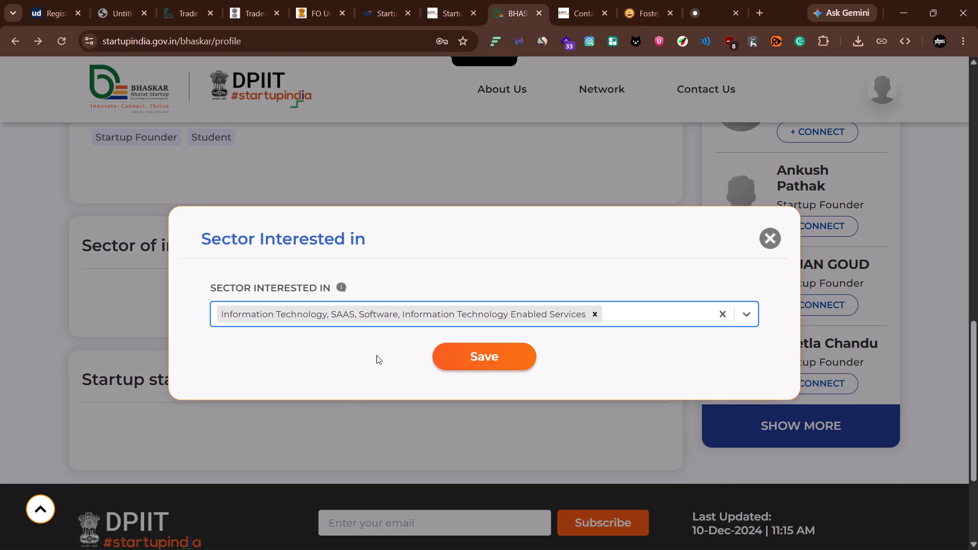
left_click(492, 359)
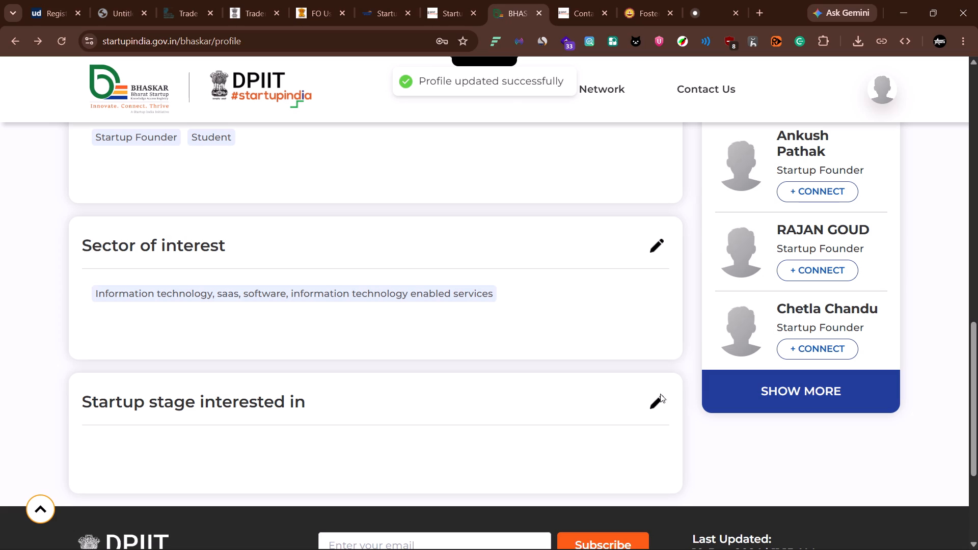
In the Startup stage interested in section, add Scaling, Beta Version Launched, Market Entry and Ideation as stages and save.
left_click(658, 401)
left_click(452, 303)
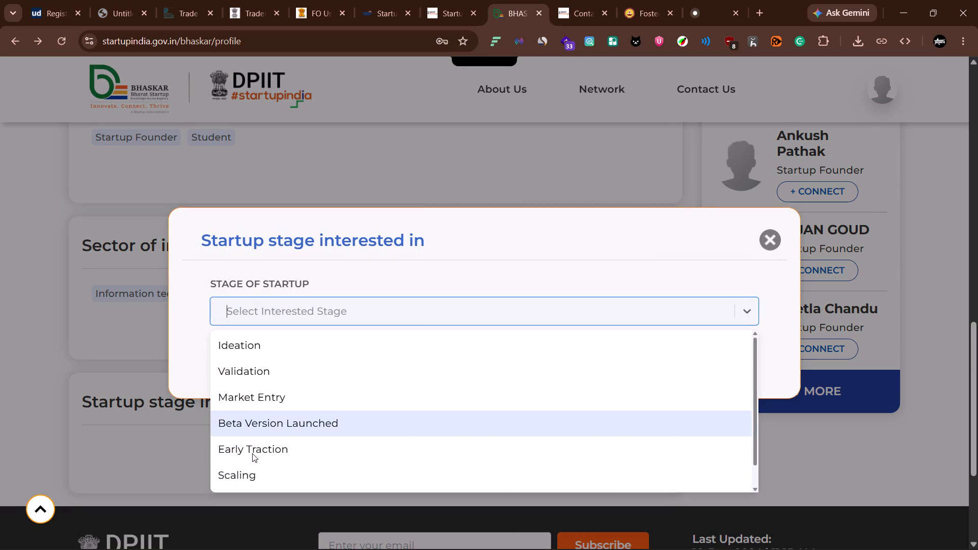
left_click(253, 483)
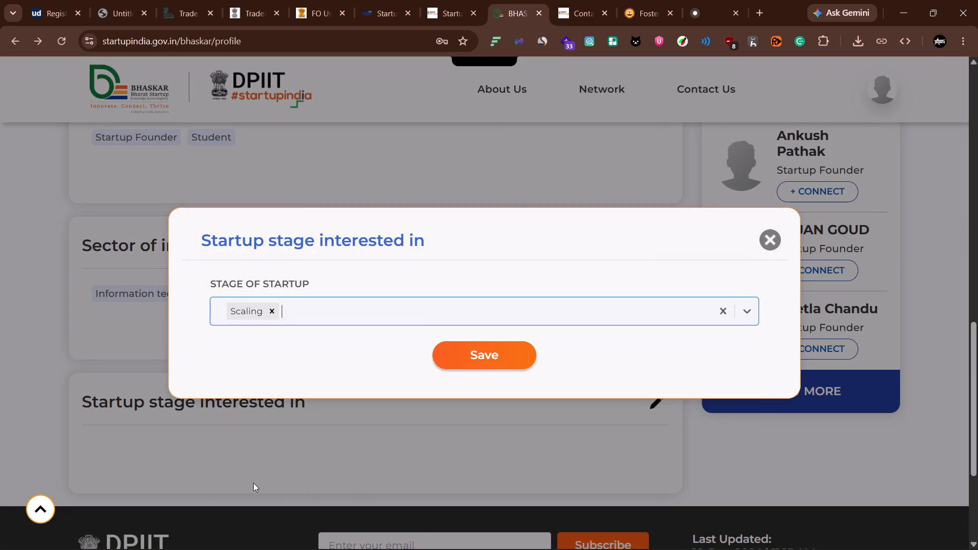
left_click(460, 308)
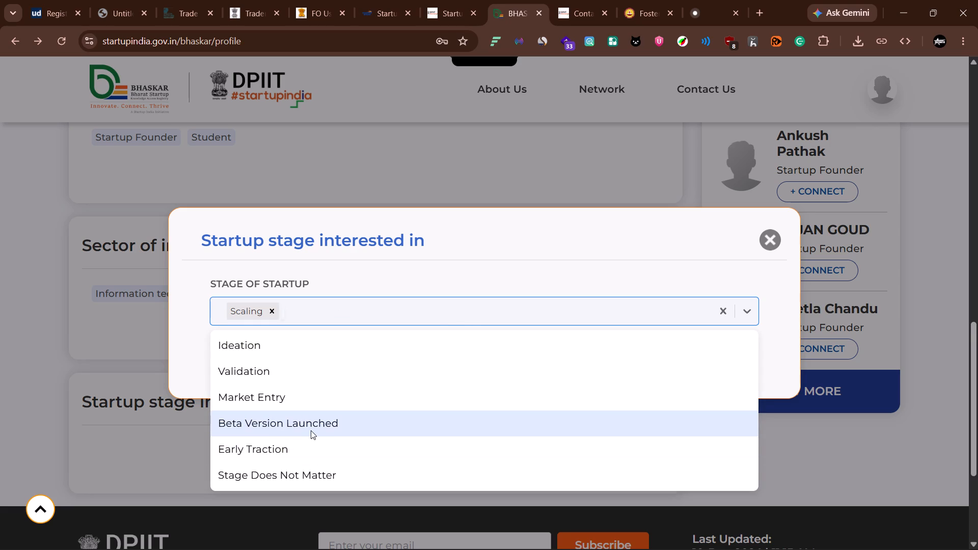
left_click(311, 430)
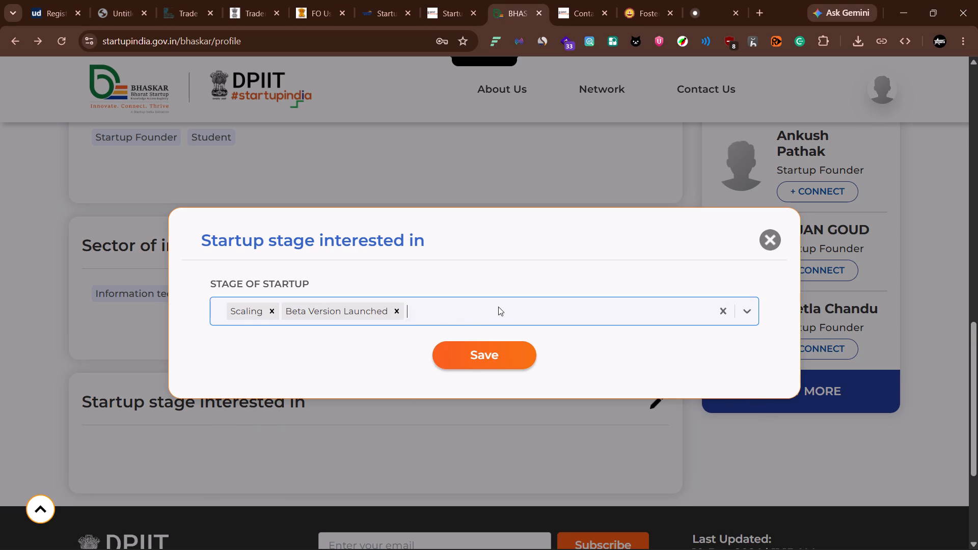
left_click(498, 307)
left_click(292, 393)
left_click(513, 313)
left_click(350, 346)
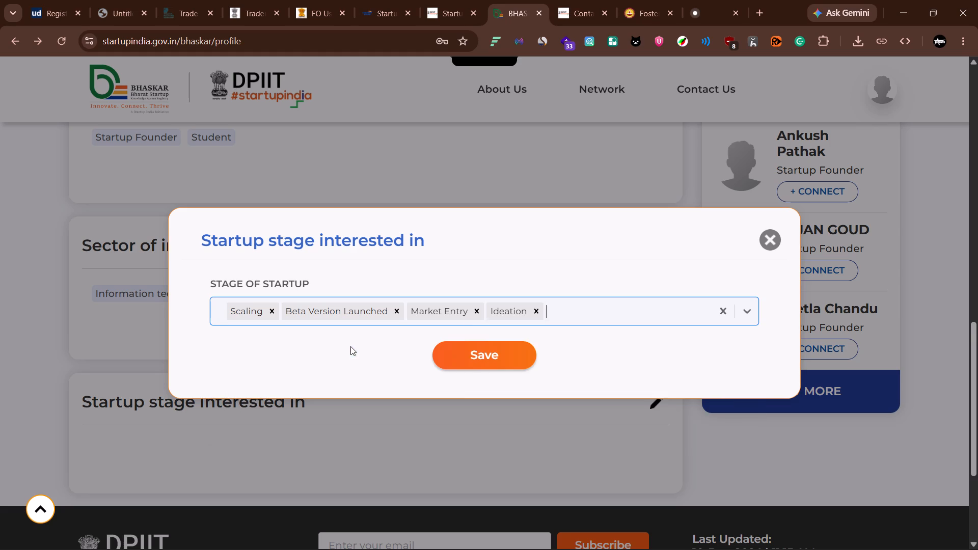
left_click(470, 359)
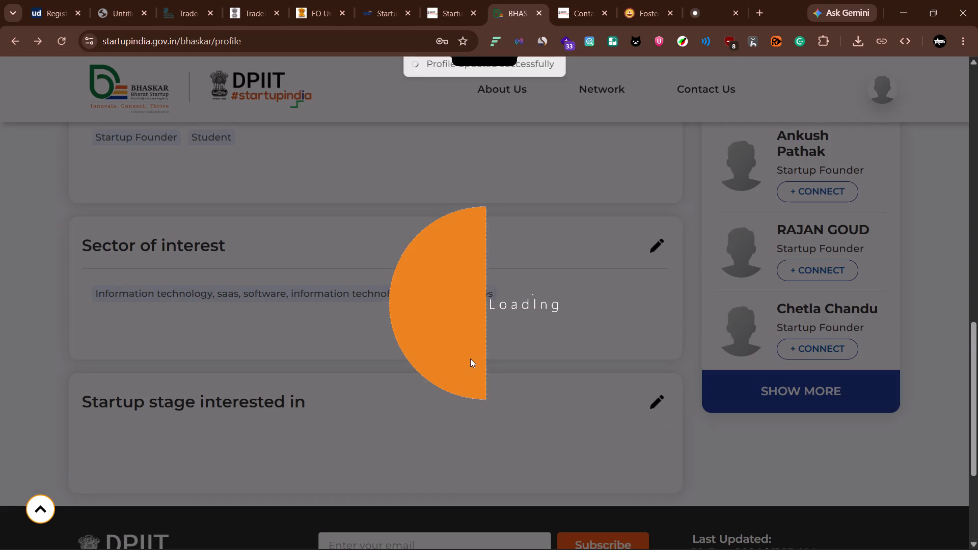
Send a connection request to the first suggested startup founder under Grow Your Network.
scroll(470, 359, "down", 2)
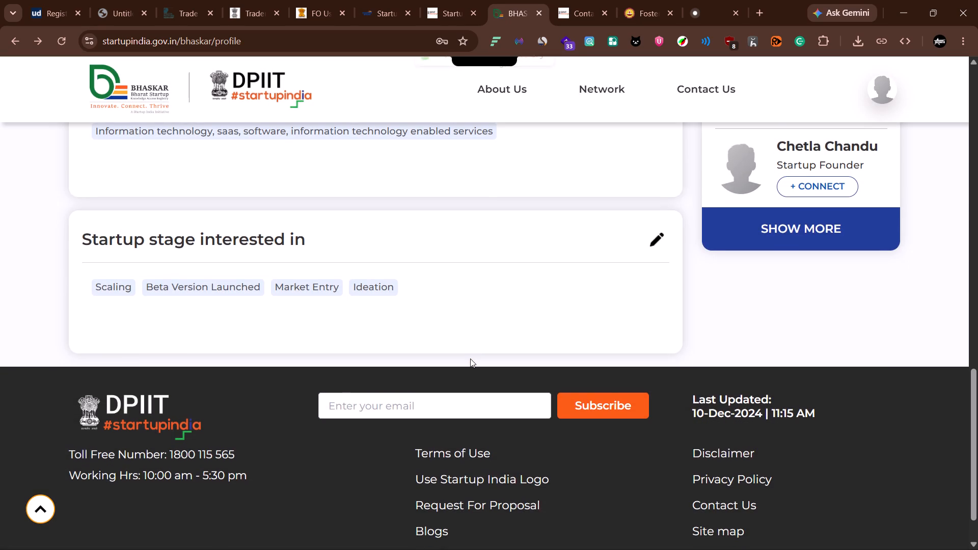
scroll(470, 359, "up", 6)
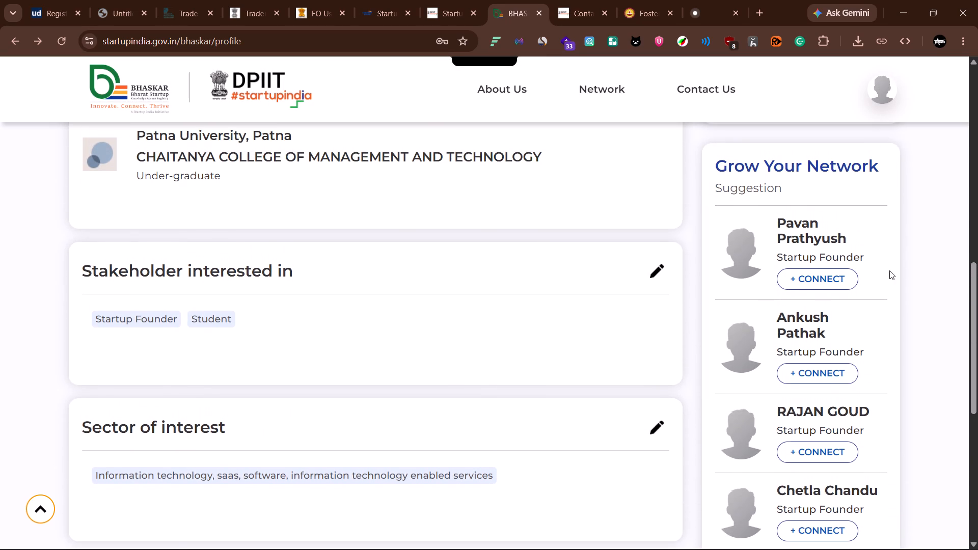
left_click(824, 279)
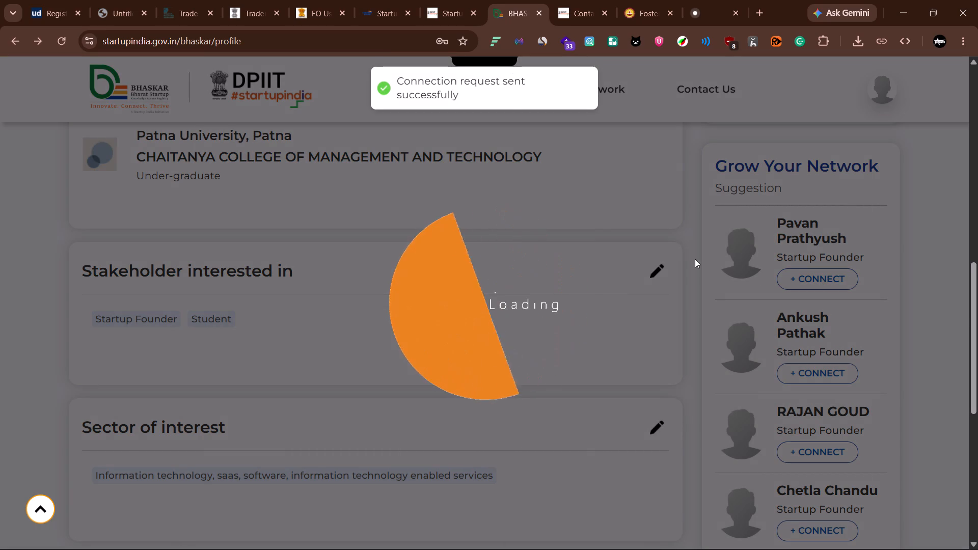
Examine the contact info and completion status in the profile's overview, closing the contact details when done.
scroll(562, 232, "up", 9)
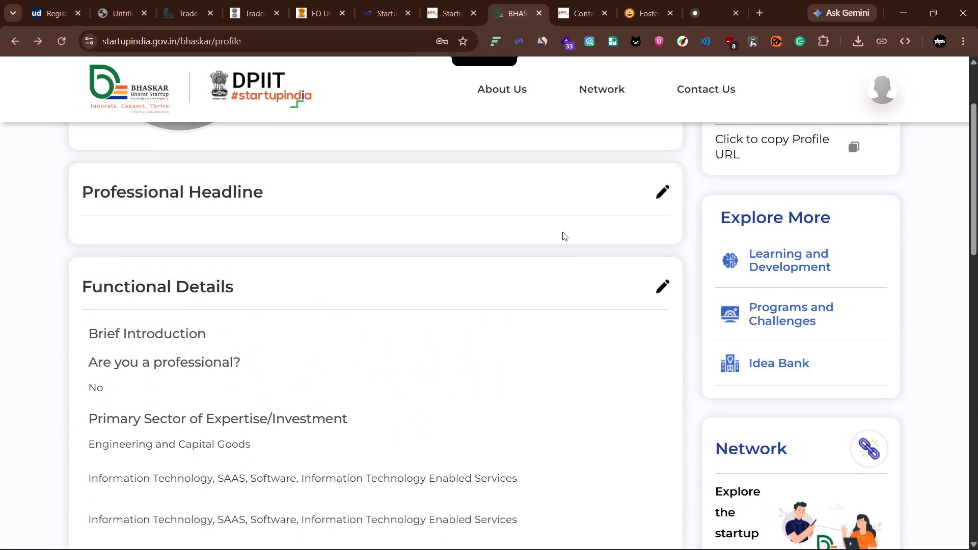
scroll(421, 223, "up", 4)
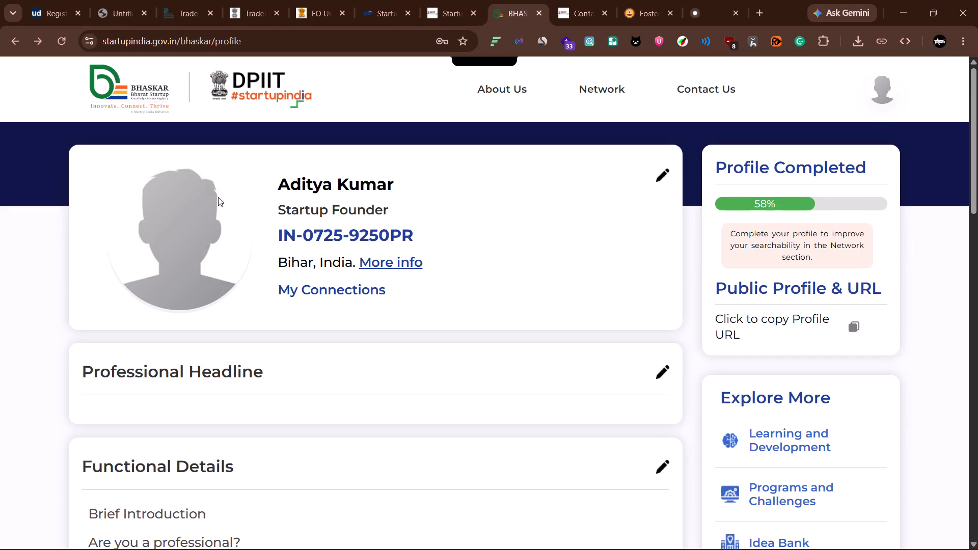
left_click(206, 216)
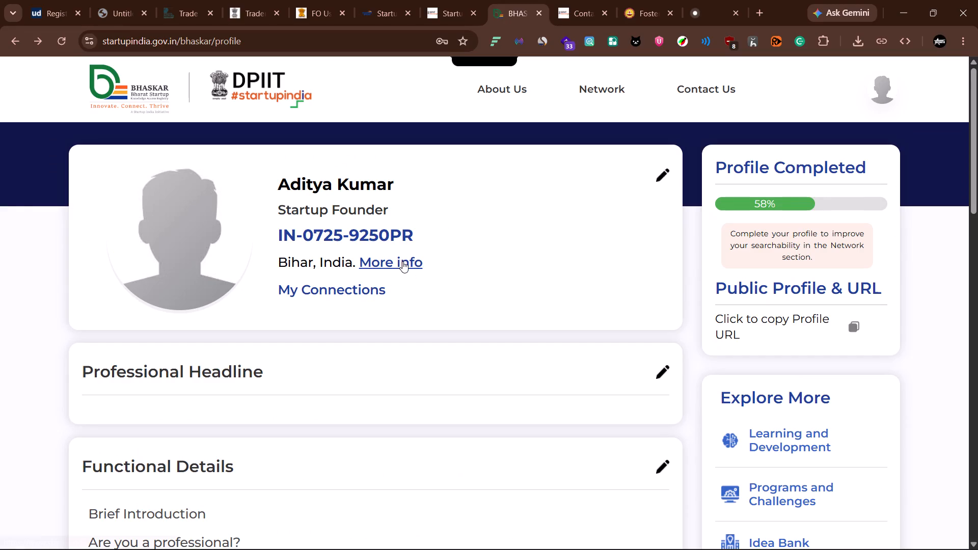
left_click(402, 261)
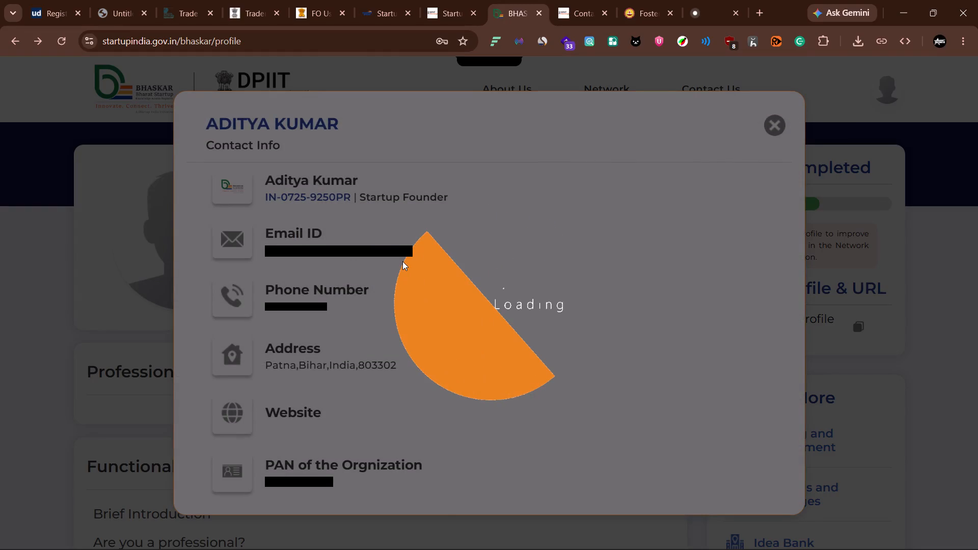
scroll(402, 261, "down", 3)
left_click(771, 121)
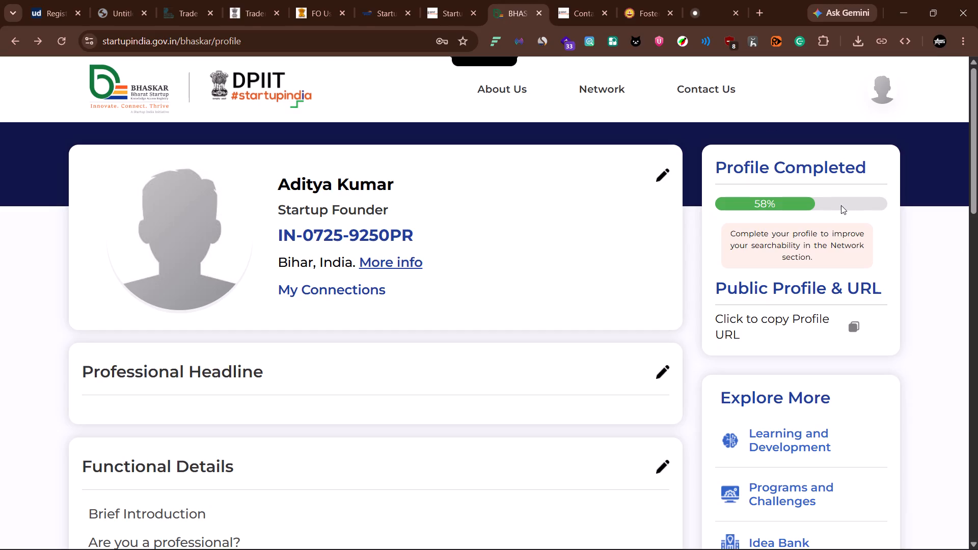
left_click(841, 205)
Open the profile's empty Professional Headline section for editing, ready for text entry.
scroll(781, 364, "down", 2)
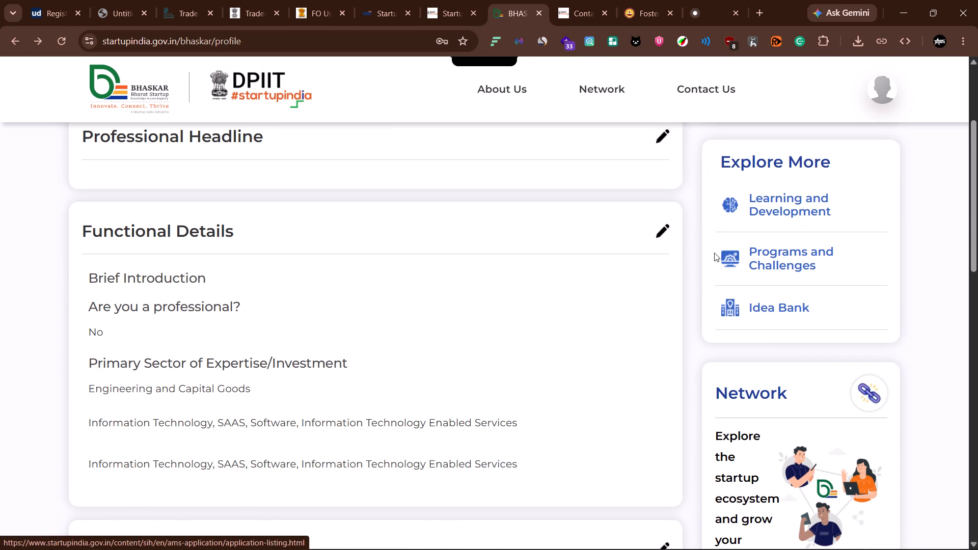
left_click(664, 134)
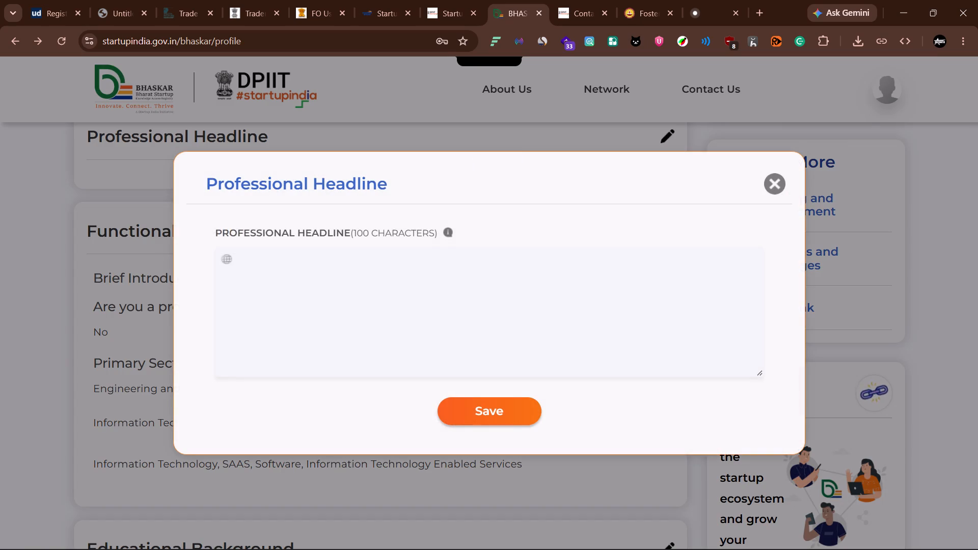
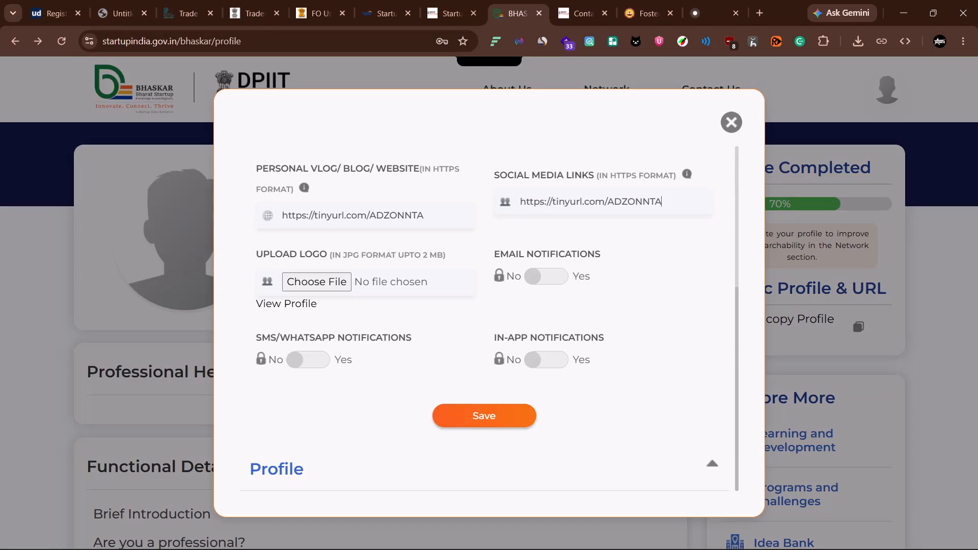
Open the file chooser for the profile's logo upload and look through the JPG images in Downloads for the logo.
left_click(576, 205)
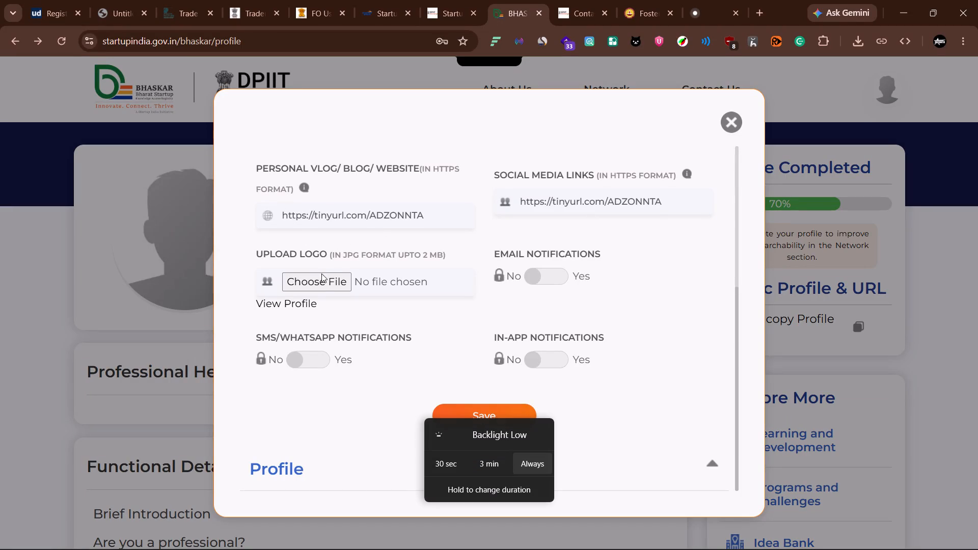
left_click(321, 278)
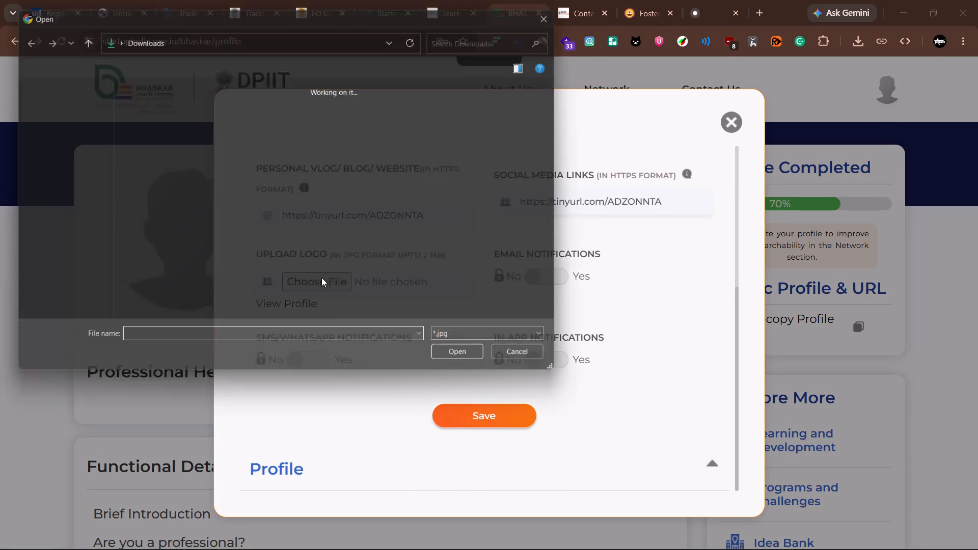
scroll(225, 195, "down", 2)
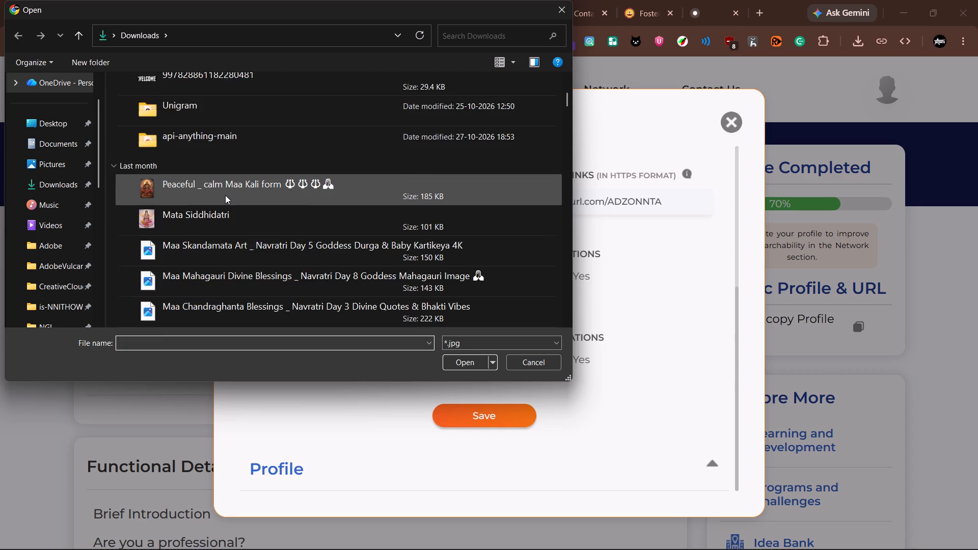
scroll(225, 195, "down", 5)
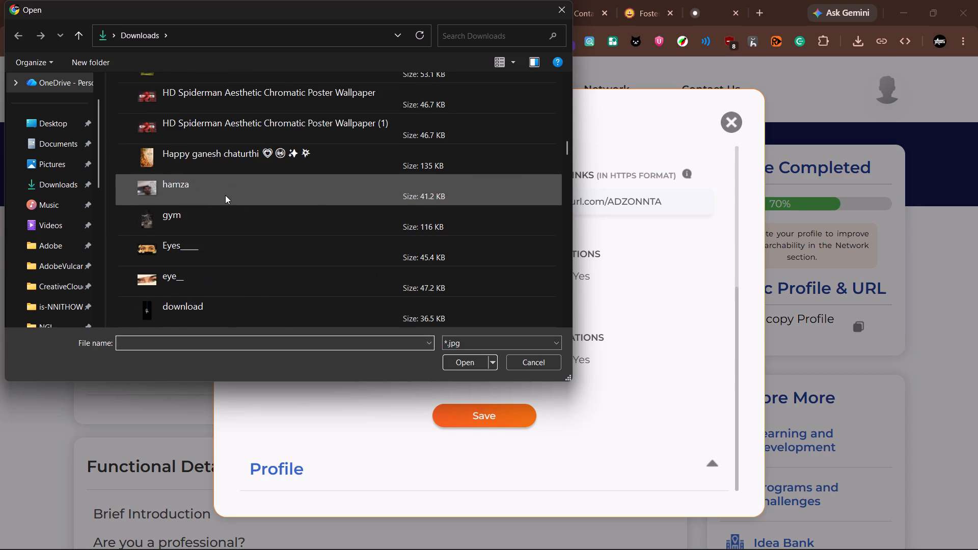
scroll(225, 195, "down", 2)
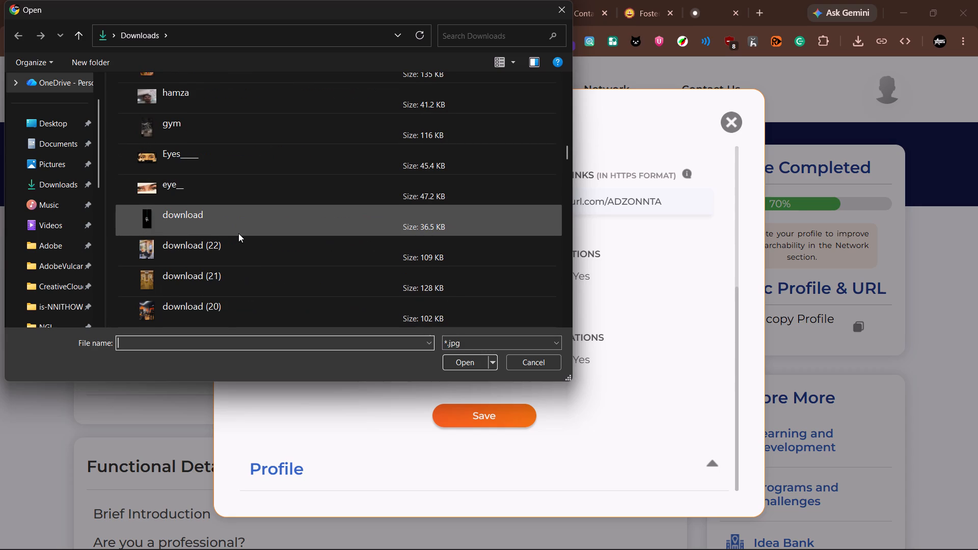
scroll(238, 233, "down", 4)
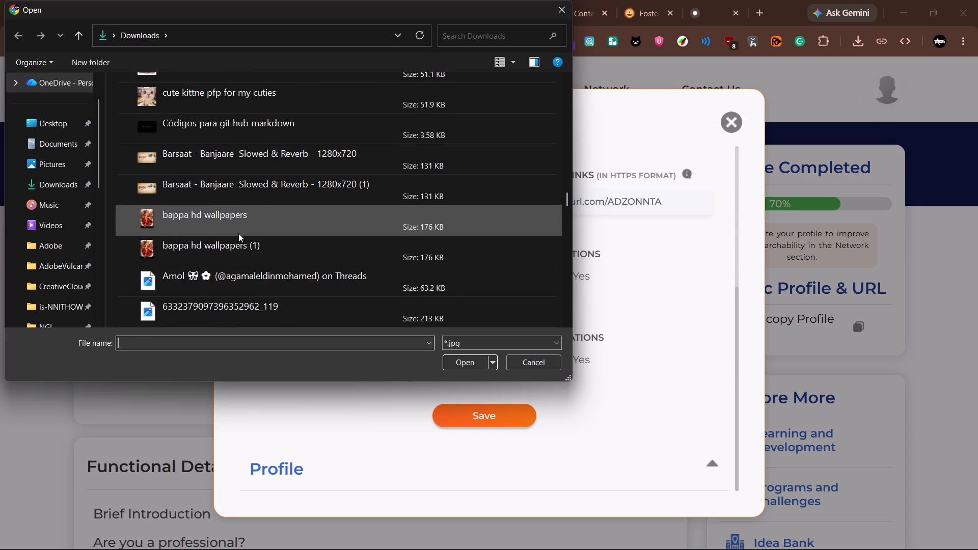
scroll(238, 233, "down", 8)
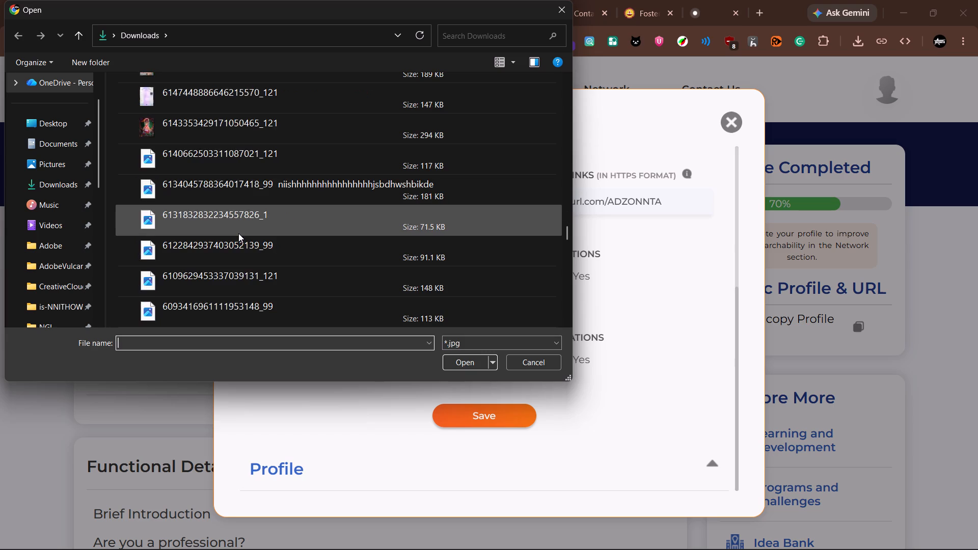
scroll(238, 233, "down", 2)
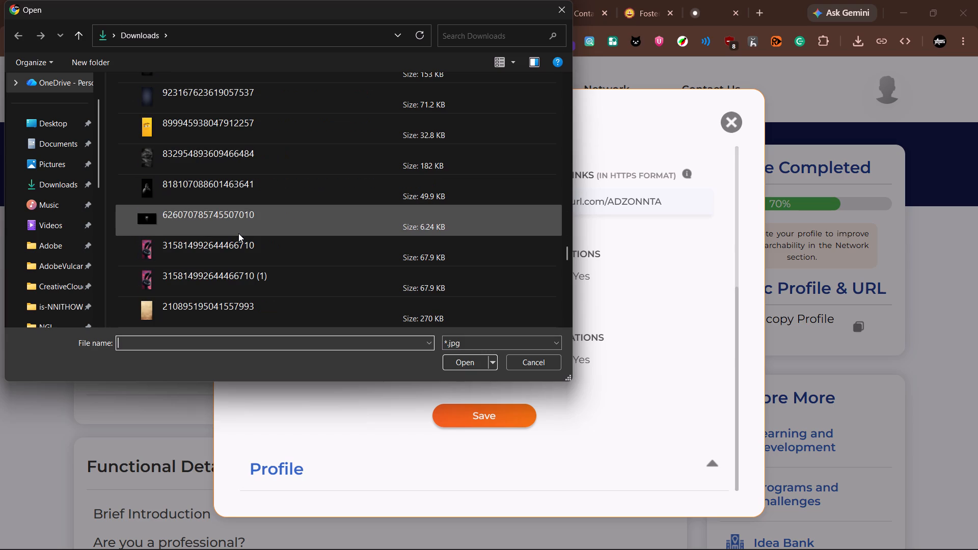
scroll(238, 233, "down", 6)
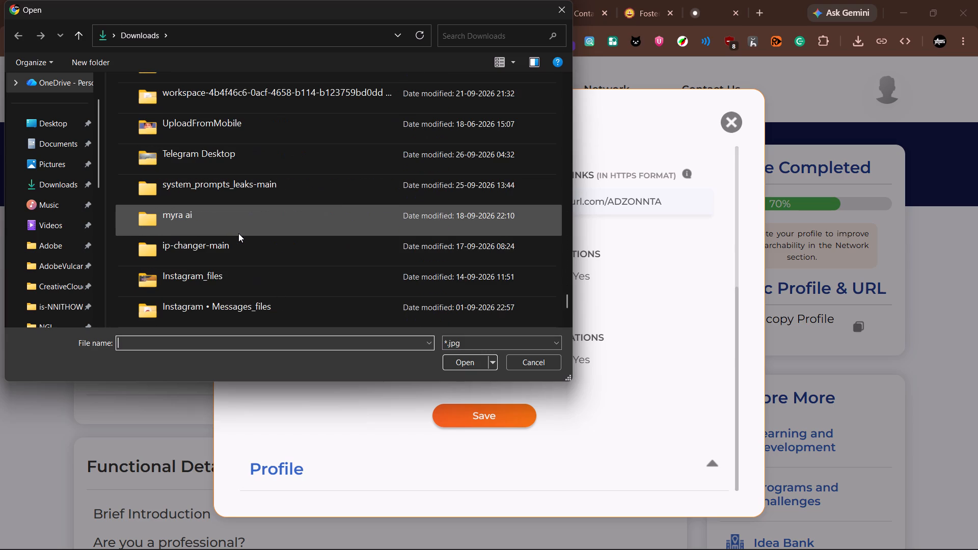
scroll(238, 233, "down", 1)
Check the ADZONTA folder and its adzonta subfolder for a logo image, returning to Downloads when done.
left_click(192, 347)
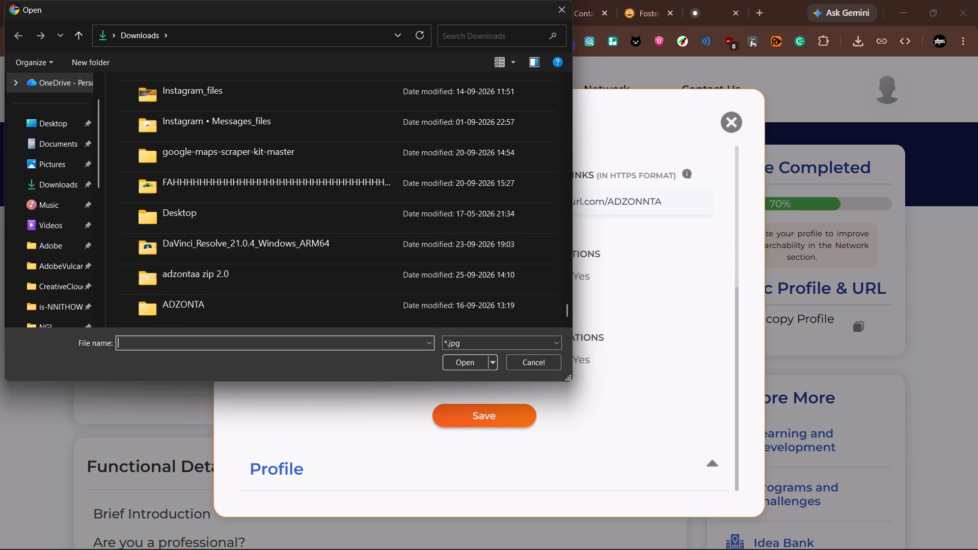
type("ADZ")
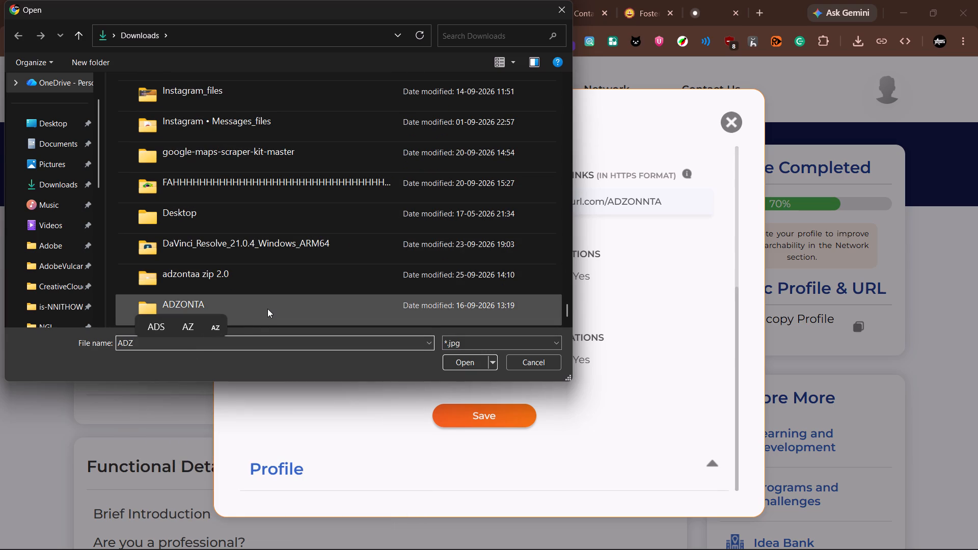
left_click(267, 309)
double_click(267, 309)
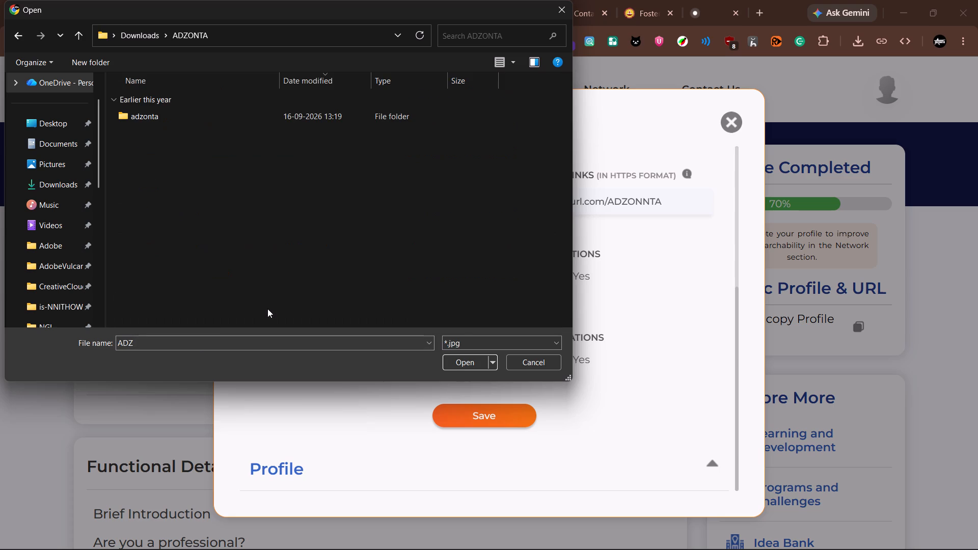
double_click(201, 115)
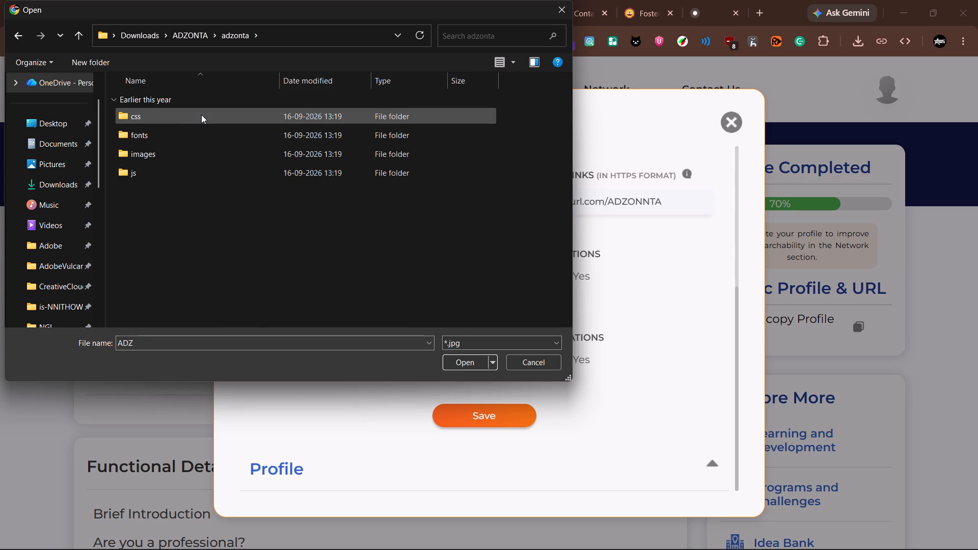
left_click(17, 36)
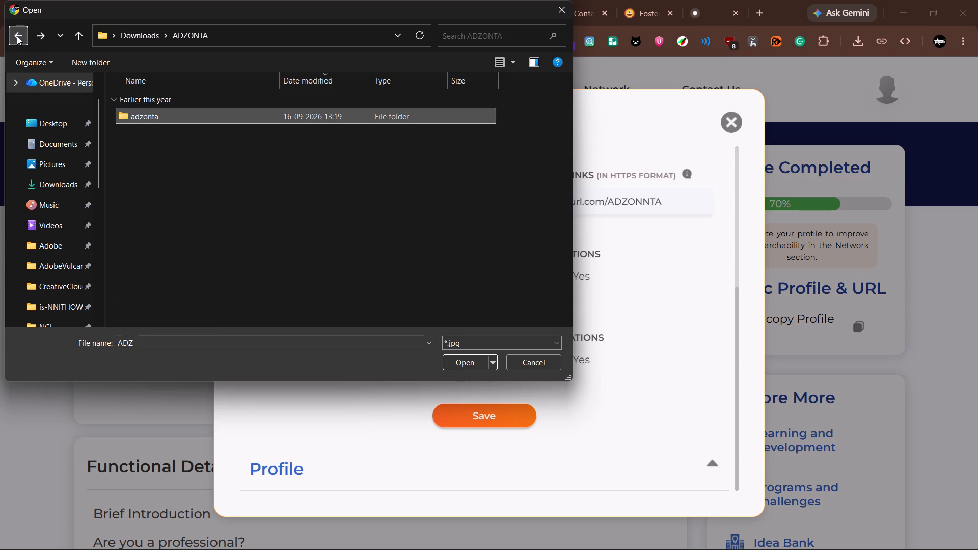
double_click(17, 36)
Look through the JPG images in Downloads again and the Home location for the logo.
scroll(212, 137, "up", 9)
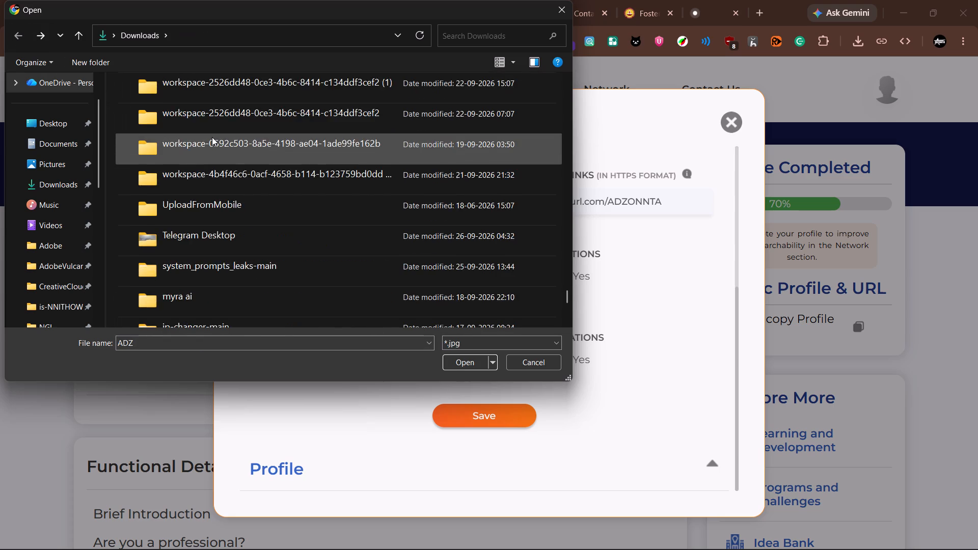
scroll(212, 137, "down", 5)
scroll(212, 137, "up", 1)
scroll(212, 137, "up", 20)
scroll(212, 137, "up", 20)
scroll(212, 137, "up", 1)
scroll(212, 137, "down", 12)
scroll(212, 137, "up", 7)
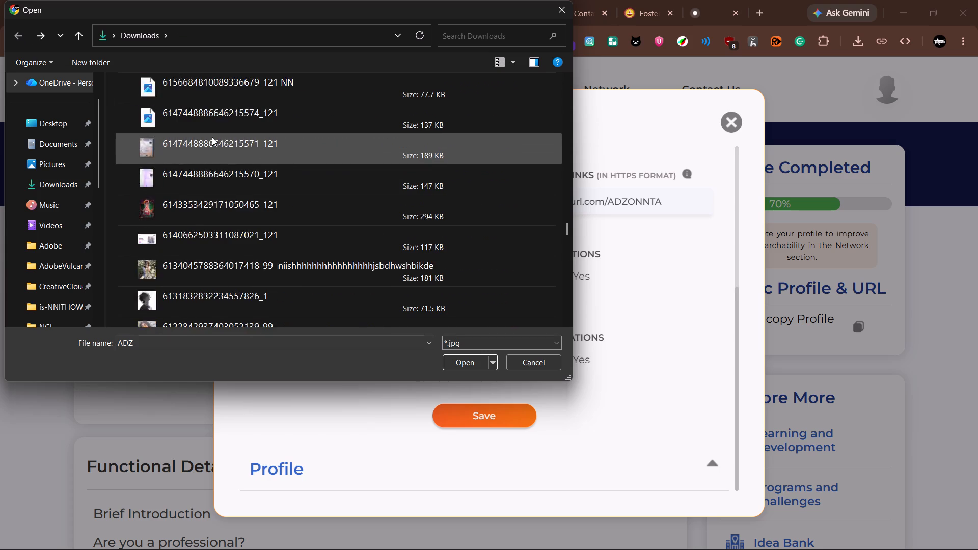
scroll(212, 137, "up", 3)
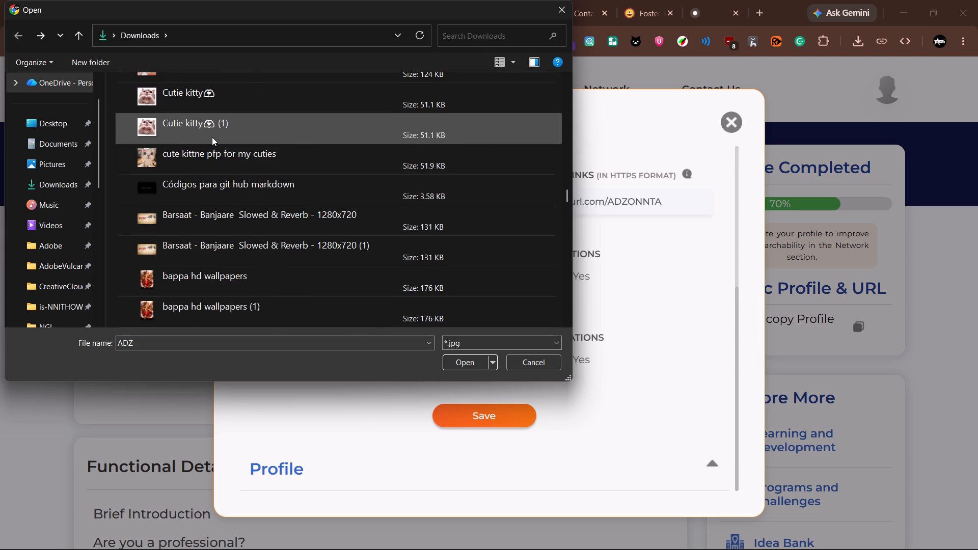
scroll(212, 137, "down", 3)
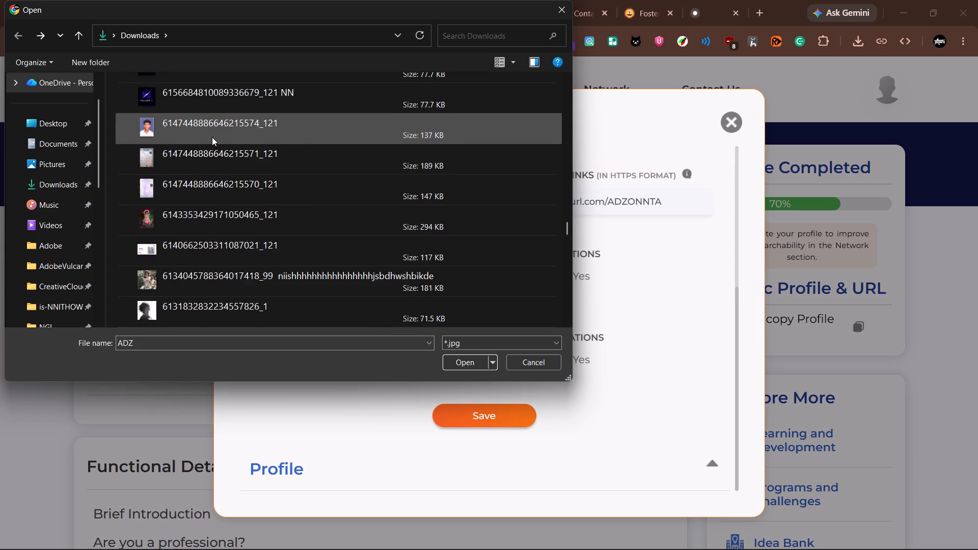
scroll(212, 137, "down", 5)
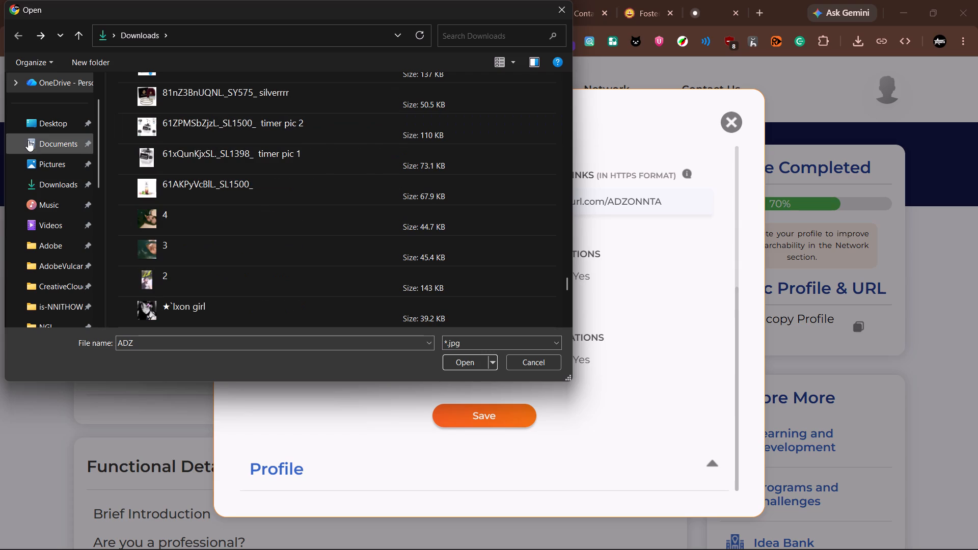
scroll(28, 140, "up", 6)
left_click(57, 86)
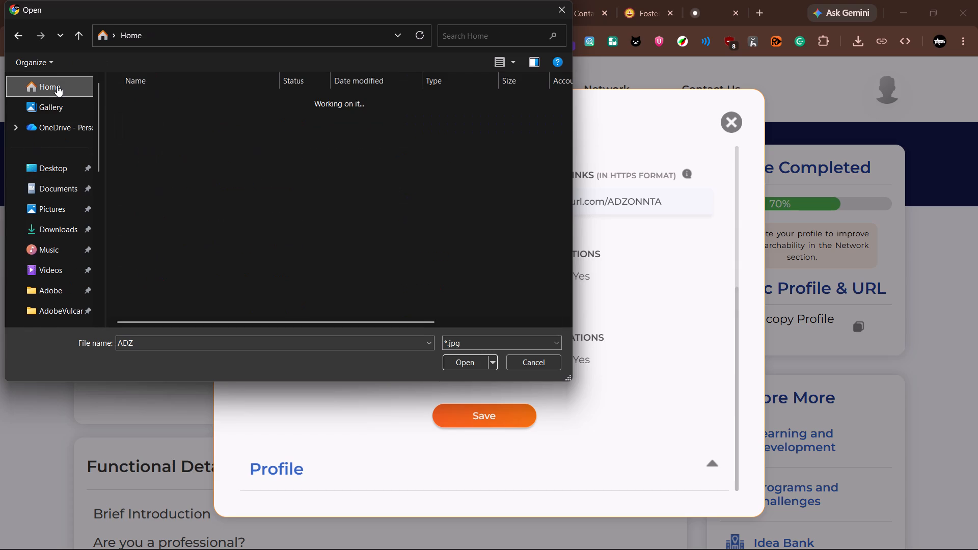
scroll(278, 240, "down", 4)
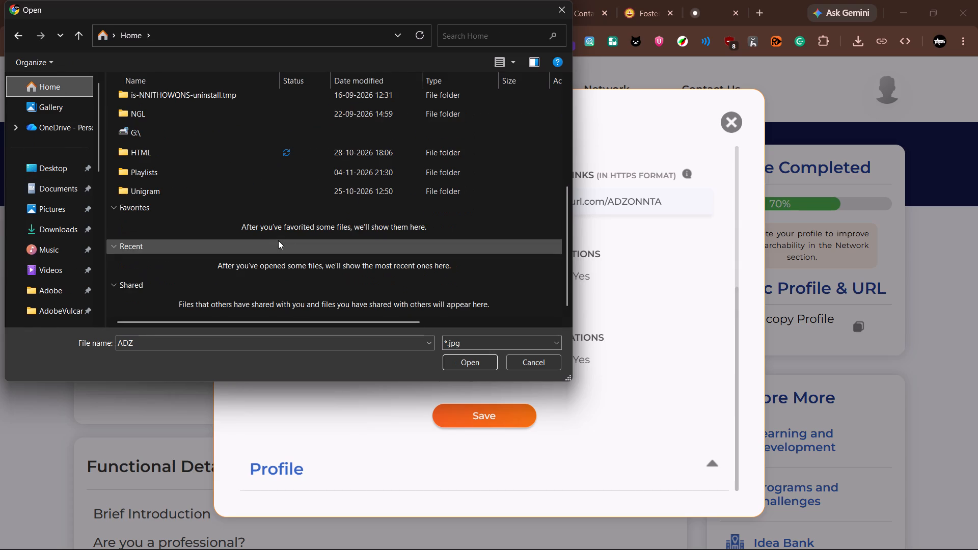
Set the file type filter to All Files and check the recent files in Home for the logo.
left_click(479, 348)
left_click(476, 366)
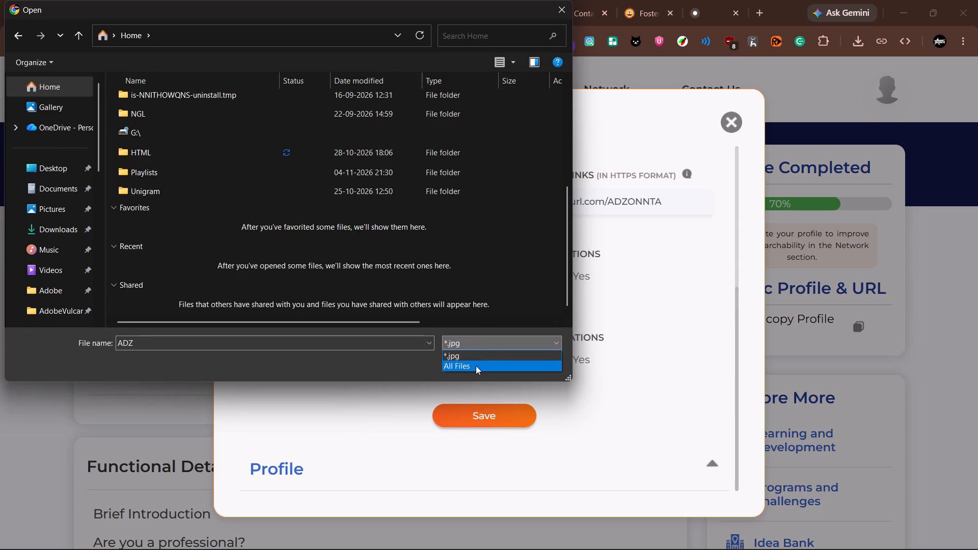
scroll(279, 261, "down", 4)
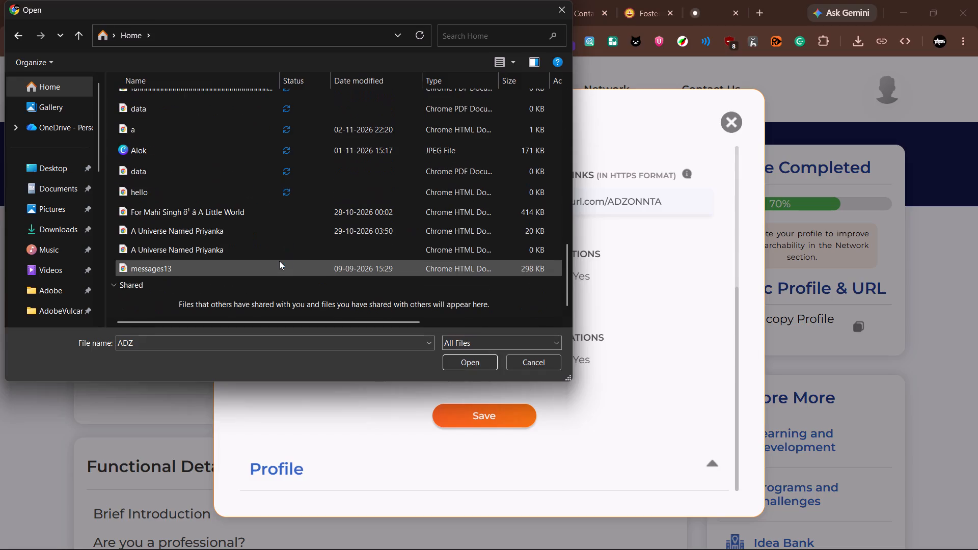
scroll(279, 261, "down", 1)
left_click(194, 293)
left_click(193, 287)
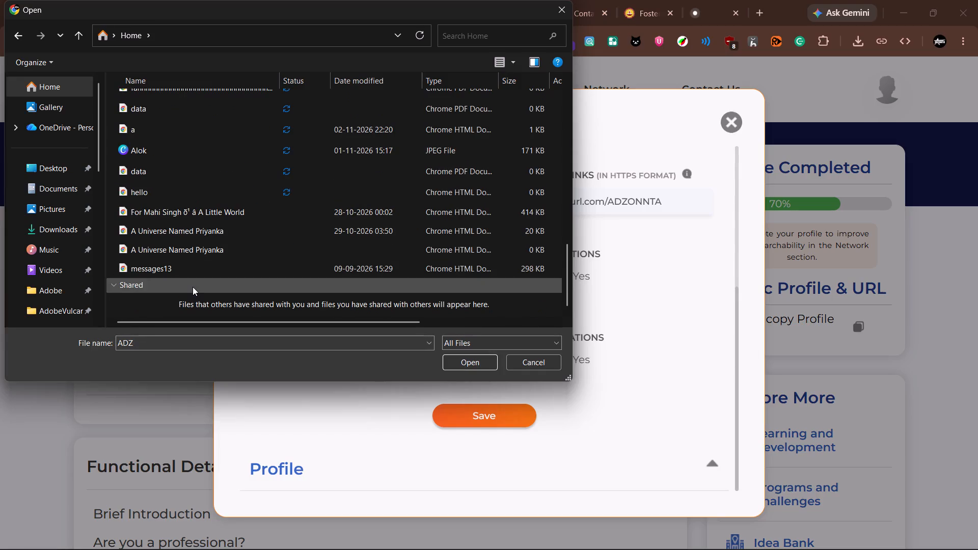
Attach images.png, the white-on-black logo in Downloads, as the profile's logo.
left_click(71, 238)
scroll(259, 257, "down", 4)
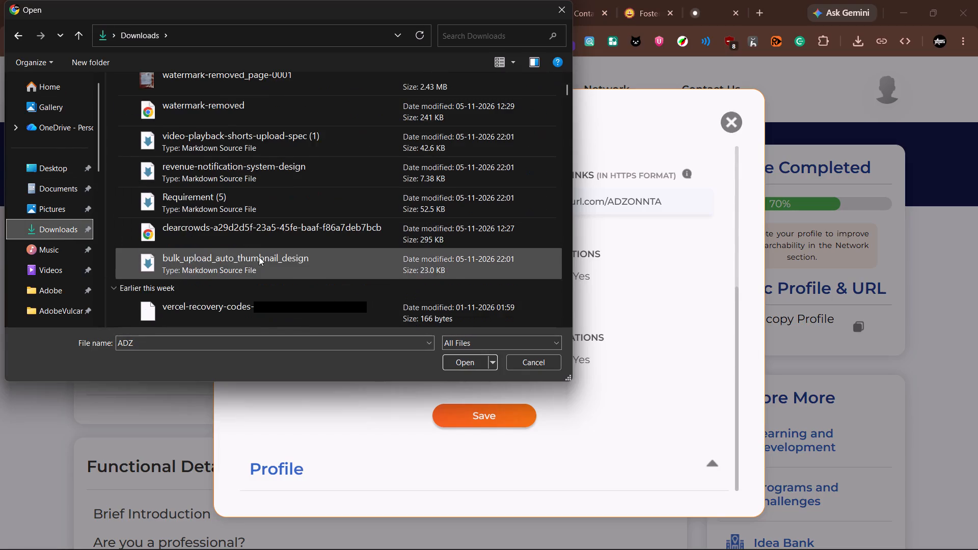
scroll(259, 257, "down", 7)
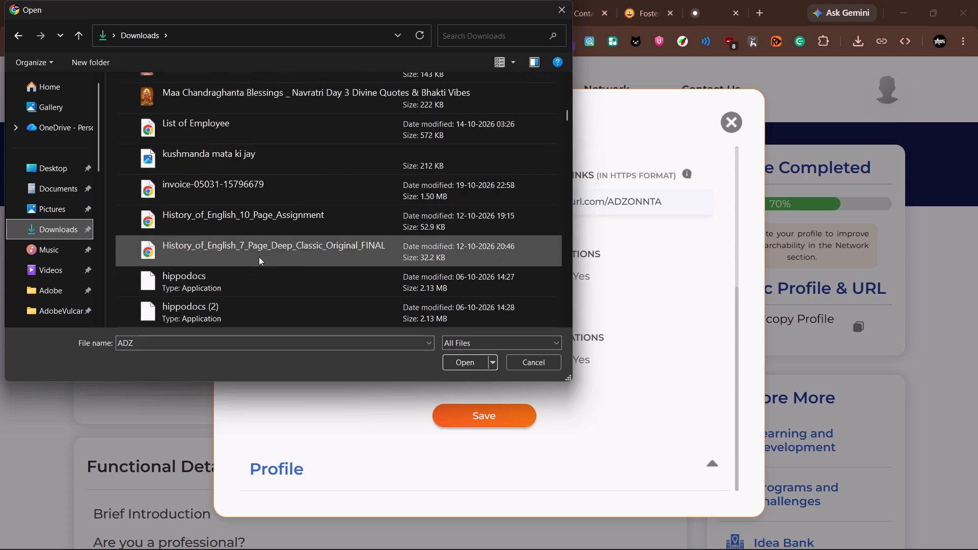
scroll(259, 257, "down", 5)
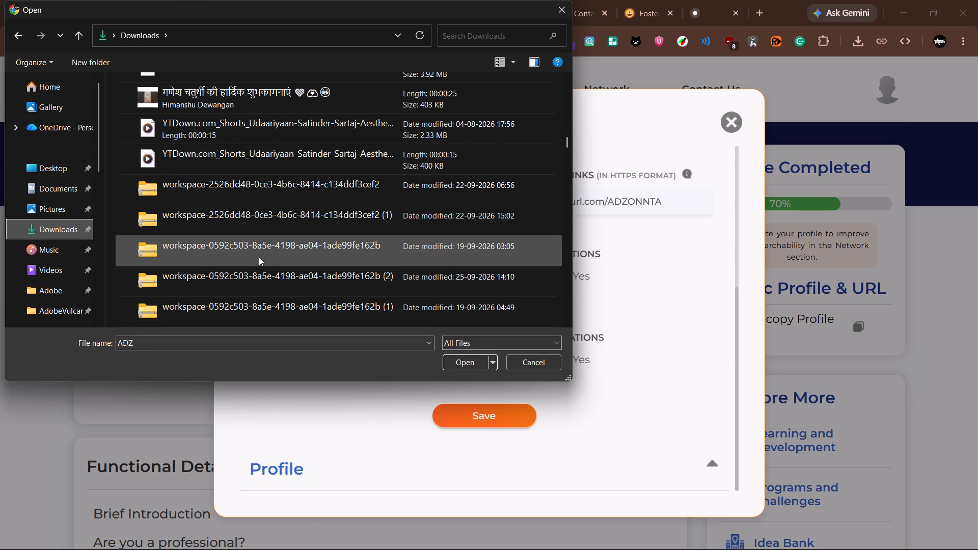
scroll(259, 257, "right", 1)
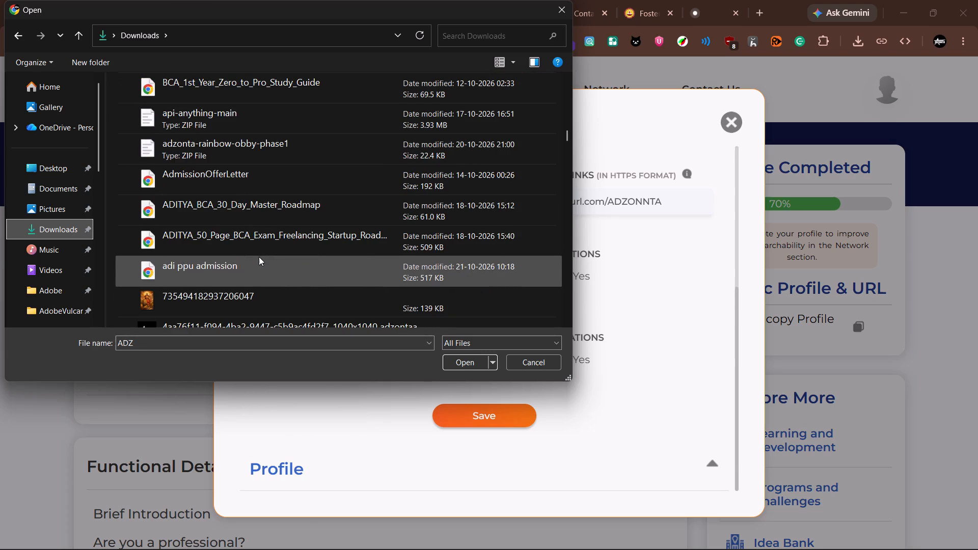
scroll(259, 257, "right", 1)
scroll(259, 257, "down", 1)
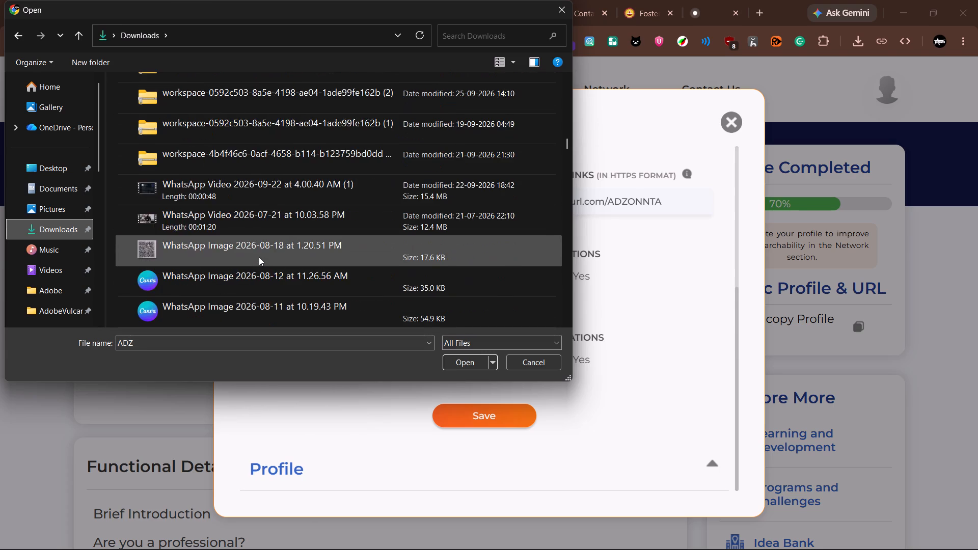
scroll(259, 257, "down", 4)
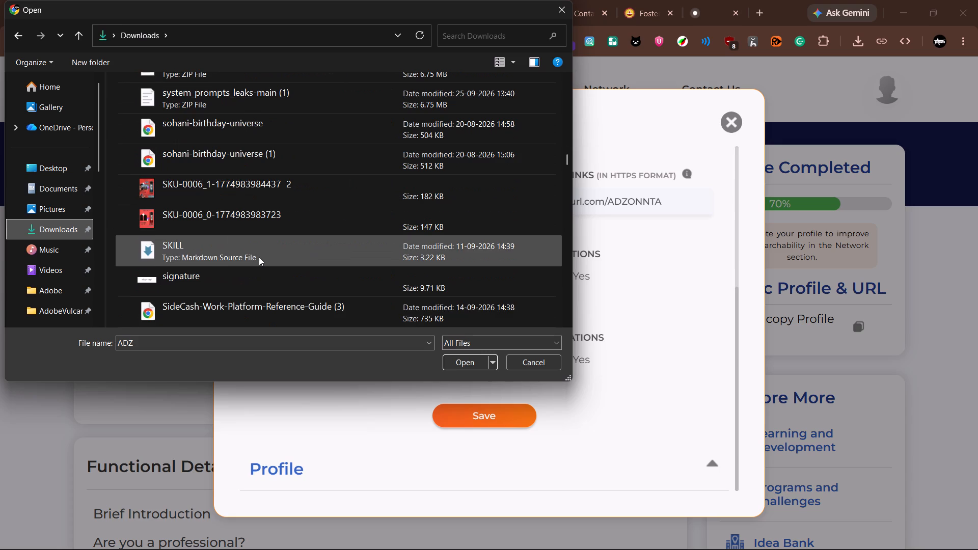
scroll(259, 257, "down", 4)
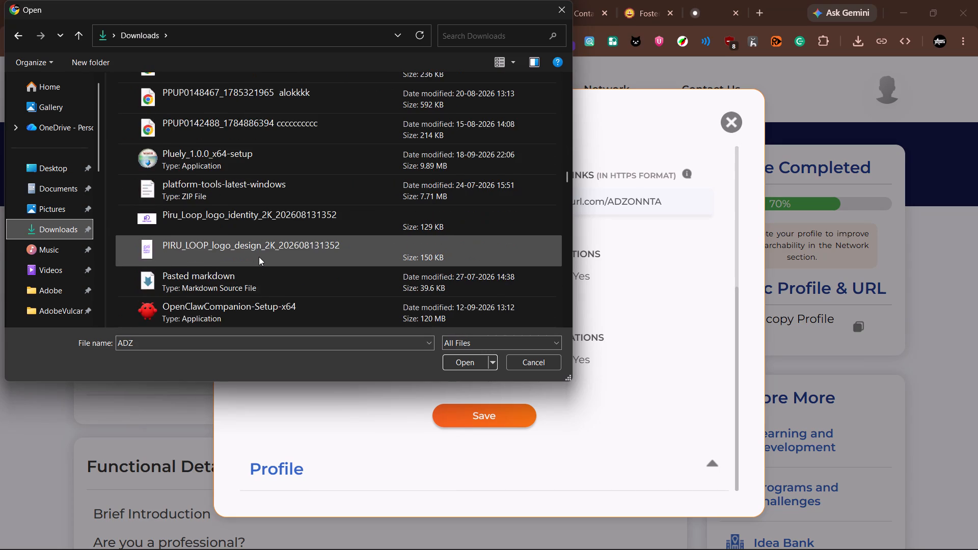
scroll(259, 257, "down", 5)
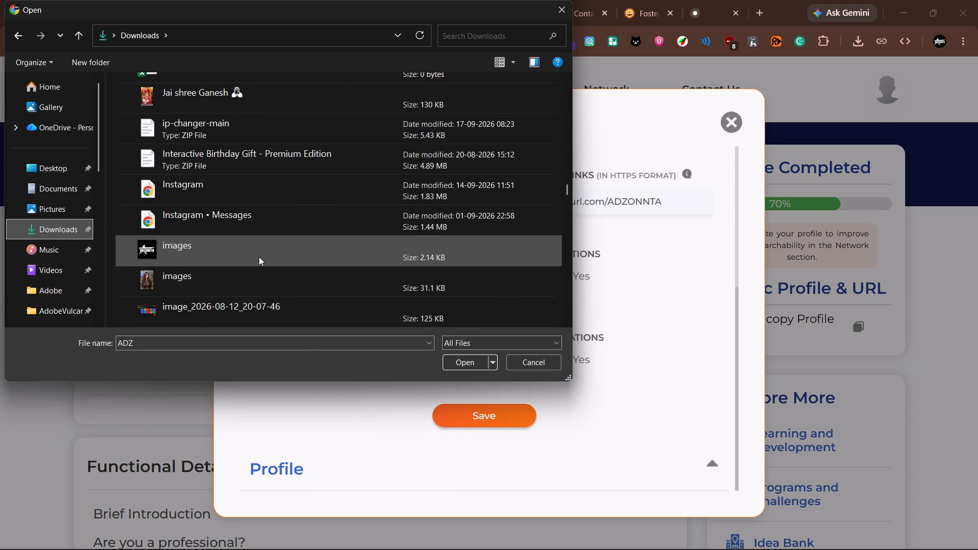
left_click(260, 248)
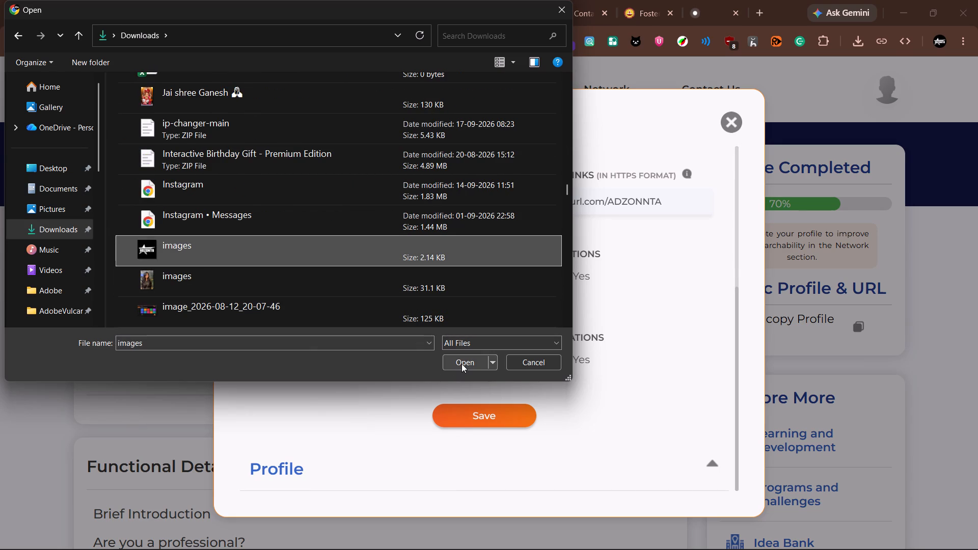
left_click(461, 364)
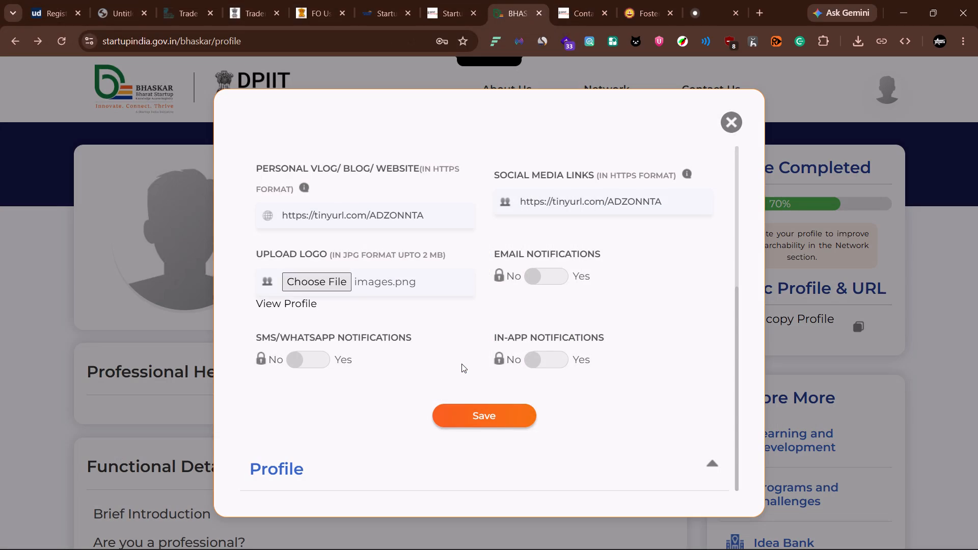
Search the web for a photo resizer and open the Image Resizer site.
left_click(308, 276)
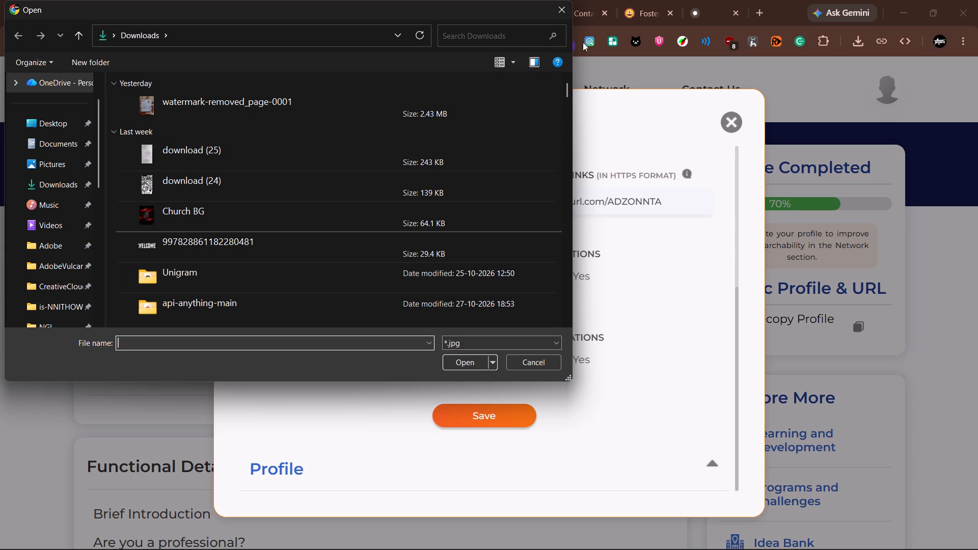
left_click(558, 12)
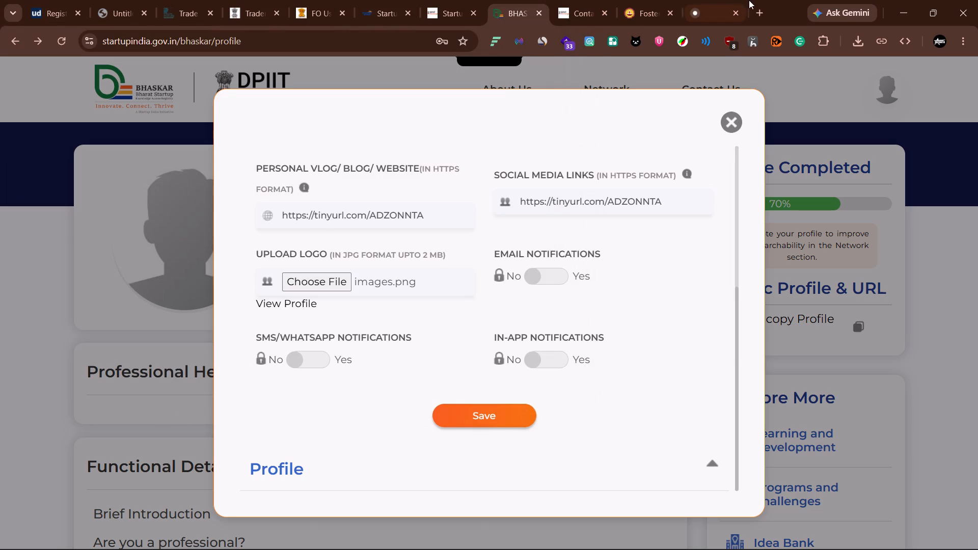
left_click(725, 4)
left_click(383, 42)
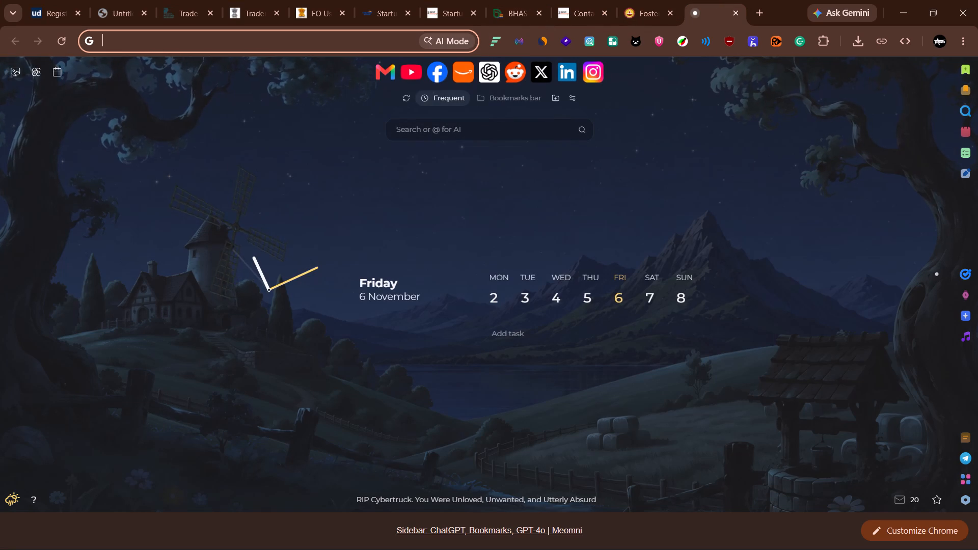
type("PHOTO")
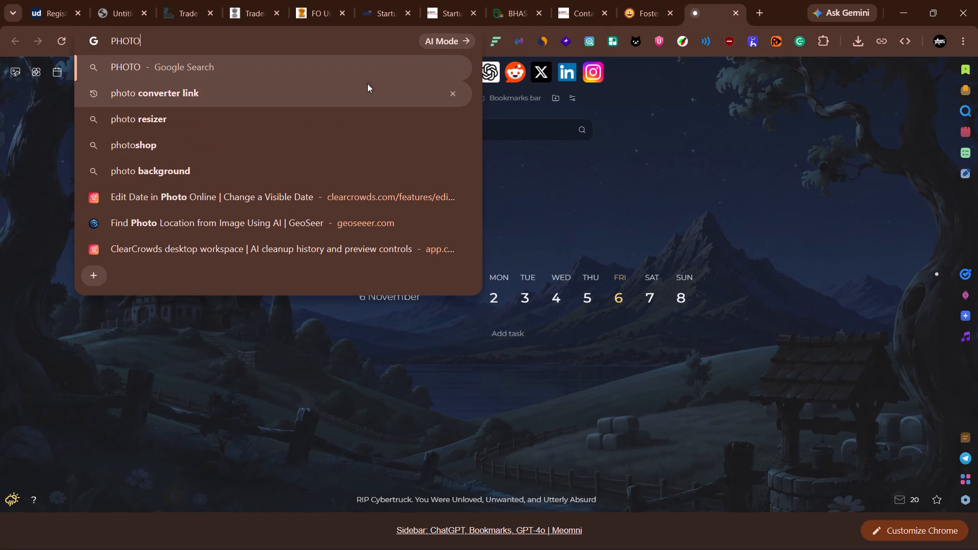
left_click(212, 112)
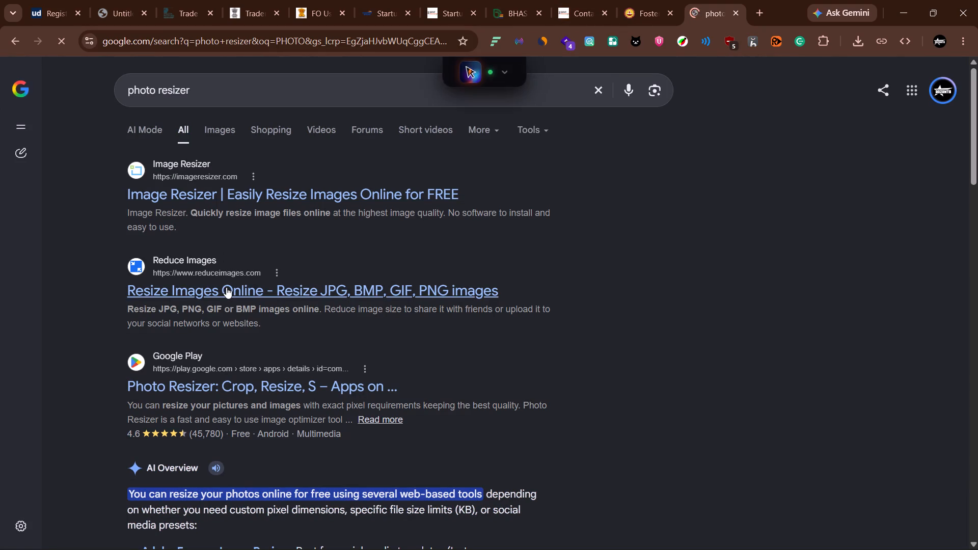
left_click(266, 188)
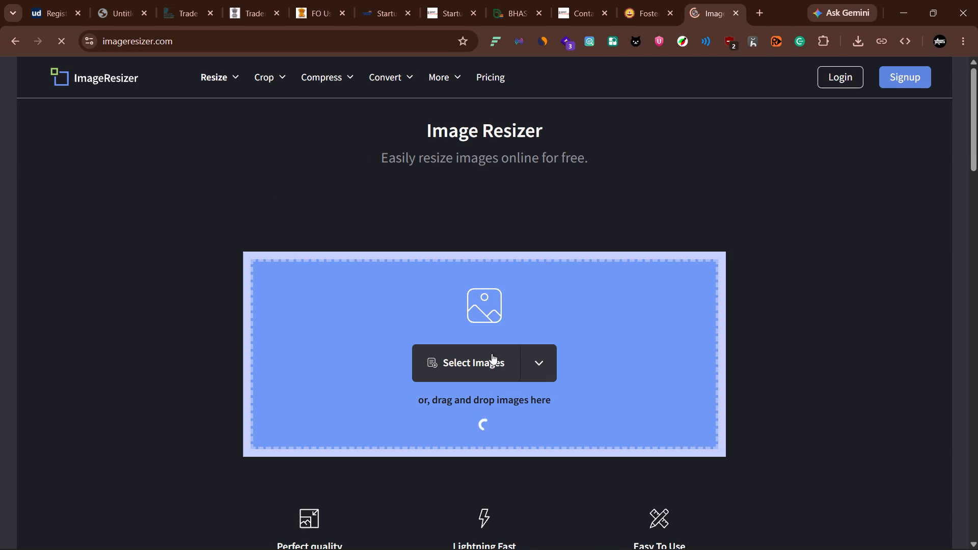
Look through the Downloads images for the adzonta logo file and select it, leaving Image Resizer's file selection without loading it.
left_click(486, 362)
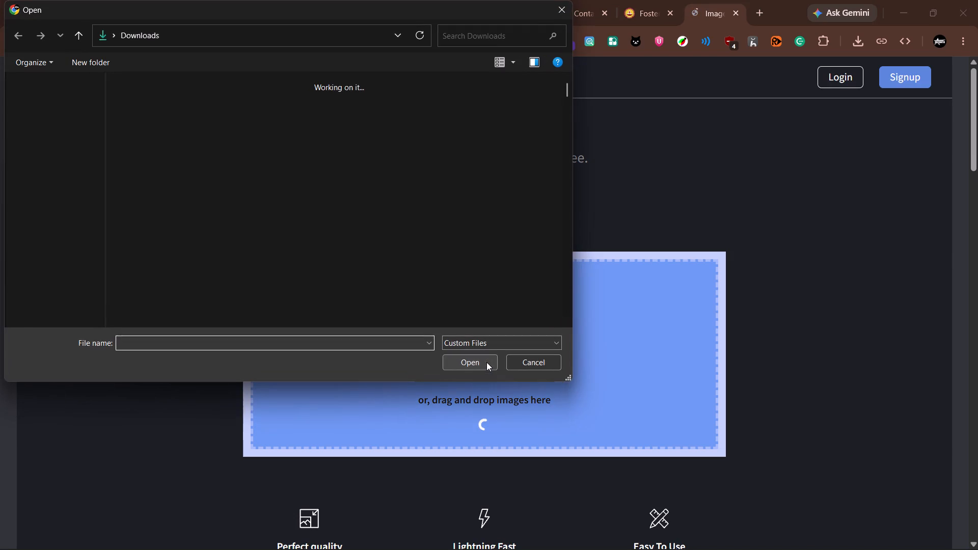
scroll(259, 210, "down", 3)
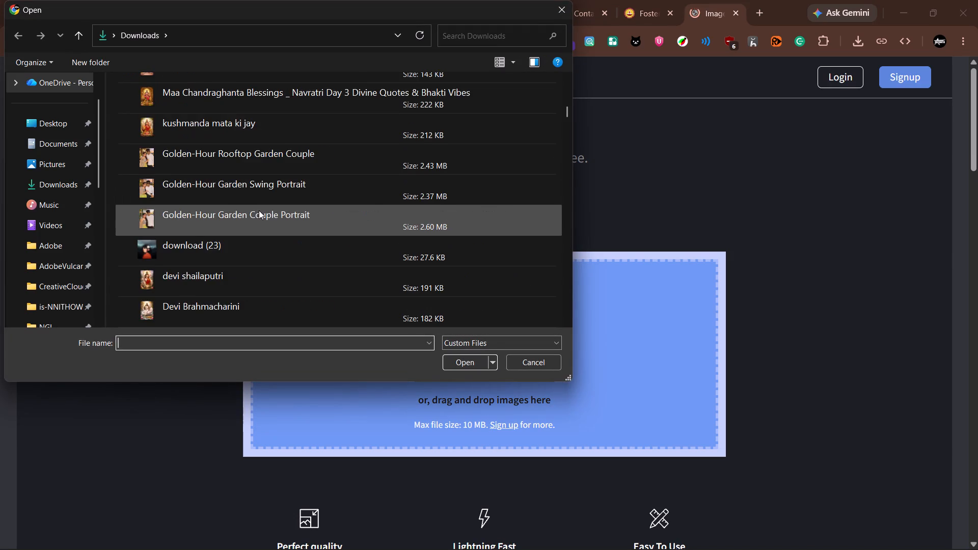
scroll(259, 210, "down", 17)
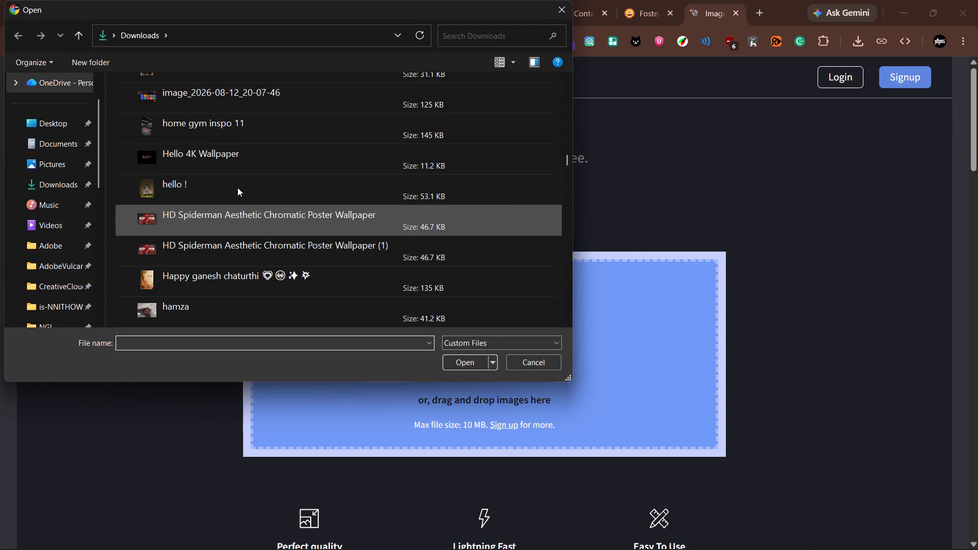
left_click(70, 183)
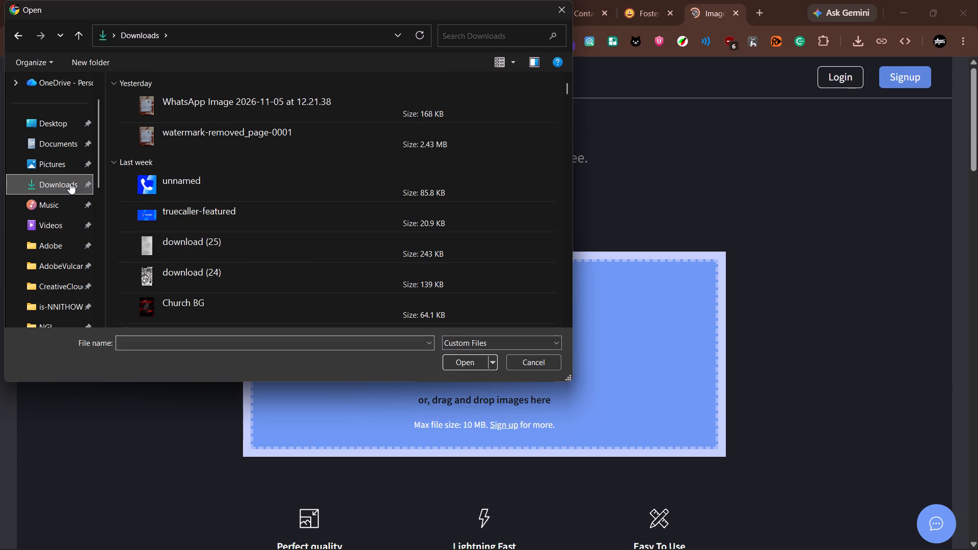
scroll(209, 221, "down", 20)
scroll(209, 221, "down", 20)
scroll(209, 221, "down", 20)
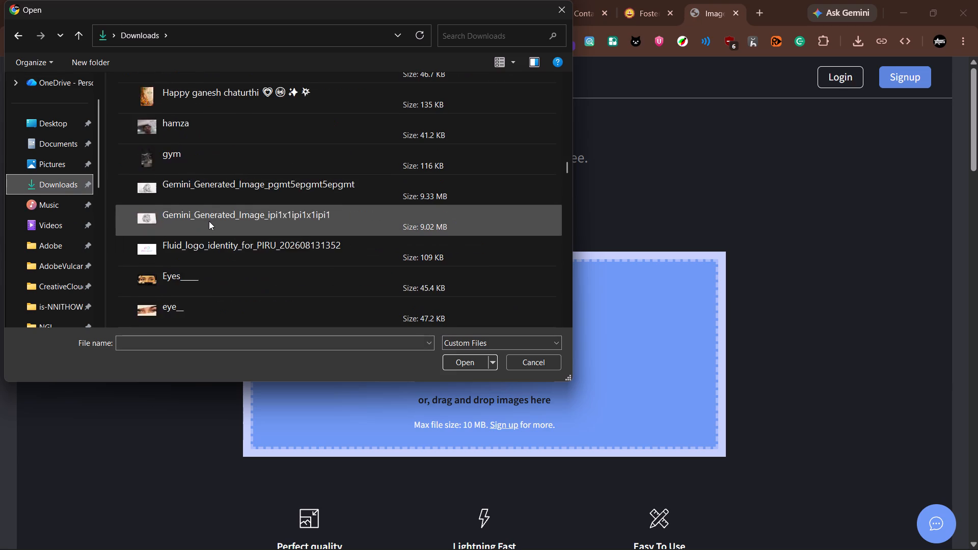
scroll(209, 221, "down", 17)
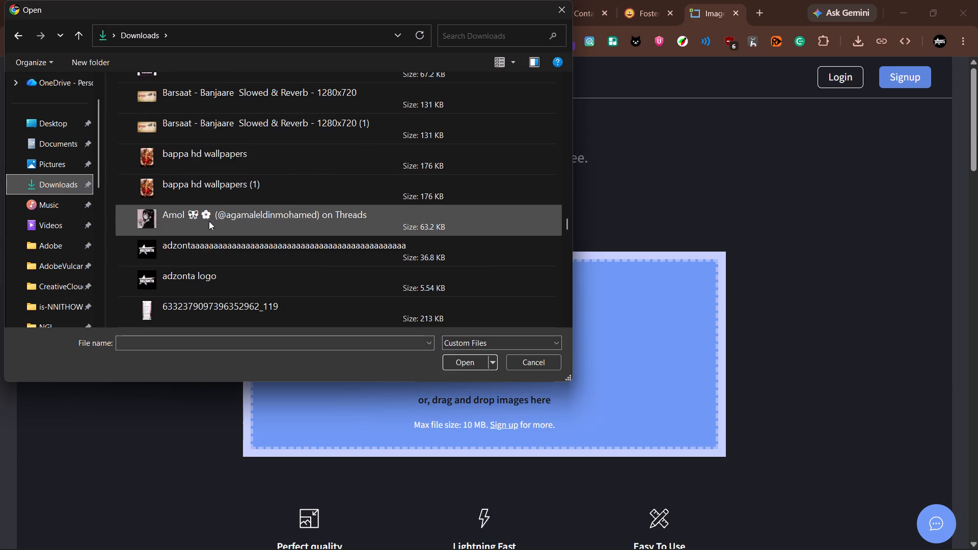
left_click(212, 189)
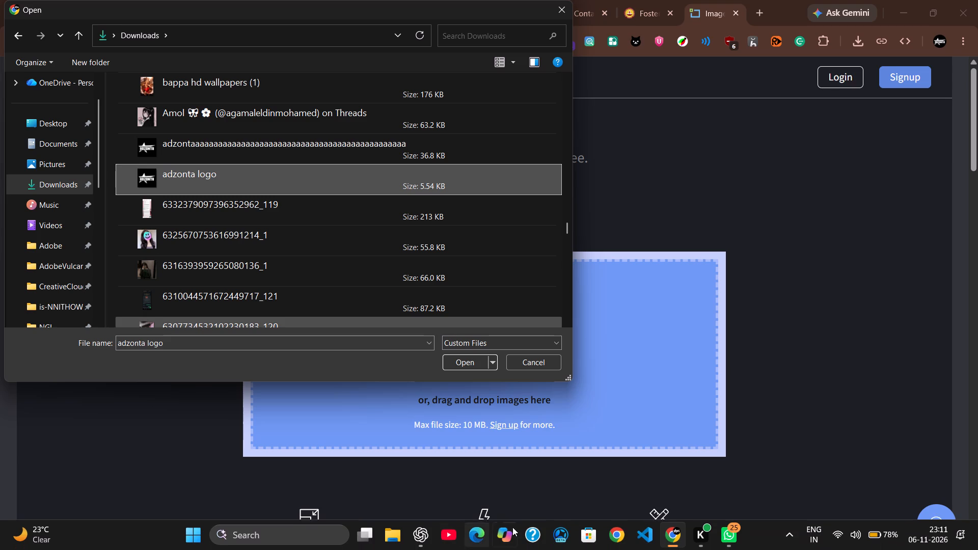
left_click(681, 535)
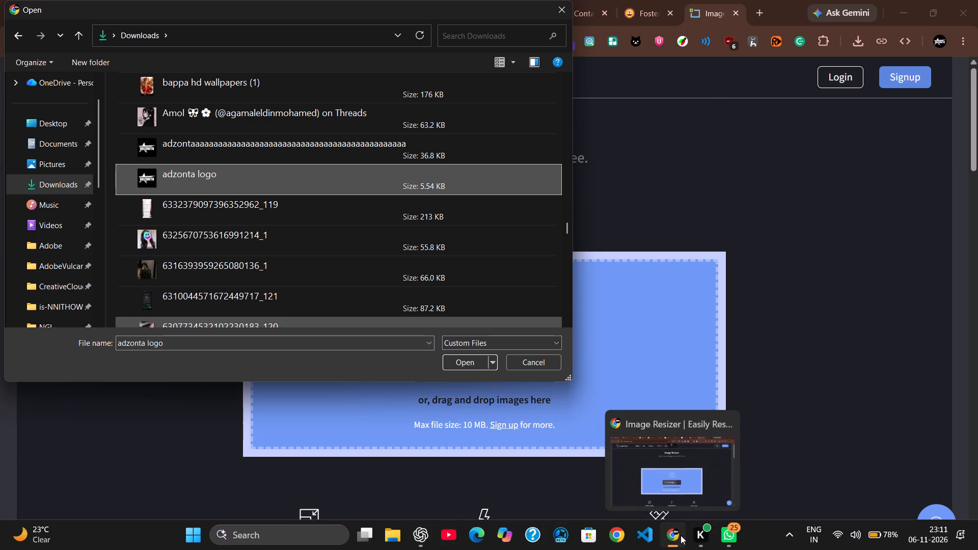
left_click(641, 0)
left_click(557, 3)
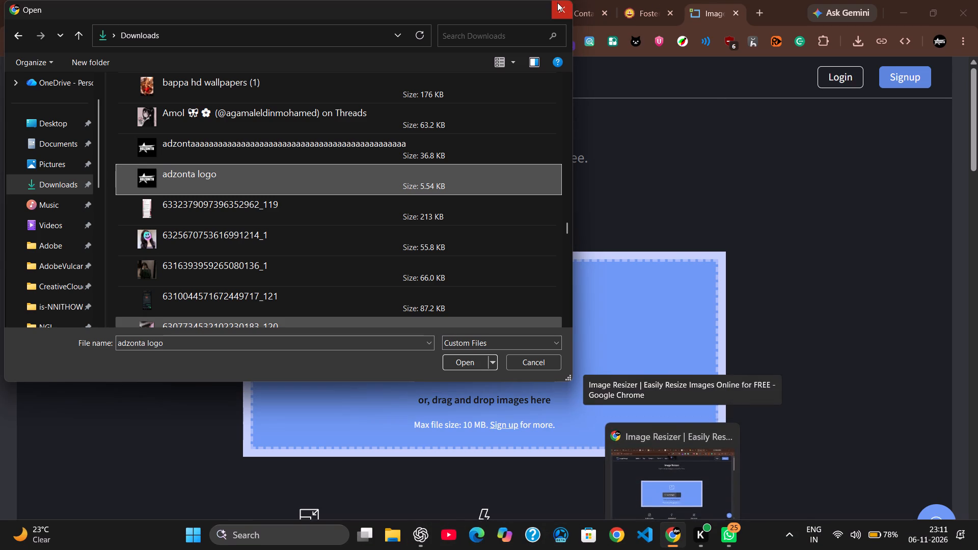
Return to the open BHASKAR profile form from the Image Resizer site.
left_click(634, 6)
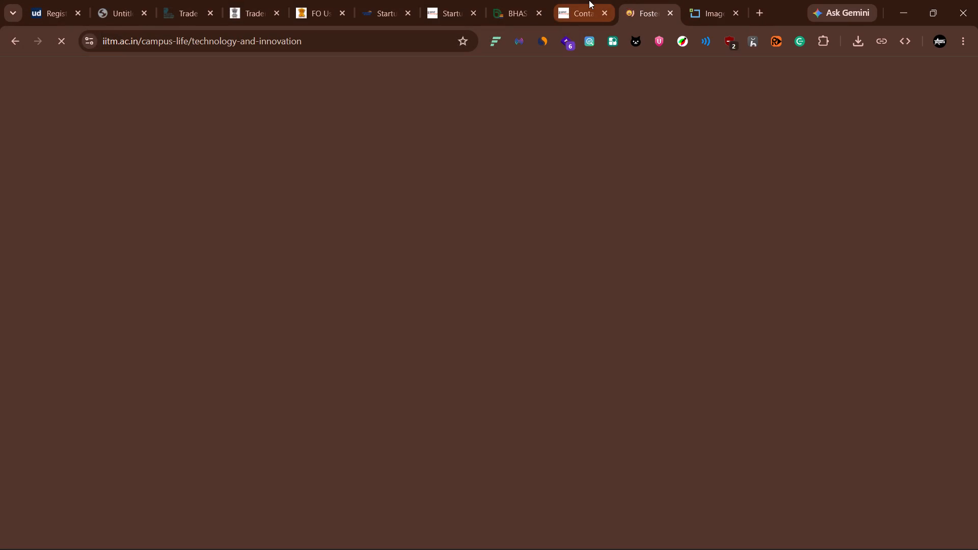
left_click(581, 0)
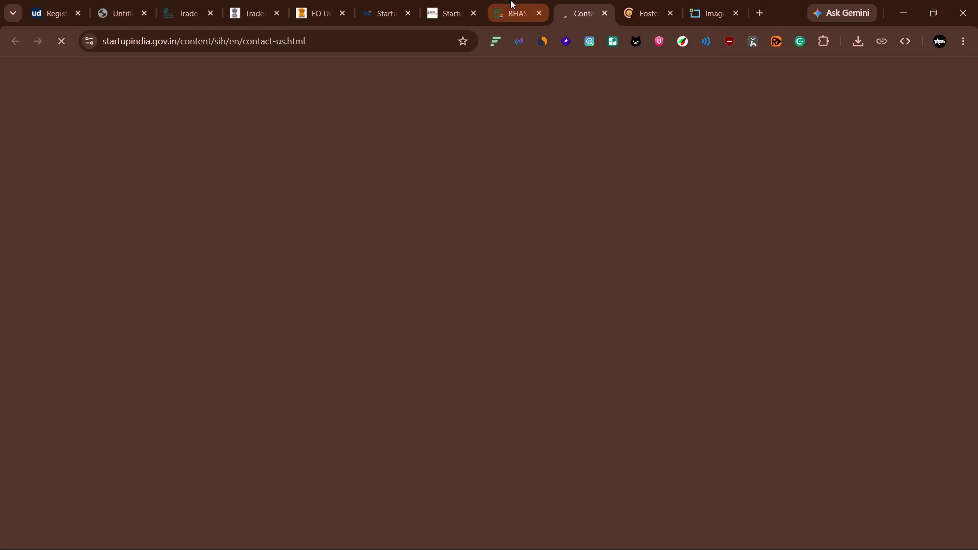
left_click(510, 0)
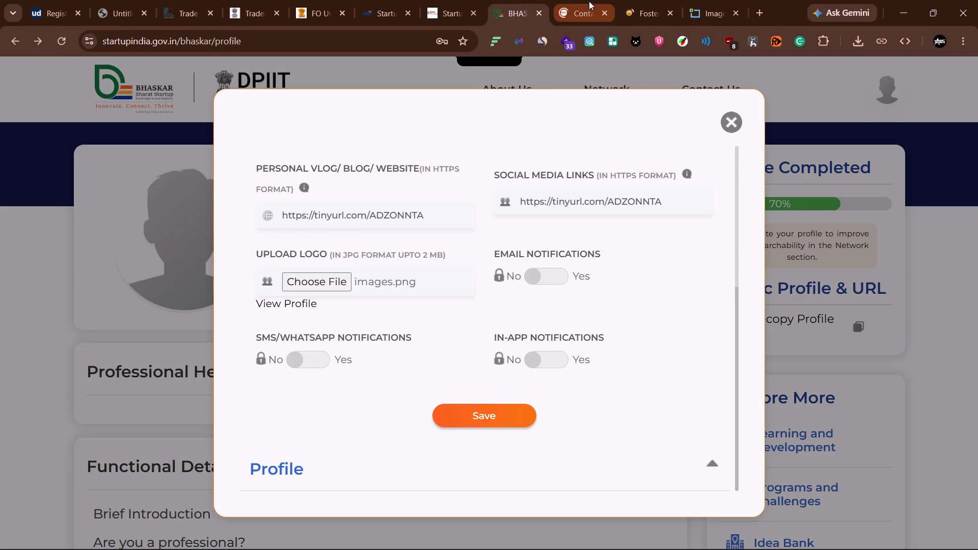
left_click(589, 1)
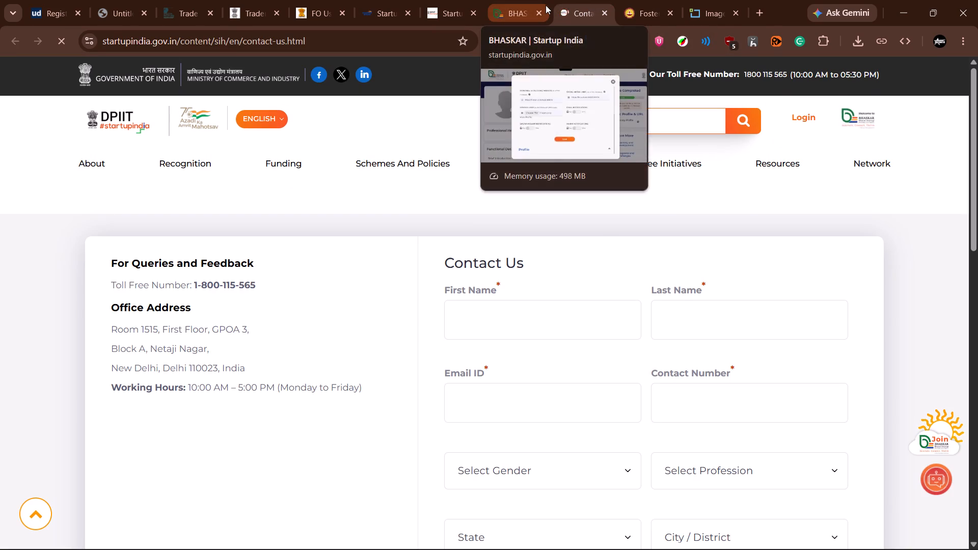
left_click(546, 5)
Reopen the file selection for the profile logo and look through the JPG images in Downloads for the ADZONTA logo.
left_click(318, 279)
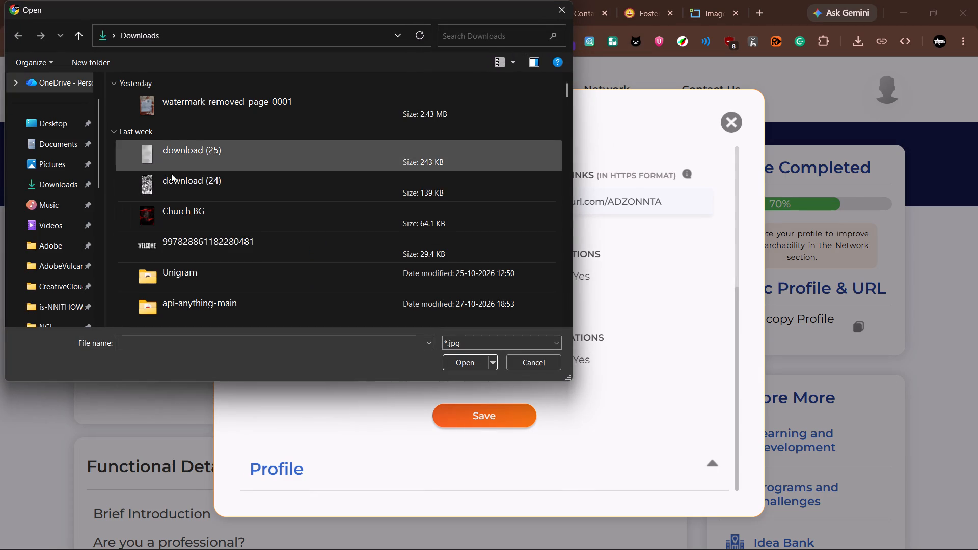
scroll(214, 233, "down", 20)
scroll(214, 233, "down", 6)
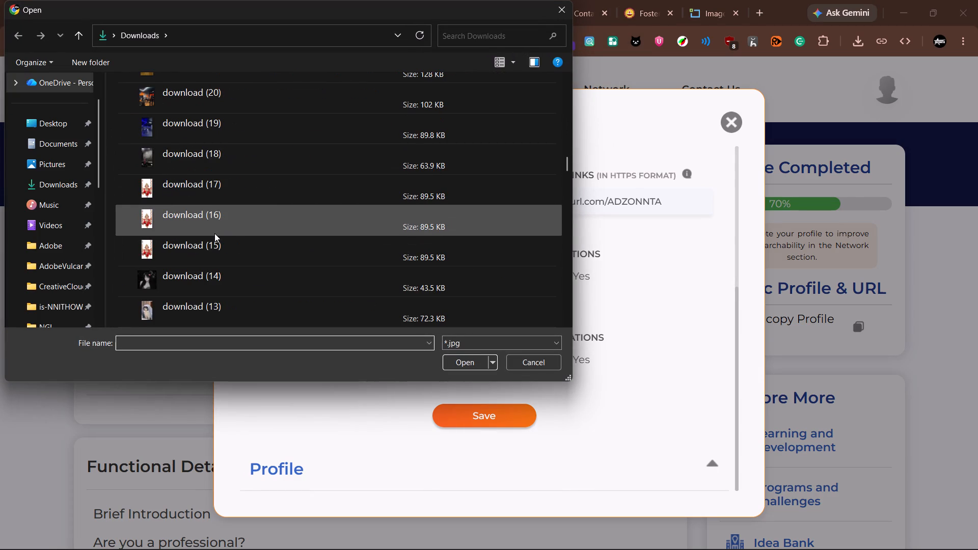
scroll(214, 233, "down", 3)
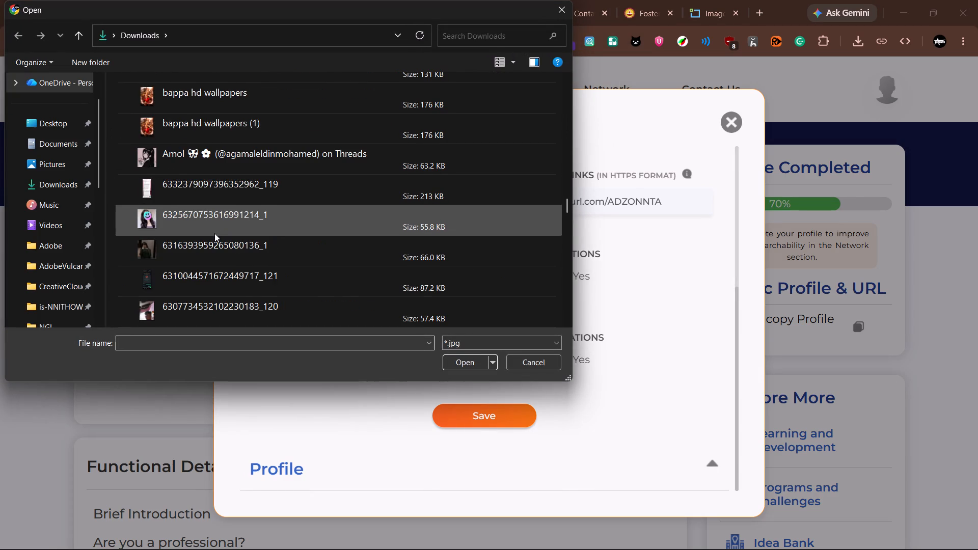
left_click(214, 233)
scroll(214, 233, "down", 2)
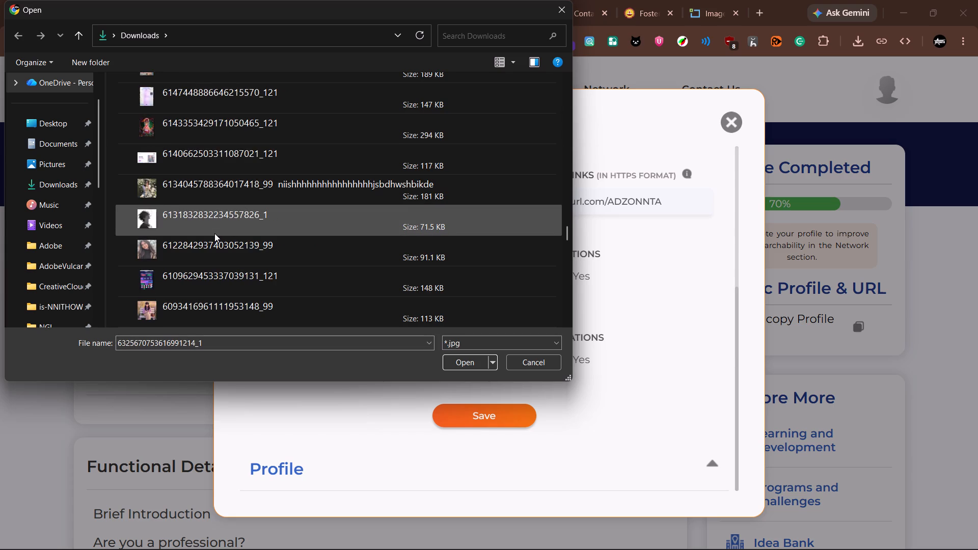
scroll(214, 233, "down", 3)
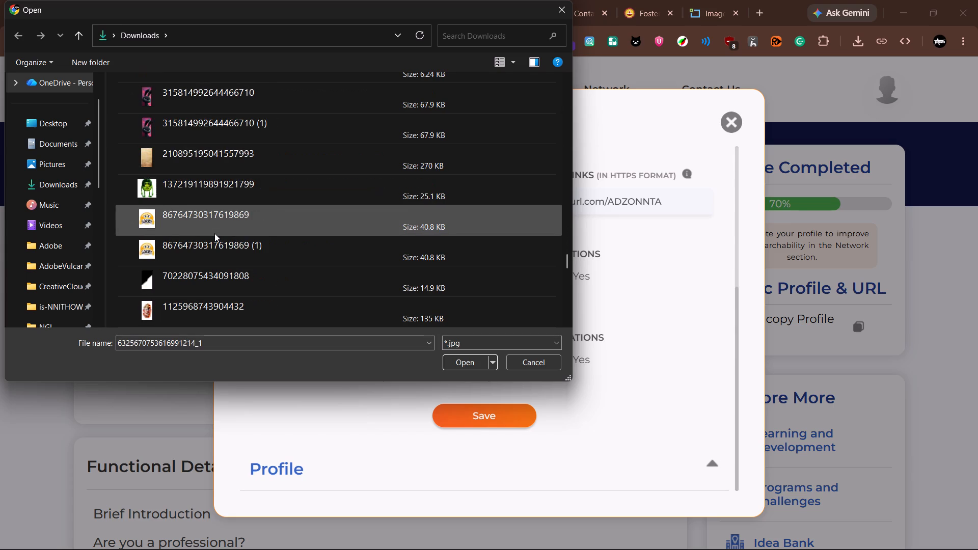
Go back up through the JPG images in Downloads, checking them again for the ADZONTA logo.
scroll(214, 233, "up", 3)
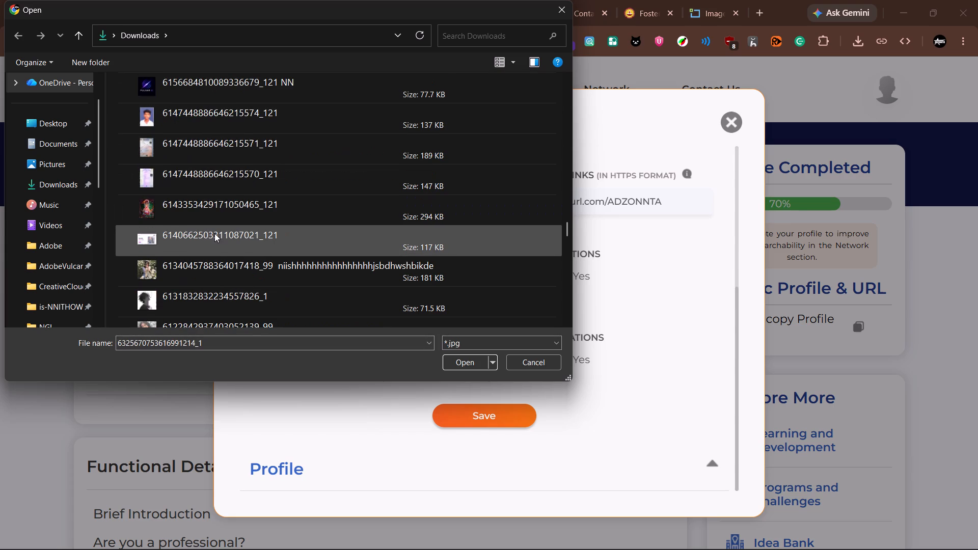
scroll(214, 233, "up", 3)
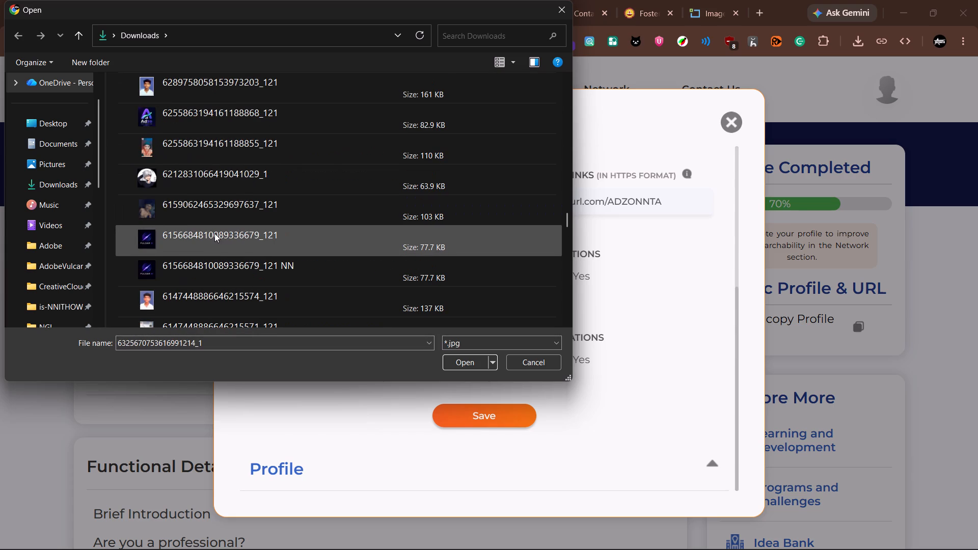
scroll(214, 233, "up", 4)
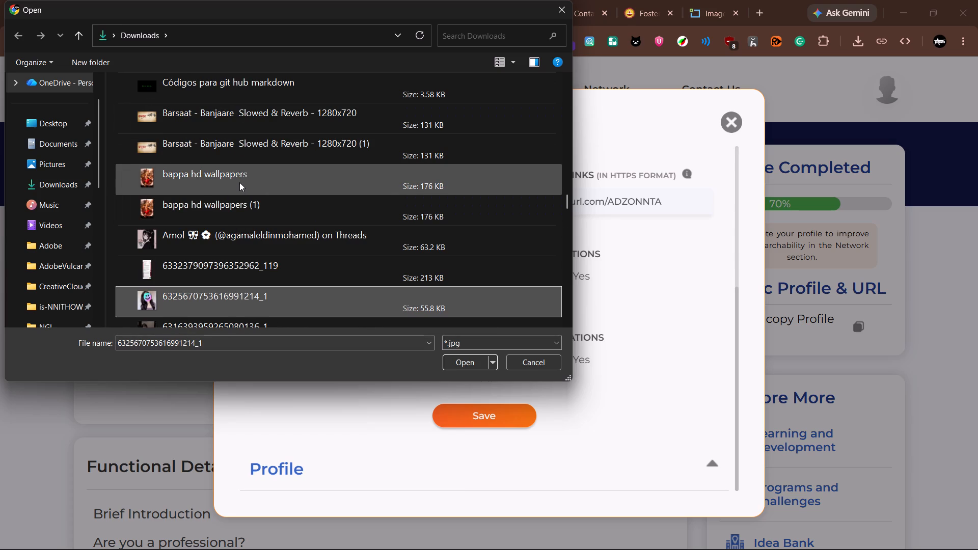
scroll(239, 182, "up", 3)
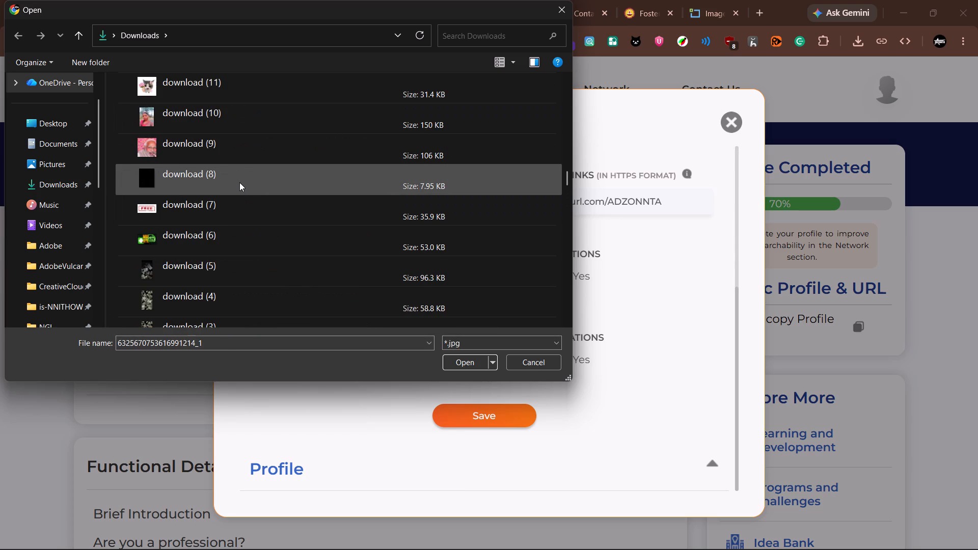
Show the Downloads files as a compact multi-column list and scan the JPG file names for the logo.
scroll(242, 179, "up", 3, "ctrl")
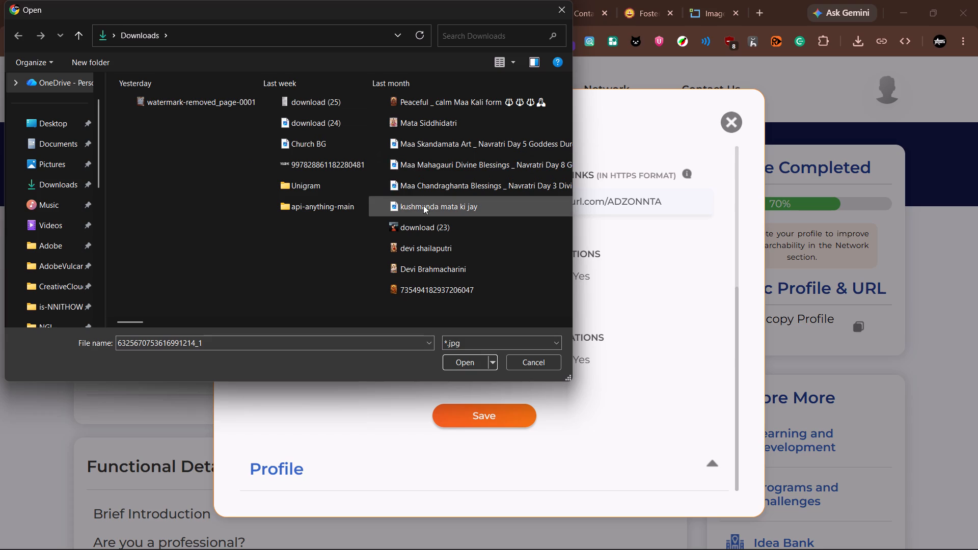
scroll(423, 205, "down", 2)
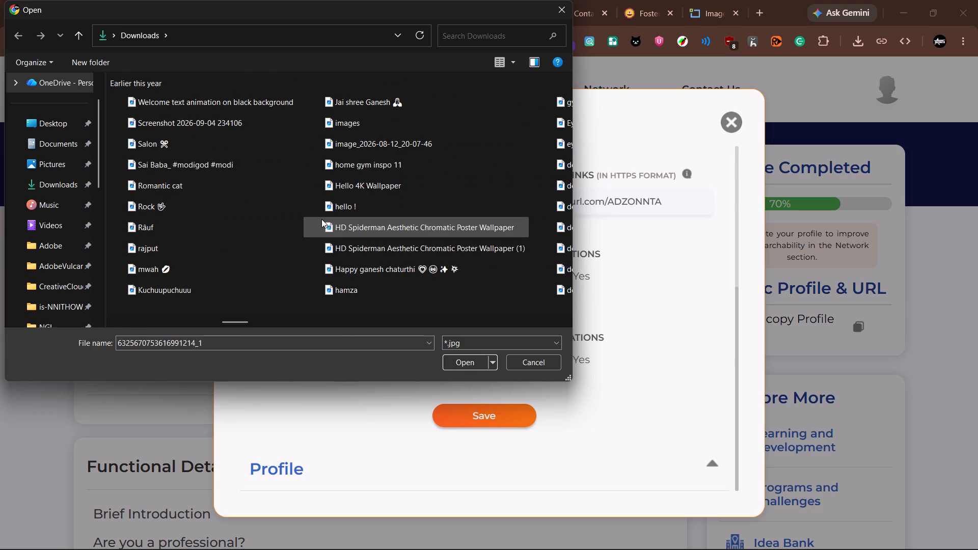
scroll(321, 219, "down", 1)
scroll(321, 219, "left", 1)
scroll(321, 219, "down", 2)
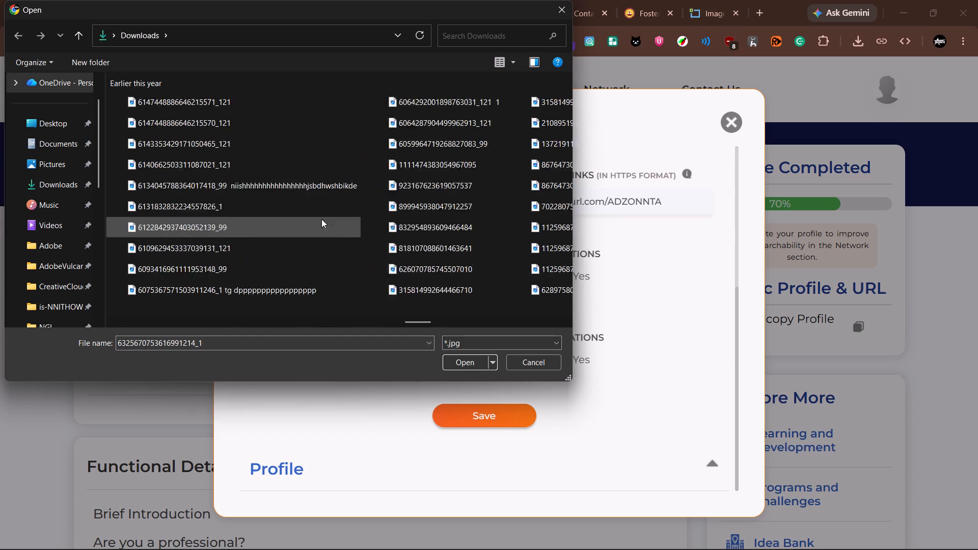
scroll(321, 219, "down", 3)
scroll(321, 219, "up", 3)
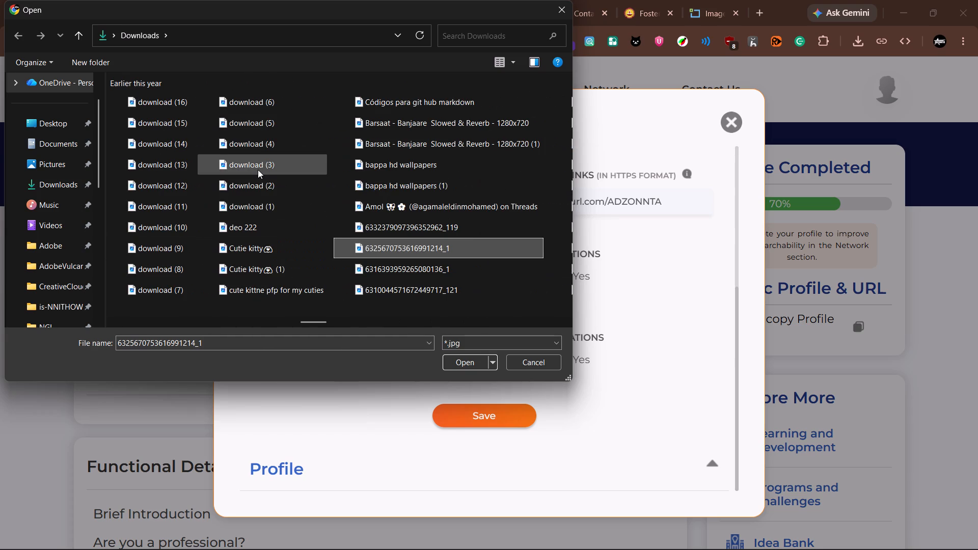
Show the Downloads files as a single-column list with thumbnails and scan the JPG images and folders for the ADZONTA logo.
scroll(258, 170, "down", 3, "ctrl")
scroll(258, 170, "down", 3)
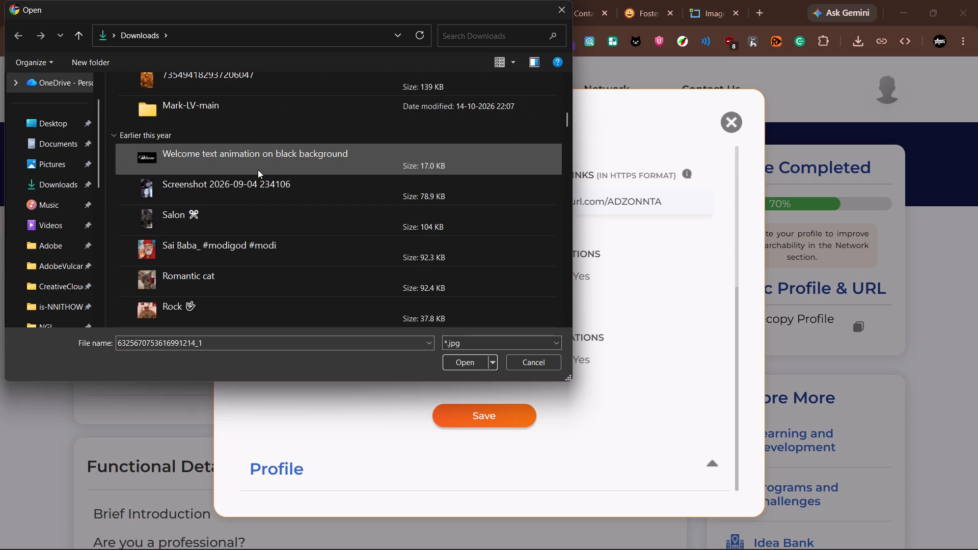
scroll(258, 170, "down", 3)
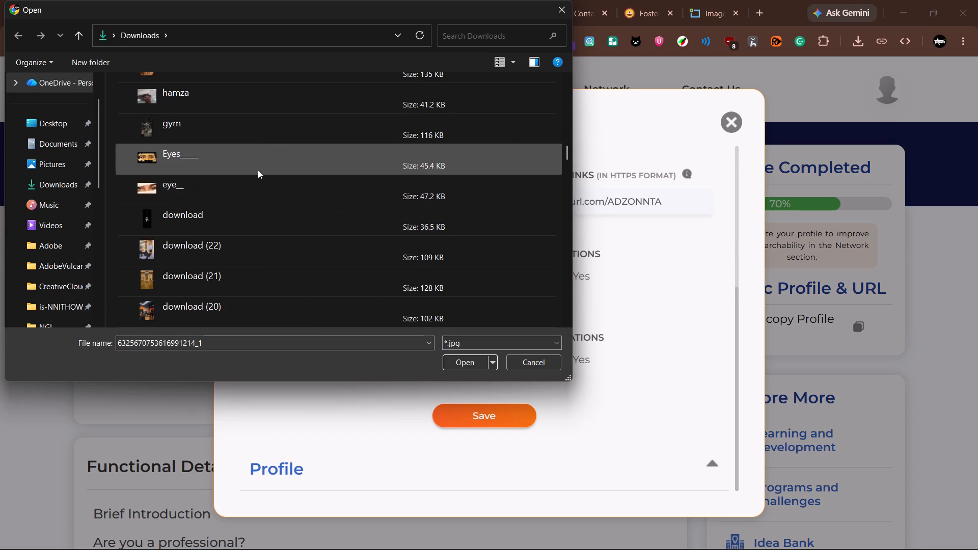
scroll(258, 170, "down", 3)
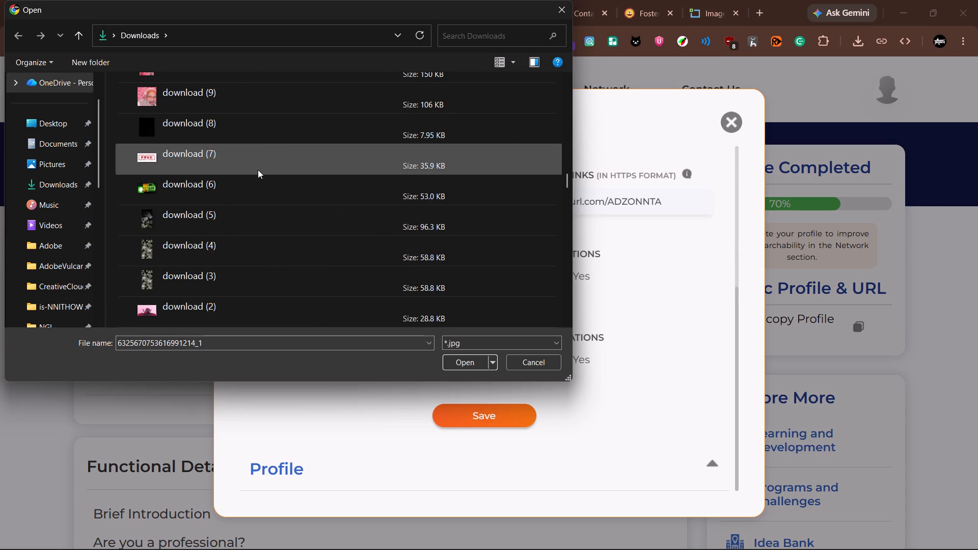
scroll(258, 170, "down", 4)
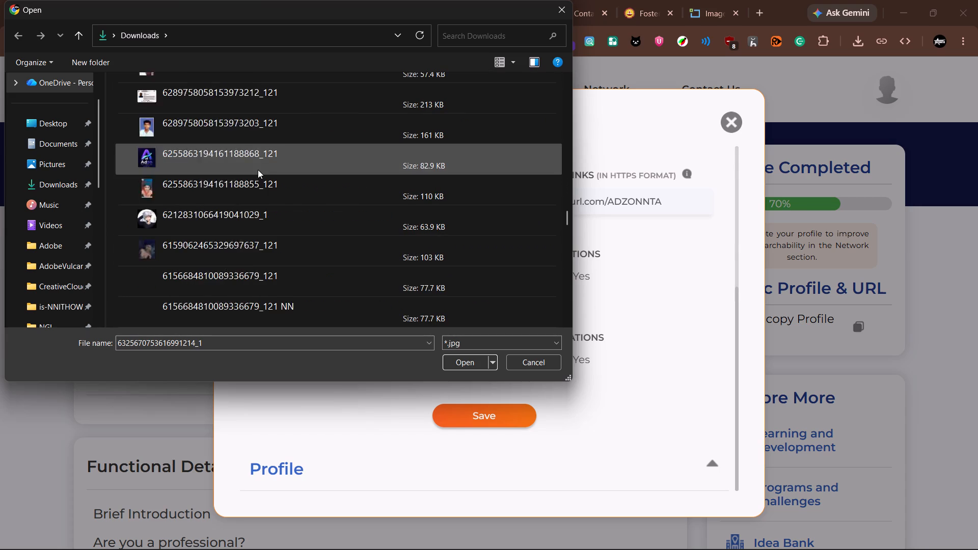
scroll(258, 170, "down", 3)
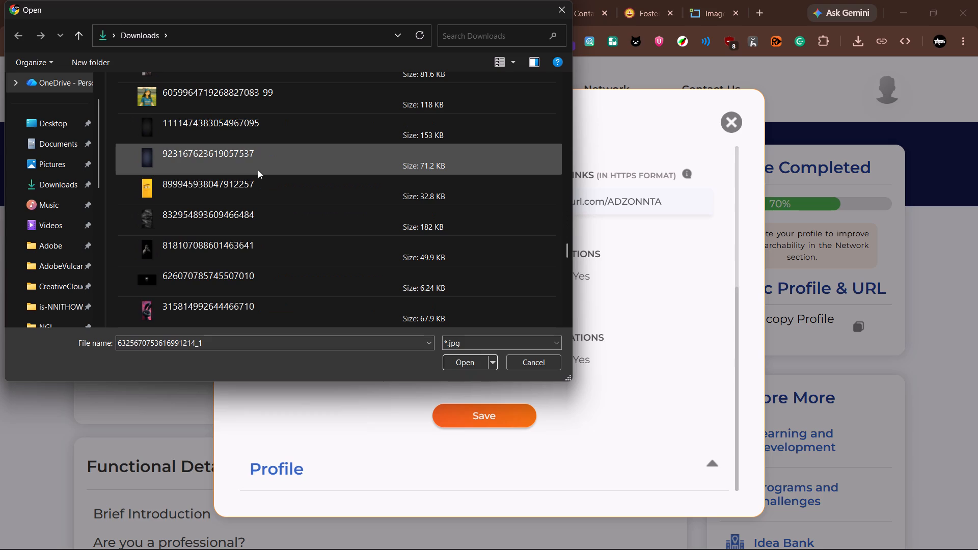
scroll(258, 170, "down", 3)
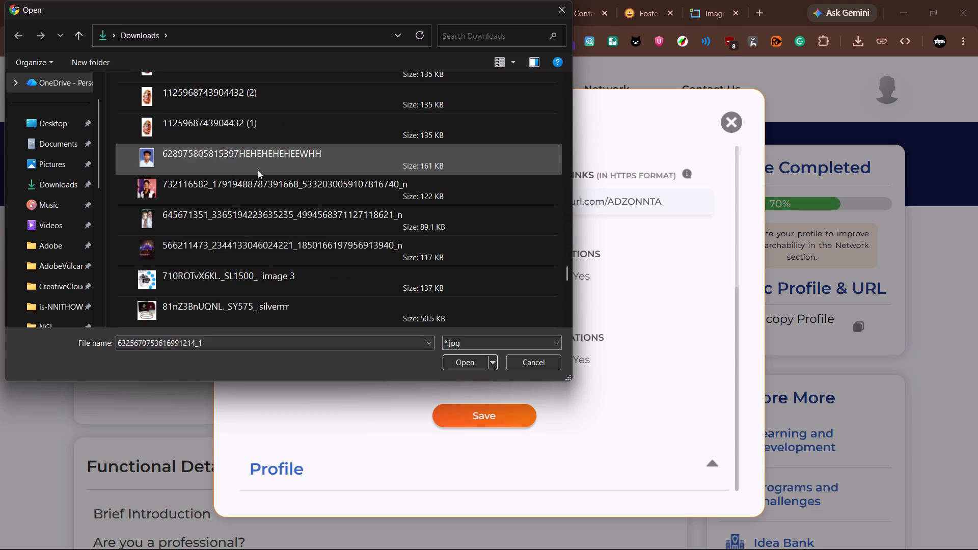
scroll(258, 170, "down", 3)
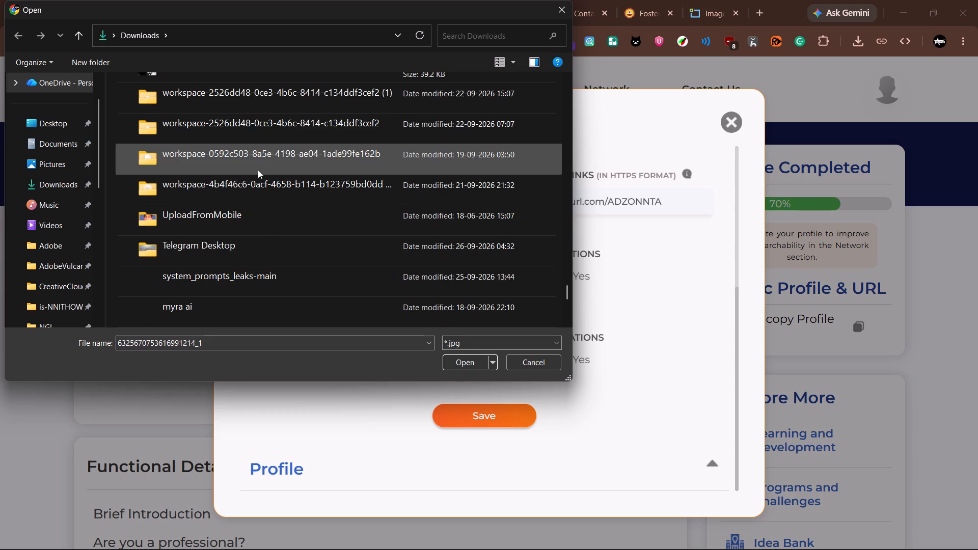
scroll(258, 170, "down", 3)
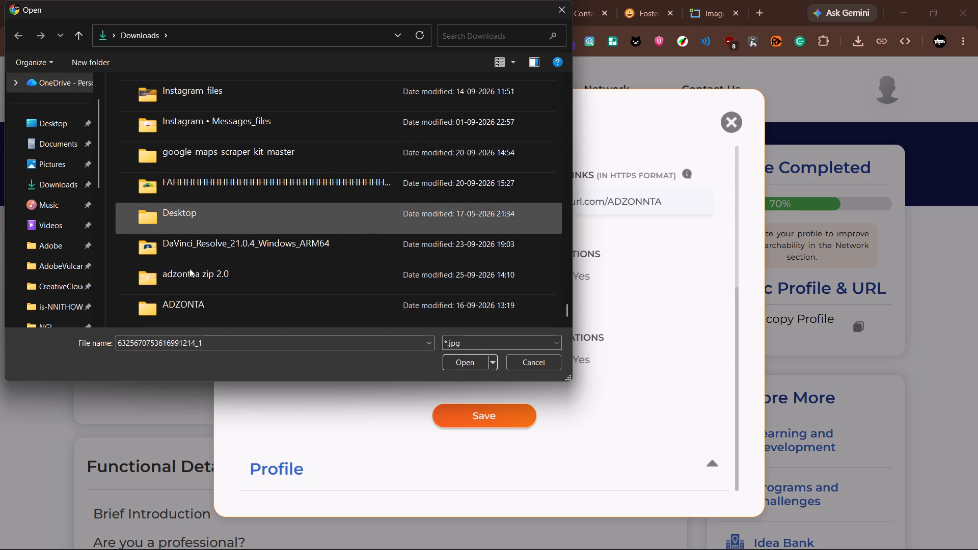
Reload the Downloads folder and look through its JPG images and folders again for the ADZONTA logo.
left_click(62, 181)
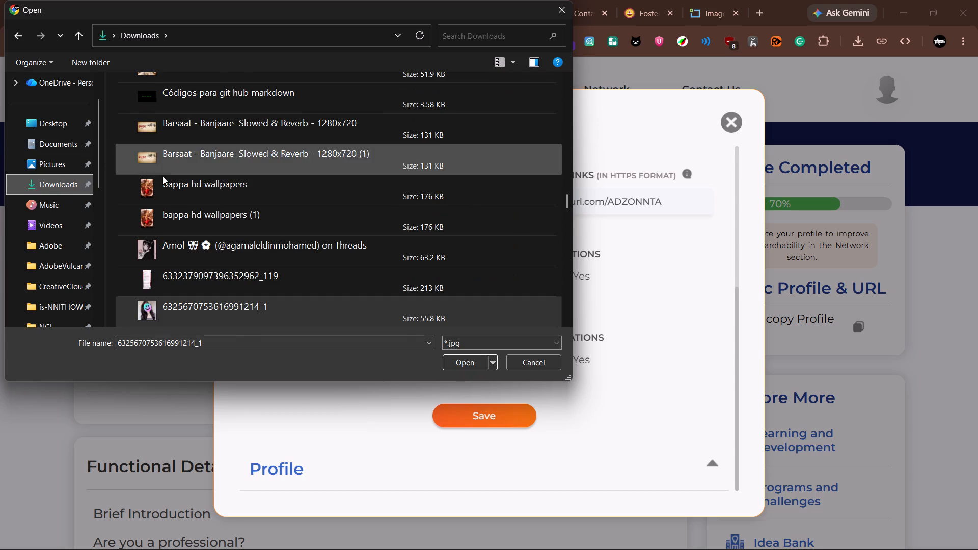
scroll(208, 203, "down", 3)
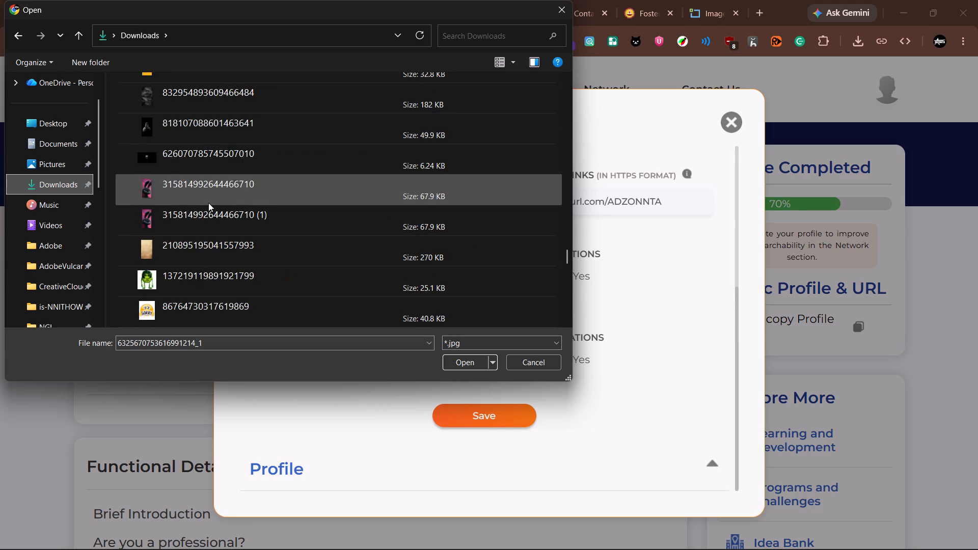
scroll(208, 203, "down", 4)
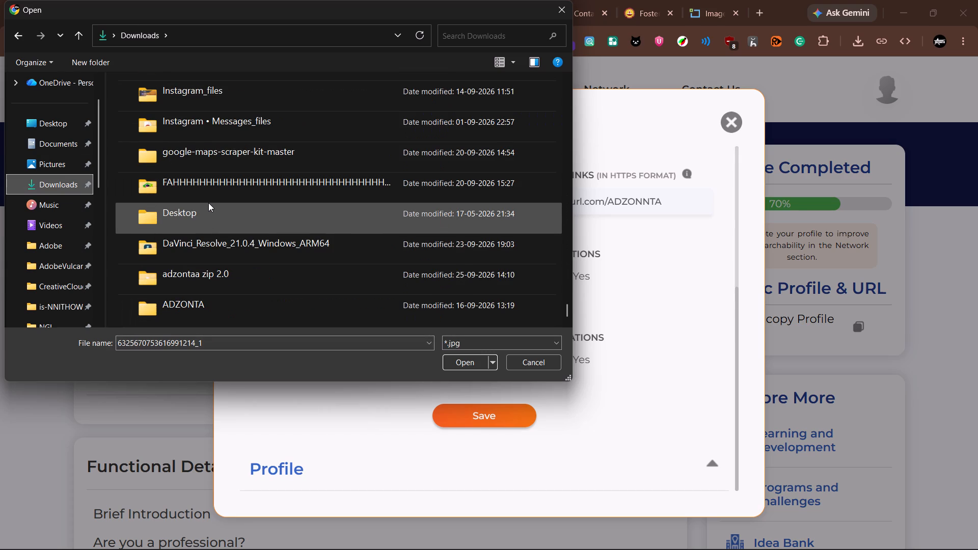
scroll(208, 203, "down", 2)
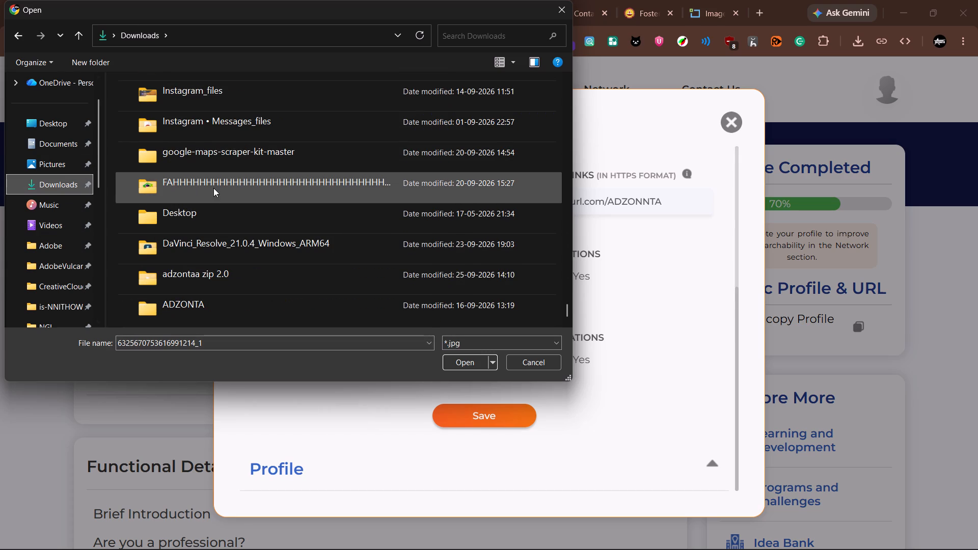
Set the file type filter to All Files and look up through the Downloads list for the ADZONTA logo.
left_click(493, 341)
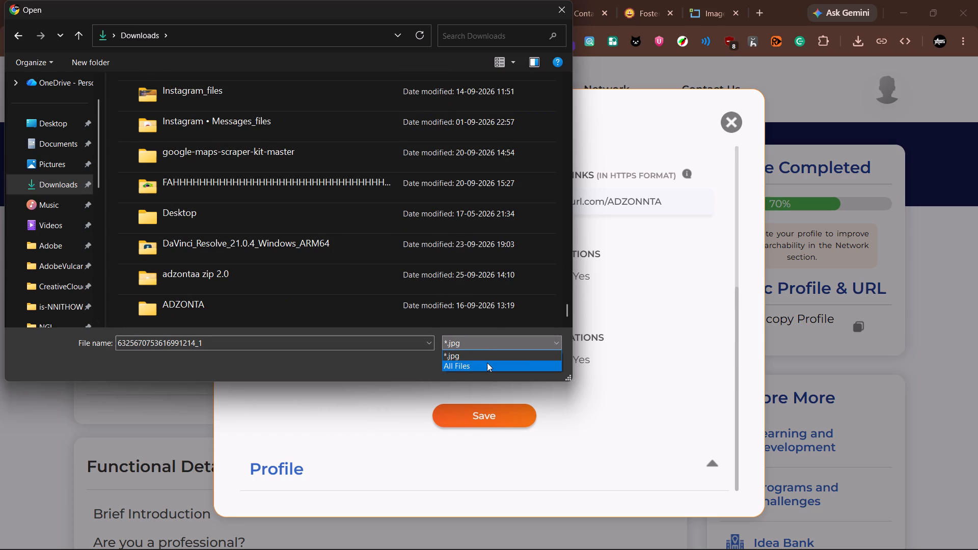
left_click(487, 363)
scroll(240, 223, "down", 5)
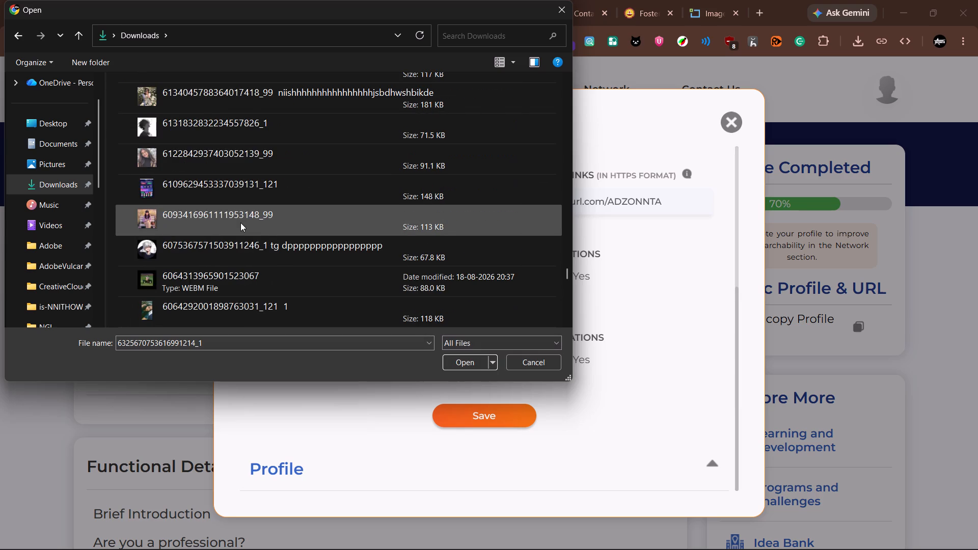
scroll(240, 223, "down", 1)
scroll(240, 223, "up", 2)
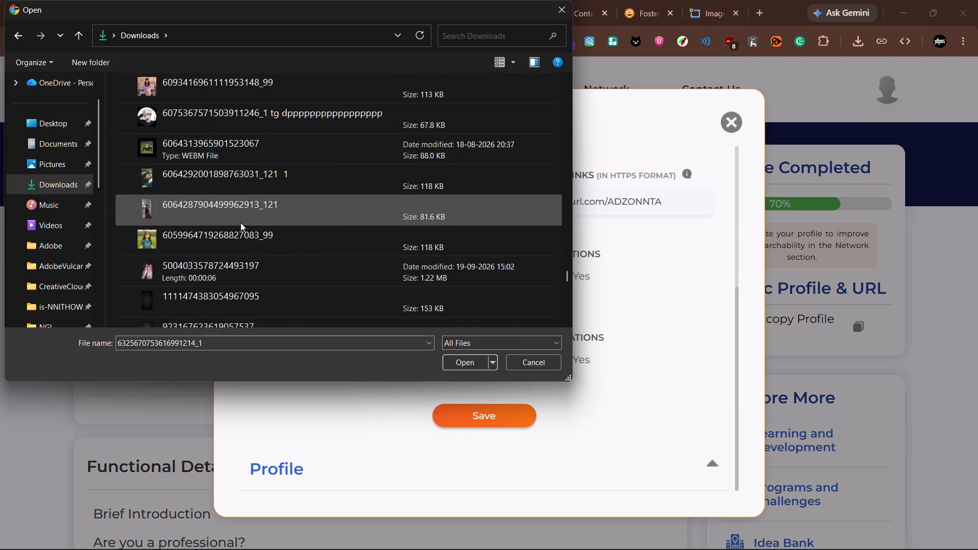
scroll(240, 223, "up", 20)
scroll(240, 223, "up", 20)
scroll(240, 223, "up", 20)
scroll(240, 223, "up", 6)
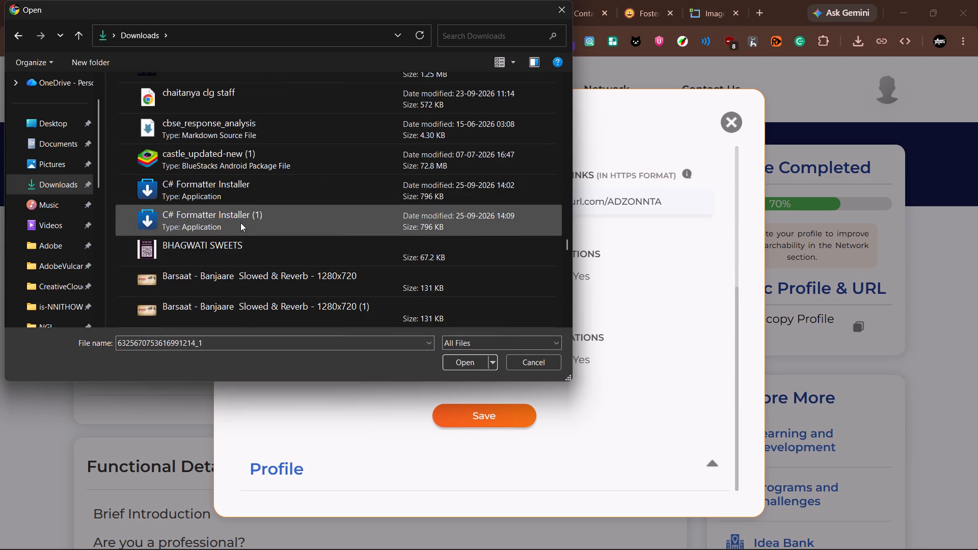
scroll(240, 223, "up", 16)
scroll(240, 223, "up", 20)
scroll(240, 223, "up", 20)
scroll(240, 223, "up", 20)
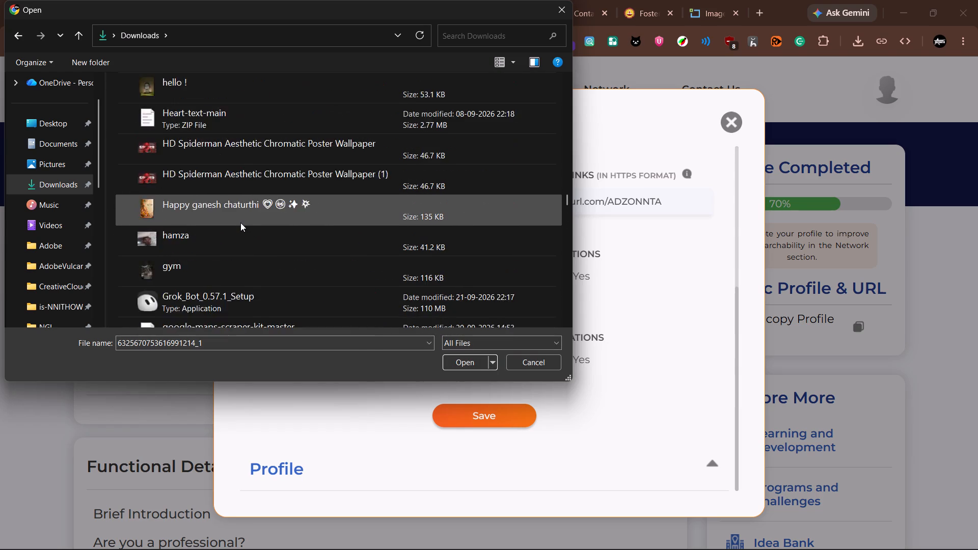
scroll(240, 223, "up", 20)
scroll(240, 223, "up", 20)
scroll(240, 223, "up", 20)
scroll(240, 223, "up", 20)
scroll(240, 223, "up", 20)
scroll(240, 223, "up", 20)
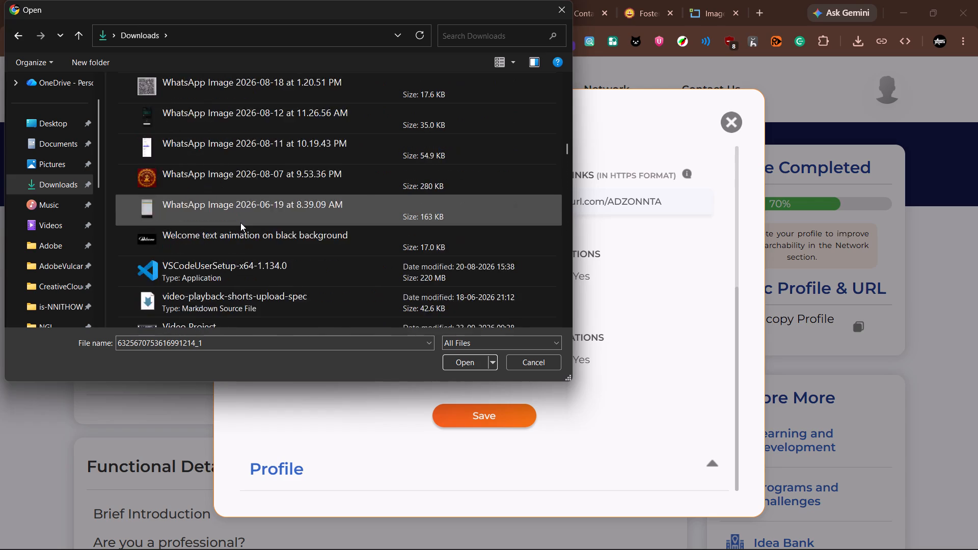
scroll(240, 223, "up", 20)
scroll(240, 223, "up", 11)
Find the ADZONTA logo file named images in Downloads and choose it as the profile's logo upload.
scroll(240, 223, "down", 2)
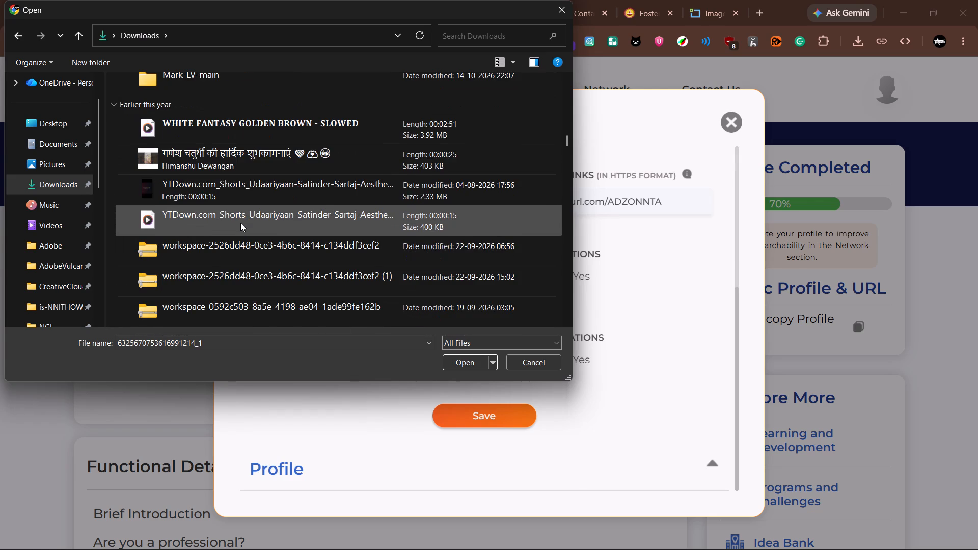
scroll(240, 223, "down", 3)
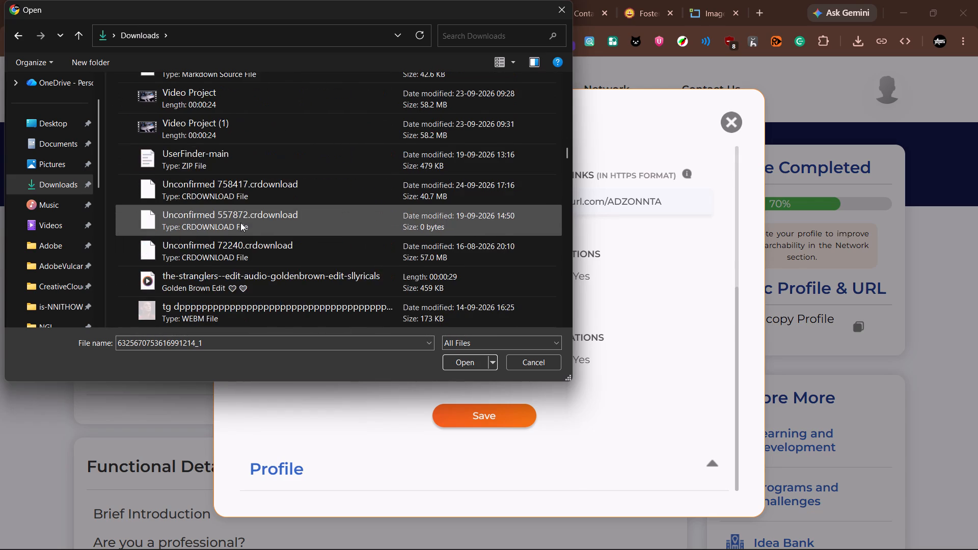
scroll(240, 223, "down", 2)
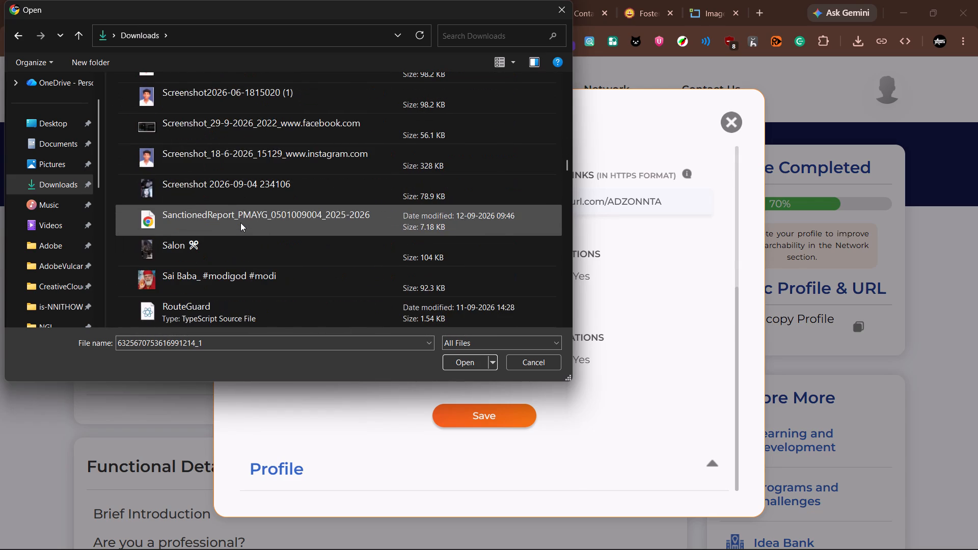
scroll(240, 223, "down", 3)
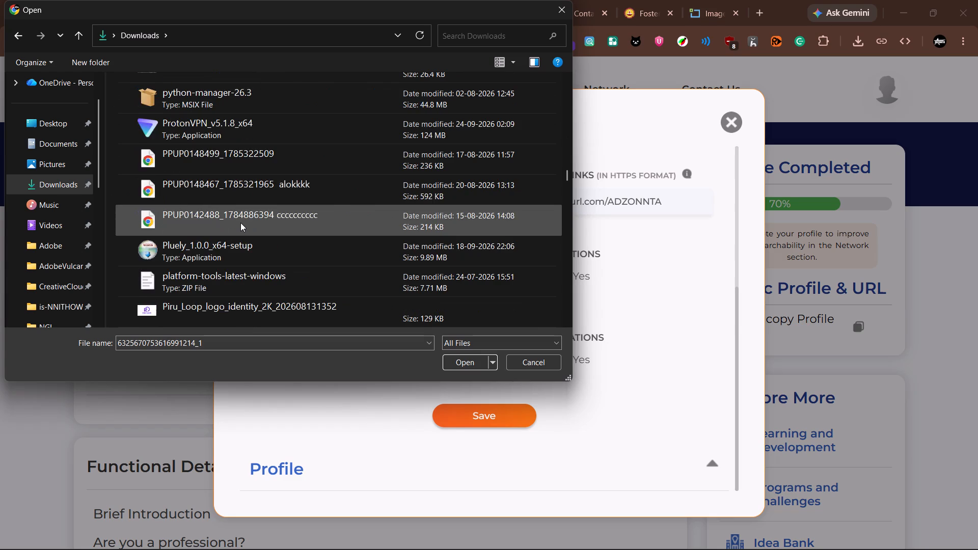
scroll(240, 223, "down", 3)
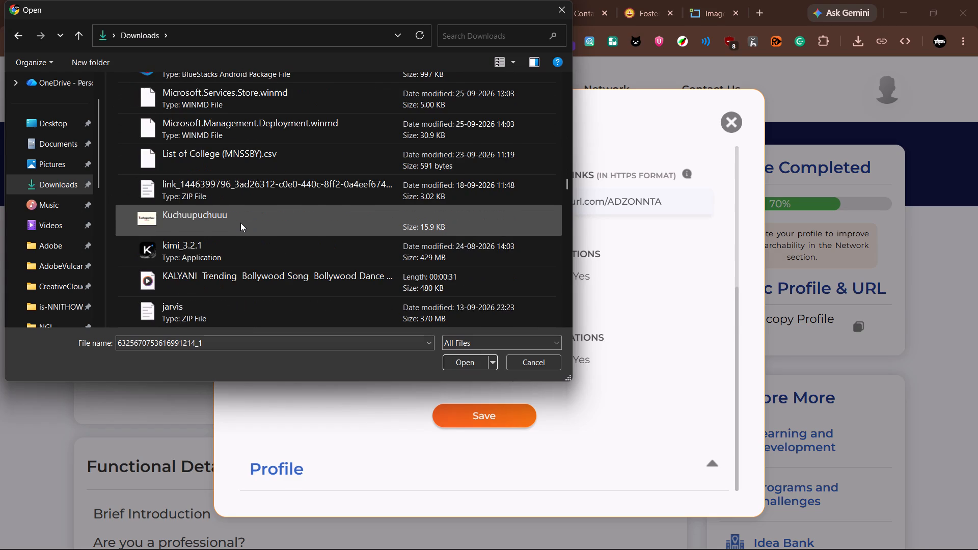
scroll(240, 223, "down", 3)
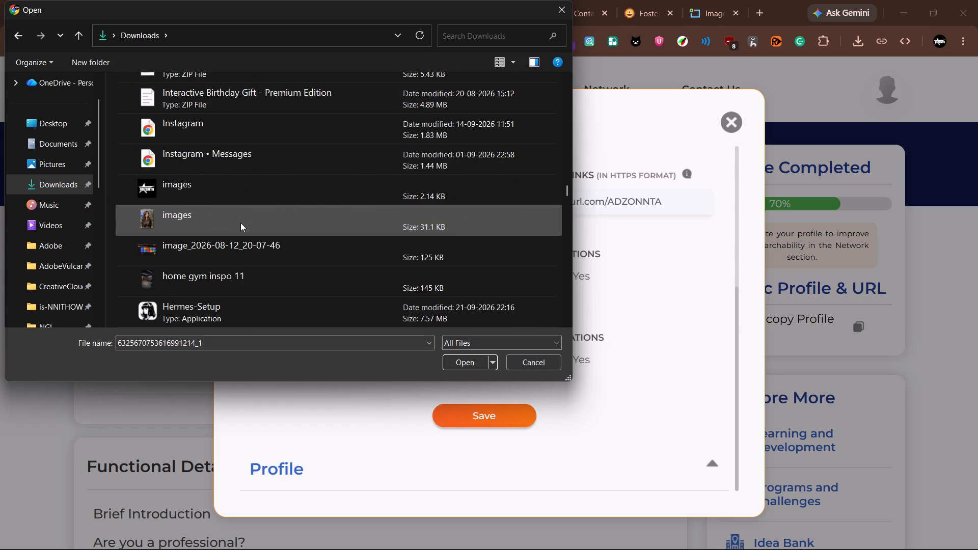
scroll(240, 223, "down", 1)
left_click(249, 186)
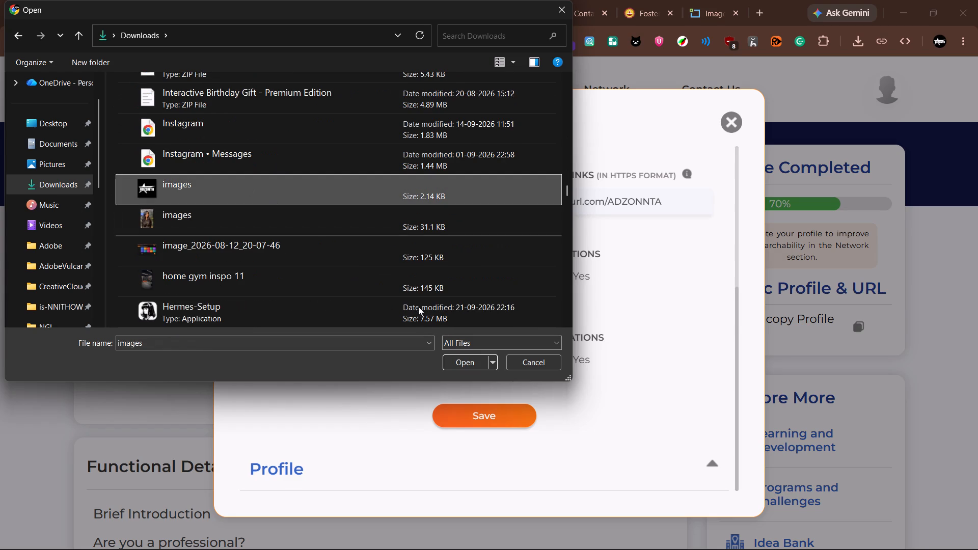
left_click(461, 365)
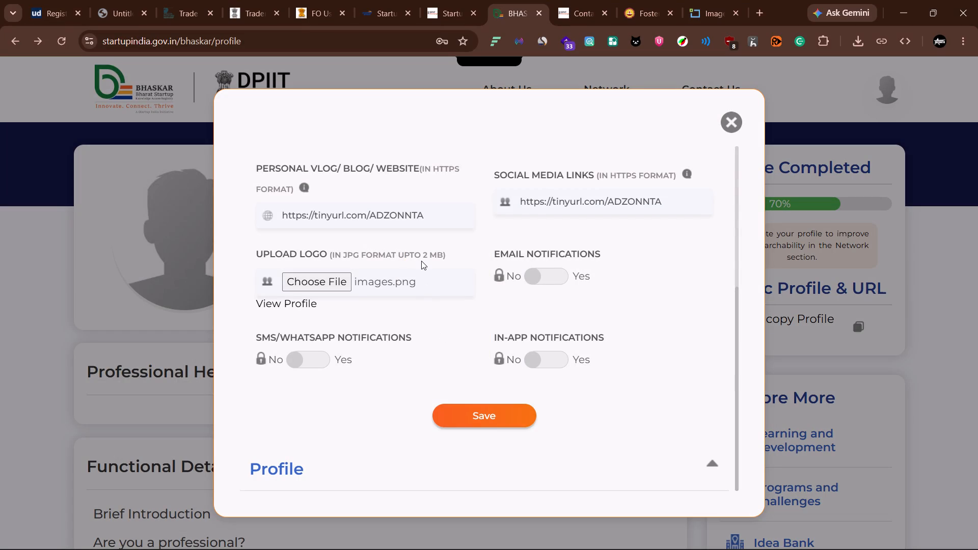
Switch to the Image Resizer site and upload the adzonta logo image from Downloads.
left_click(702, 11)
left_click(464, 359)
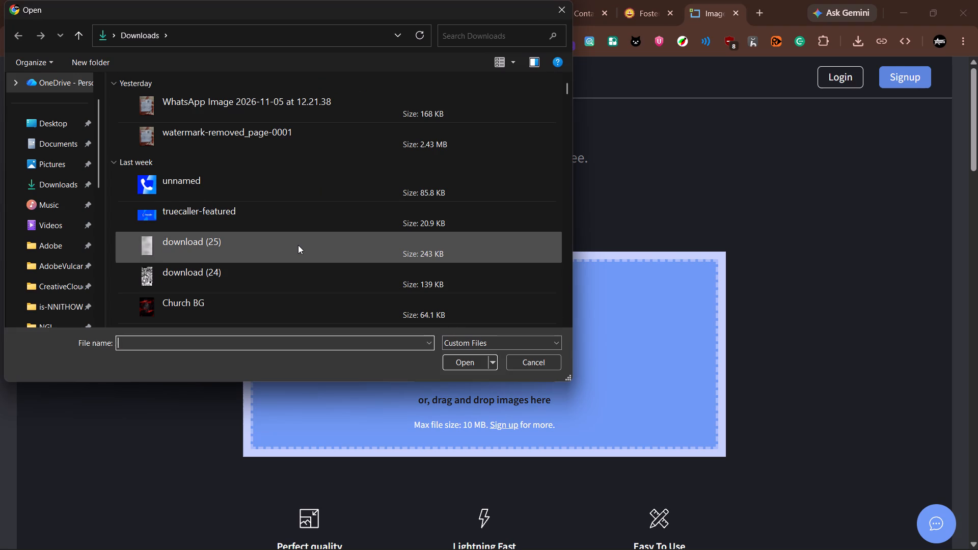
scroll(298, 245, "down", 16)
scroll(298, 245, "down", 14)
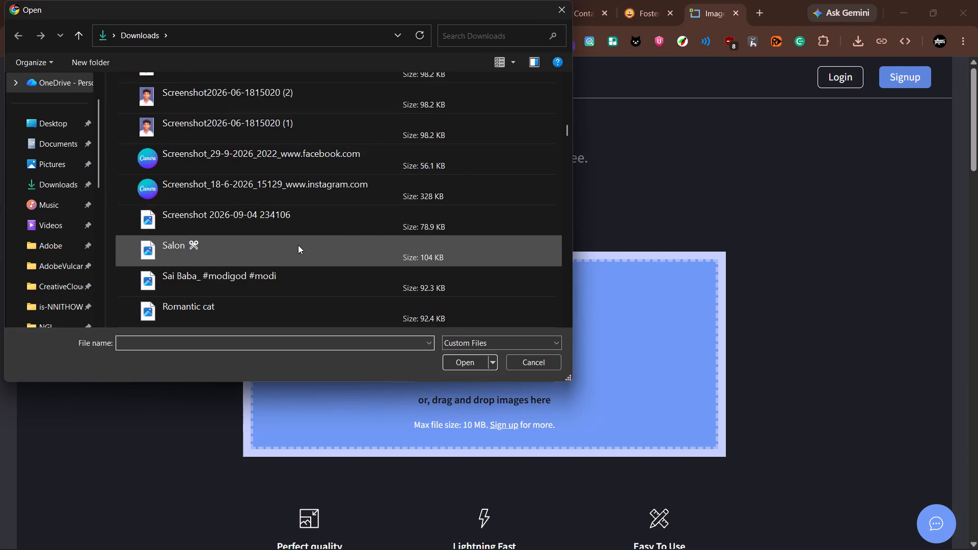
scroll(298, 245, "down", 5)
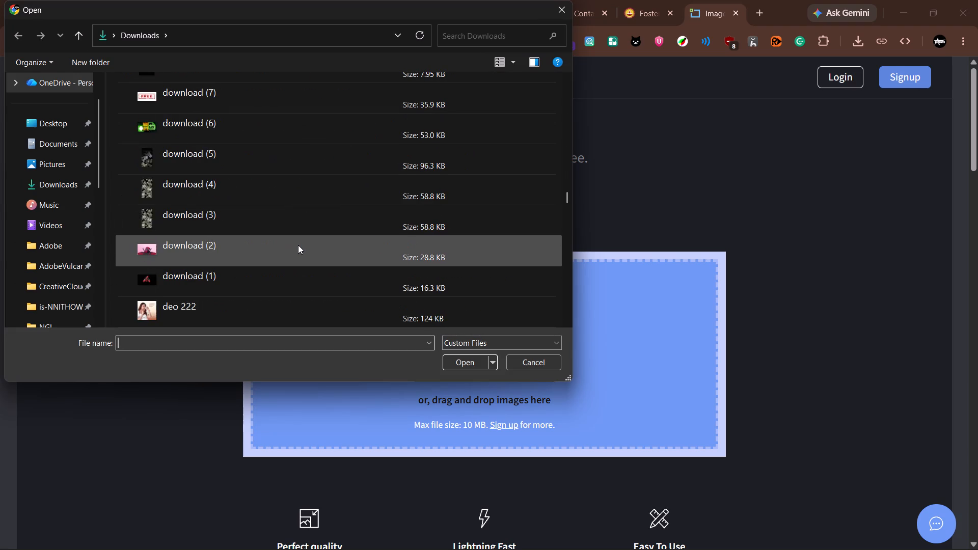
scroll(298, 245, "down", 4)
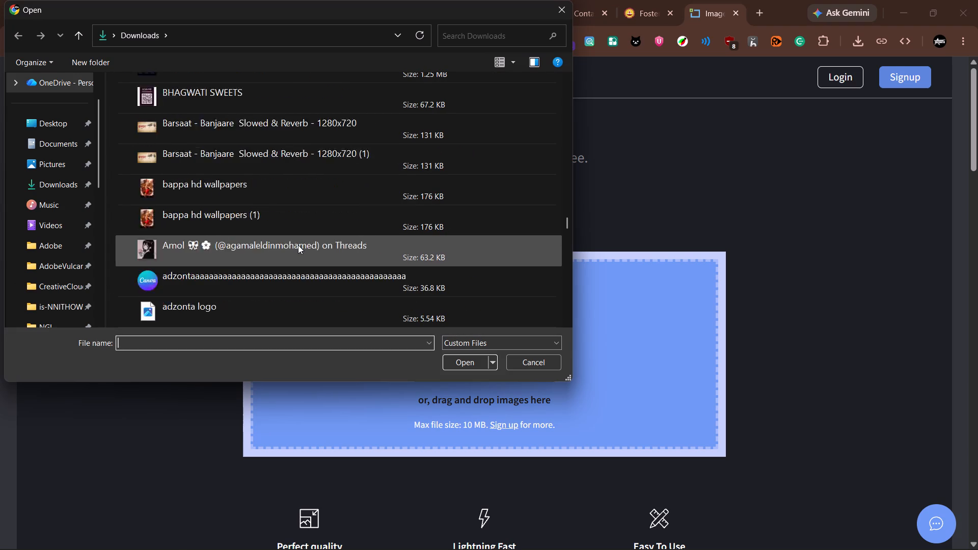
scroll(298, 245, "down", 1)
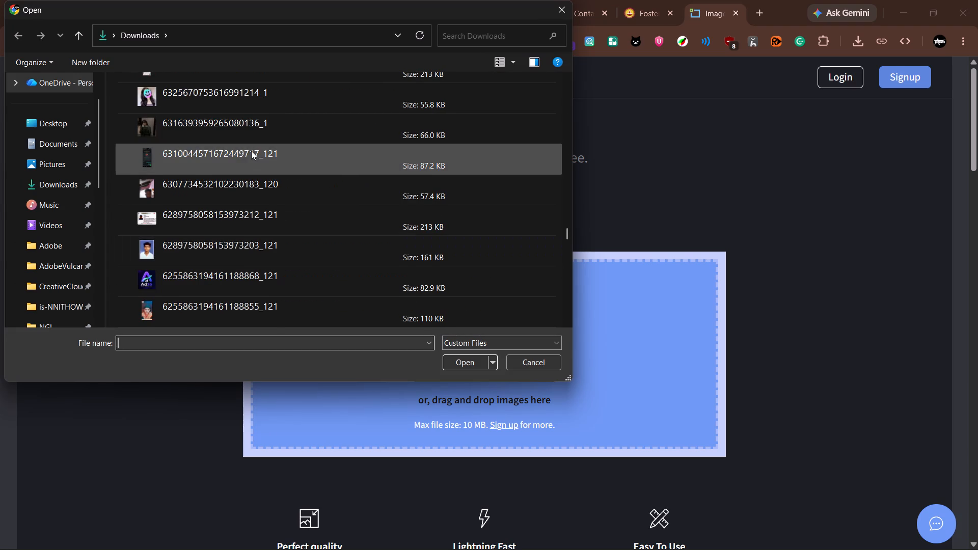
scroll(251, 151, "up", 1)
left_click(250, 199)
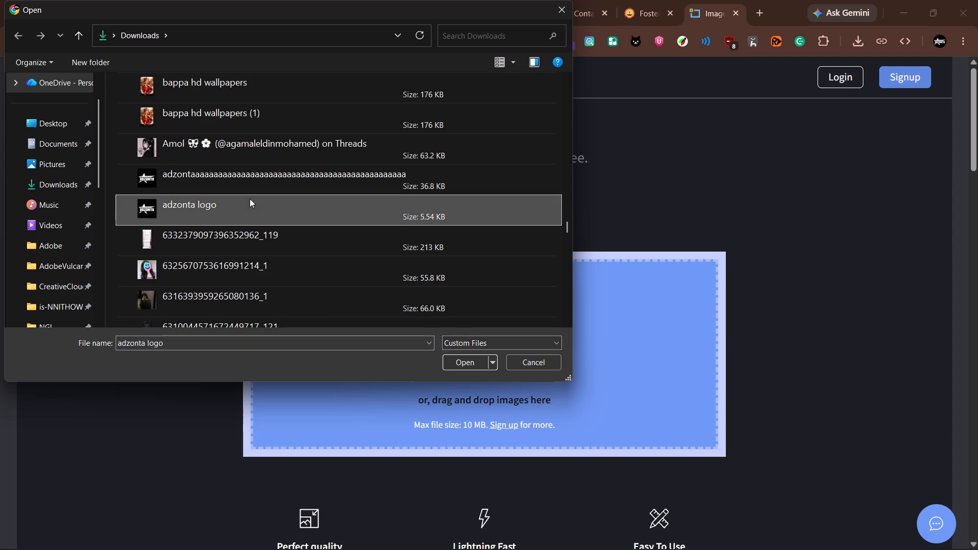
left_click(447, 359)
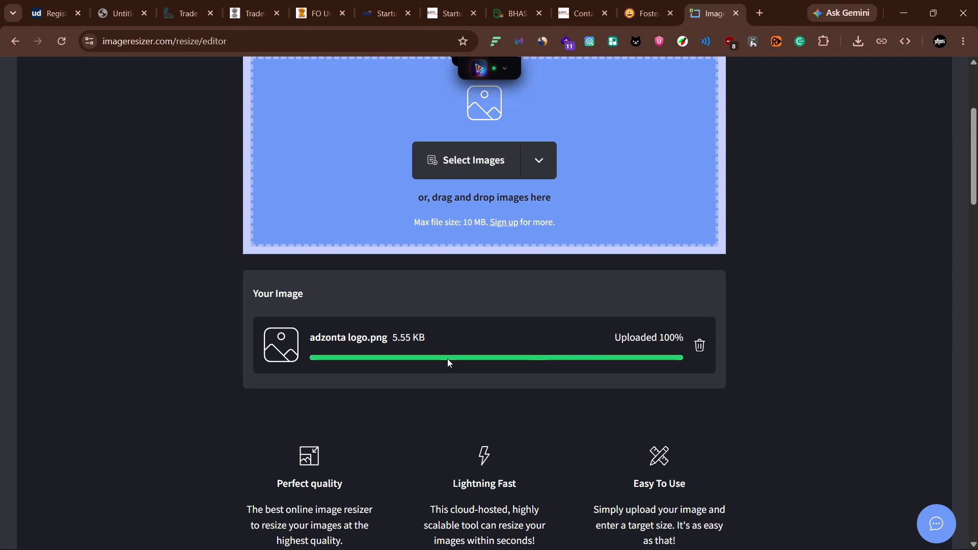
Set the target file size for the adzonta logo export to 3 MB.
scroll(313, 406, "down", 1)
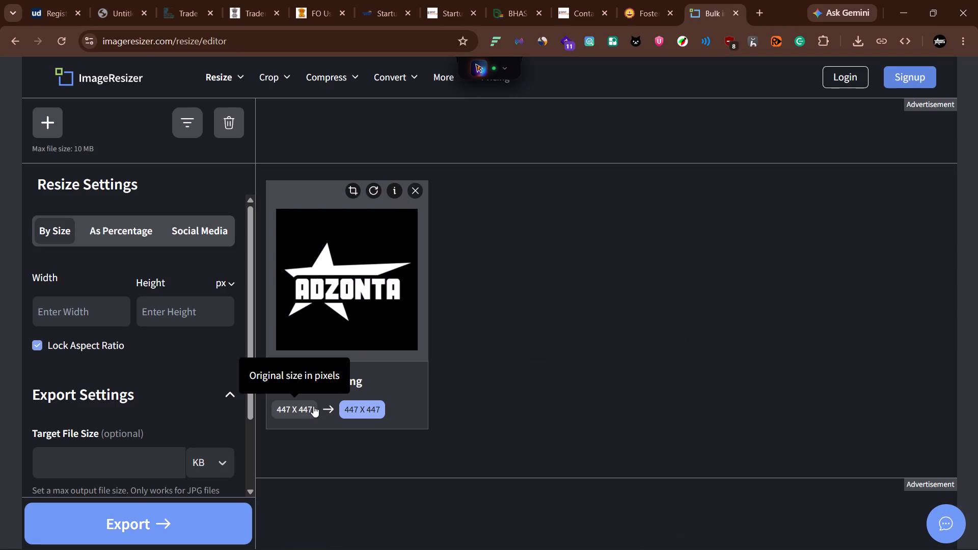
scroll(313, 406, "down", 1)
scroll(144, 430, "down", 1)
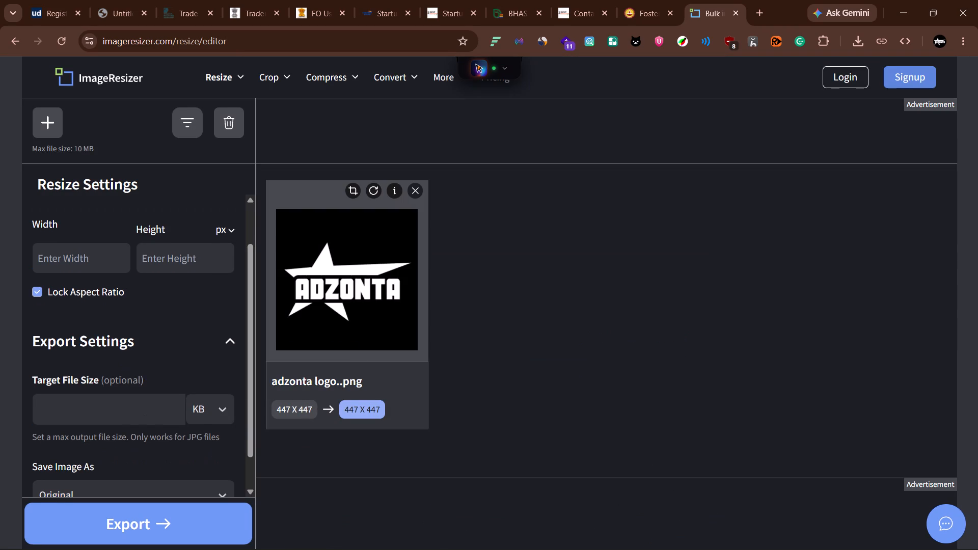
left_click(215, 412)
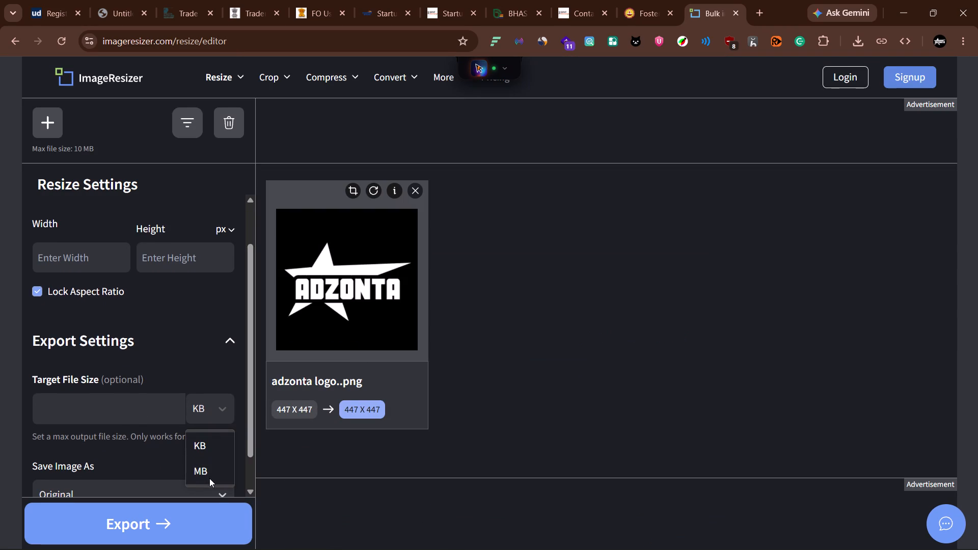
left_click(209, 478)
left_click(112, 408)
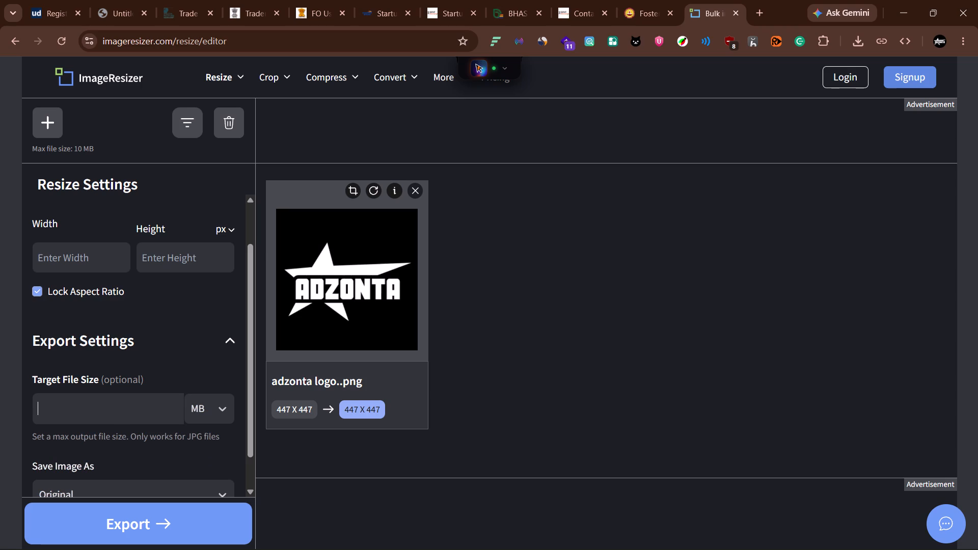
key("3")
Set the logo's output format to JPG, export it and download the converted image.
scroll(112, 408, "down", 2)
left_click(120, 459)
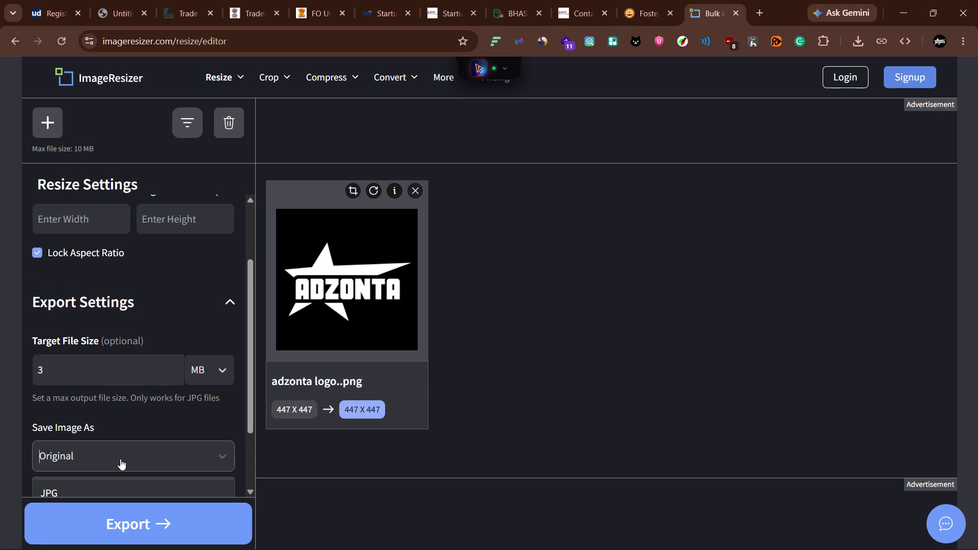
left_click(120, 459)
scroll(120, 459, "down", 3)
left_click(142, 456)
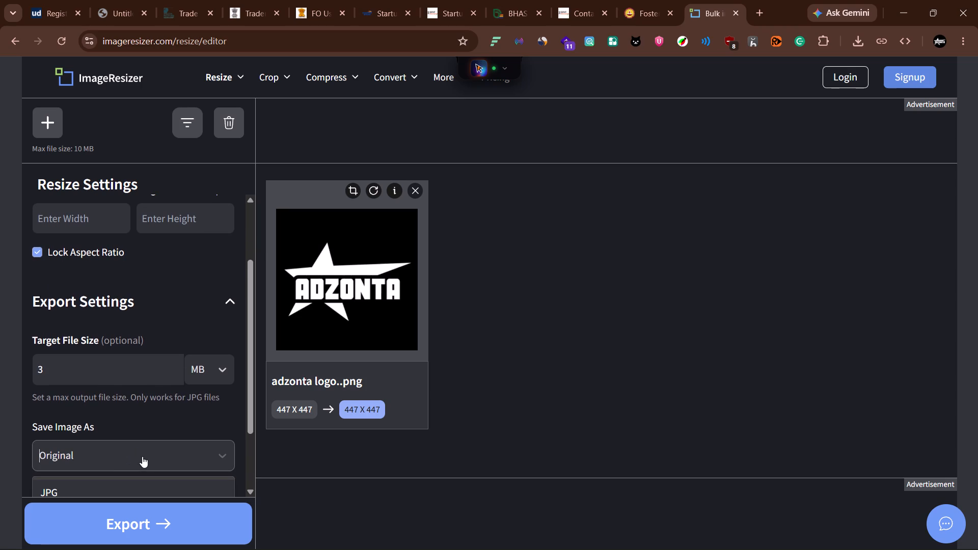
left_click(133, 489)
left_click(144, 518)
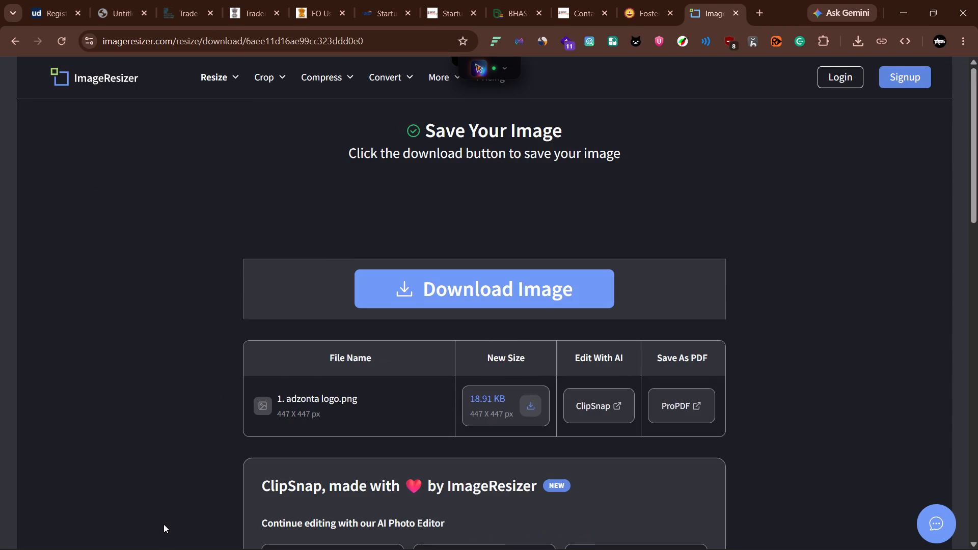
left_click(485, 291)
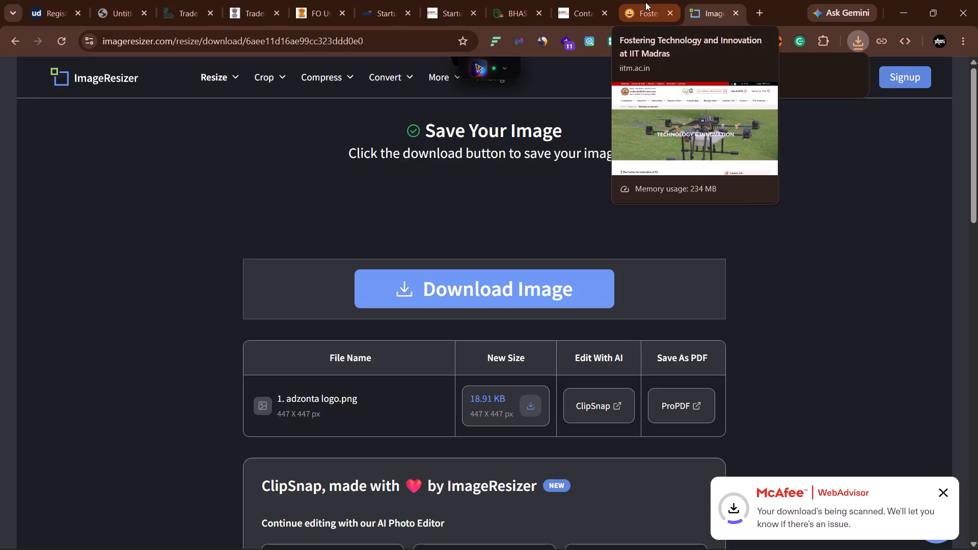
Switch to the BHASKAR profile form and choose the JPG file adzonta logo from Downloads as the logo upload.
left_click(593, 8)
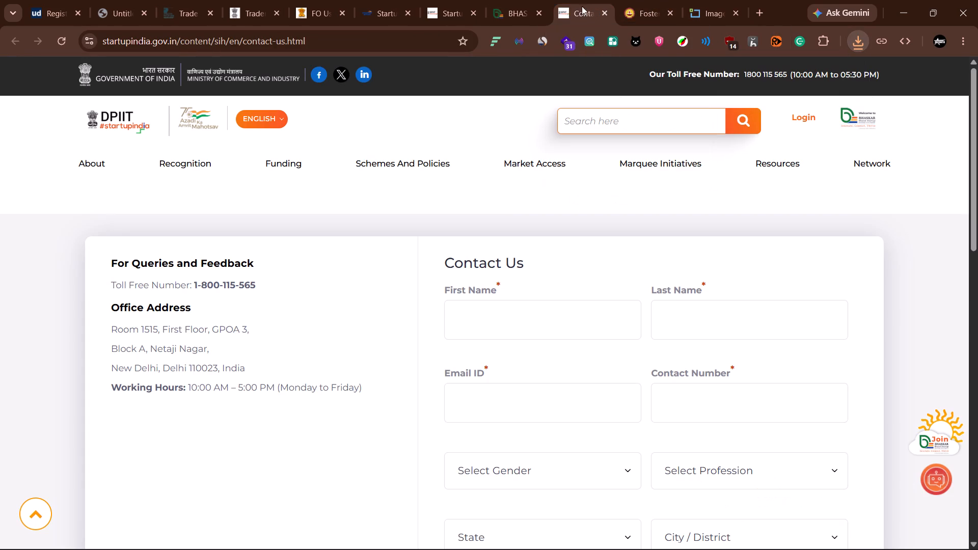
left_click(525, 0)
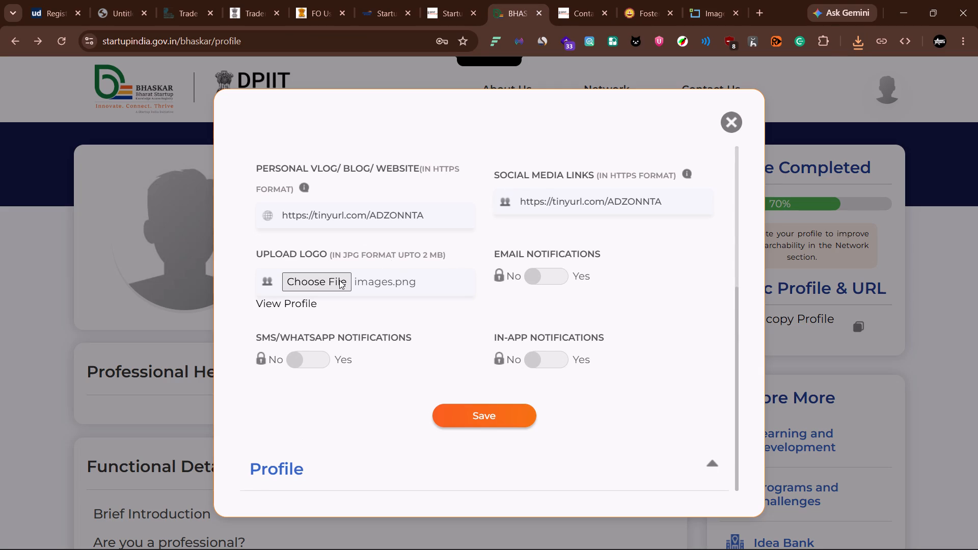
left_click(339, 280)
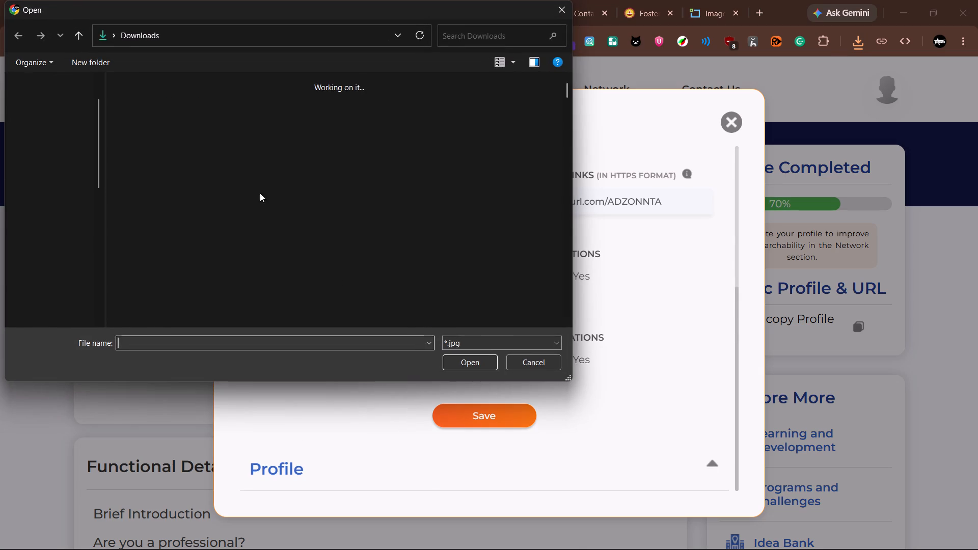
left_click(201, 105)
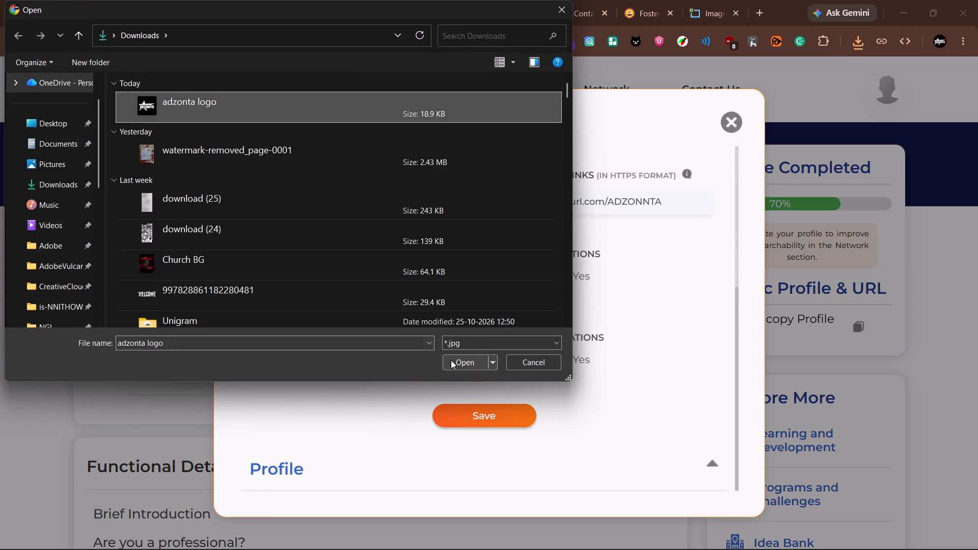
left_click(451, 360)
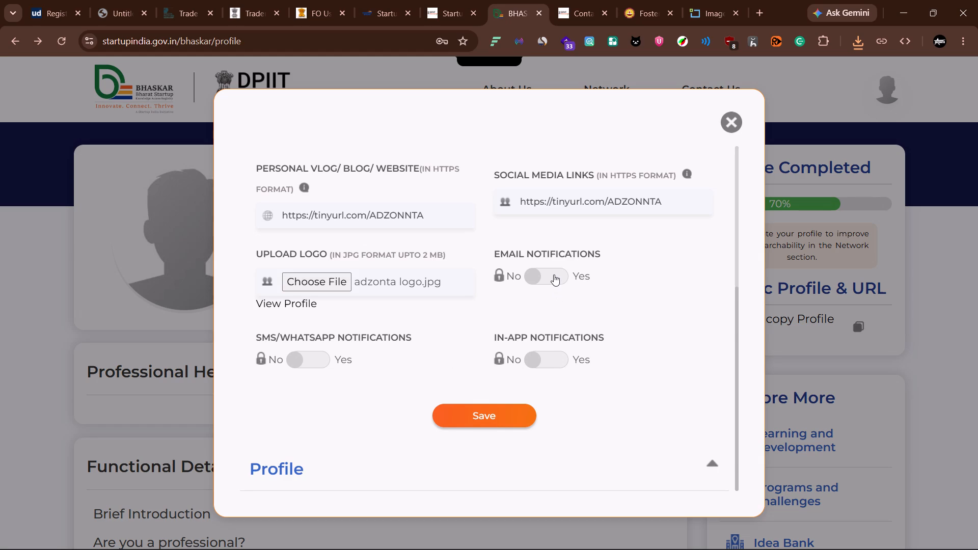
Turn on email, SMS/WhatsApp and in-app notifications and save the profile details.
left_click(554, 274)
left_click(301, 360)
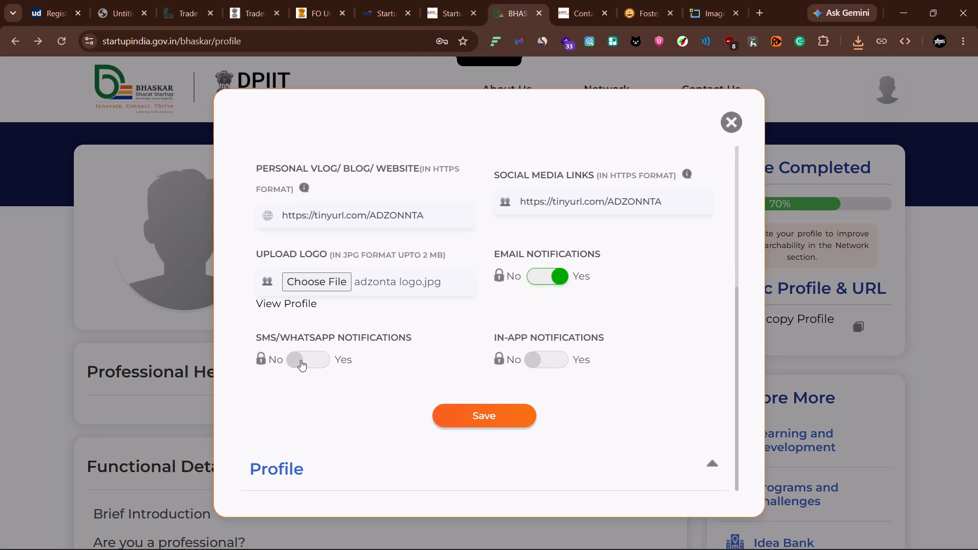
left_click(550, 359)
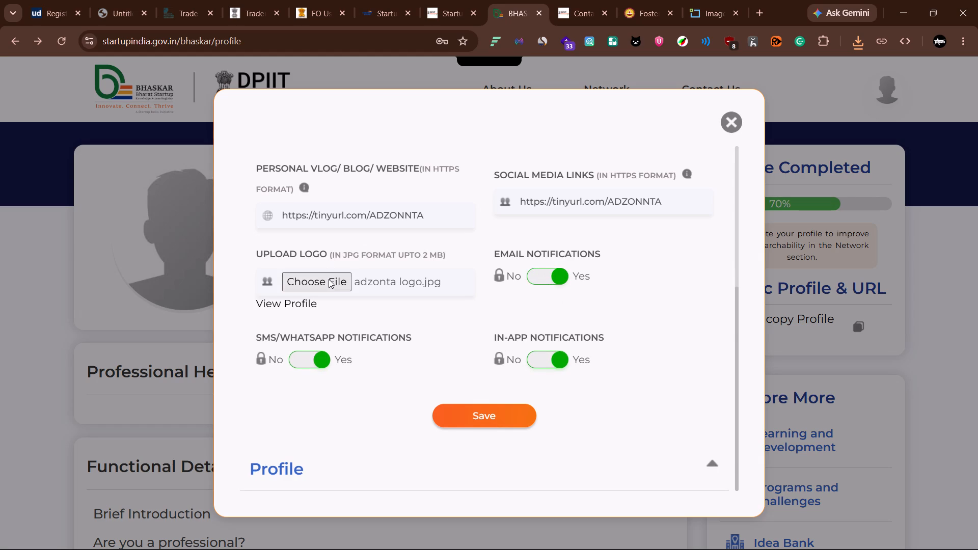
left_click(508, 414)
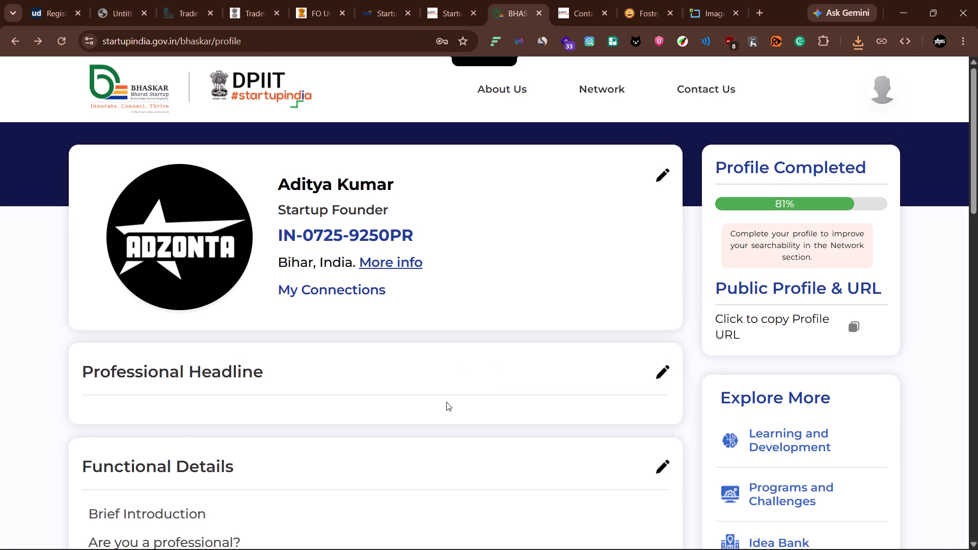
Reopen the profile's contact details, enter the secondary phone number, and fill Address 1, 2 and 3 with the city name.
left_click(663, 178)
scroll(508, 377, "down", 1)
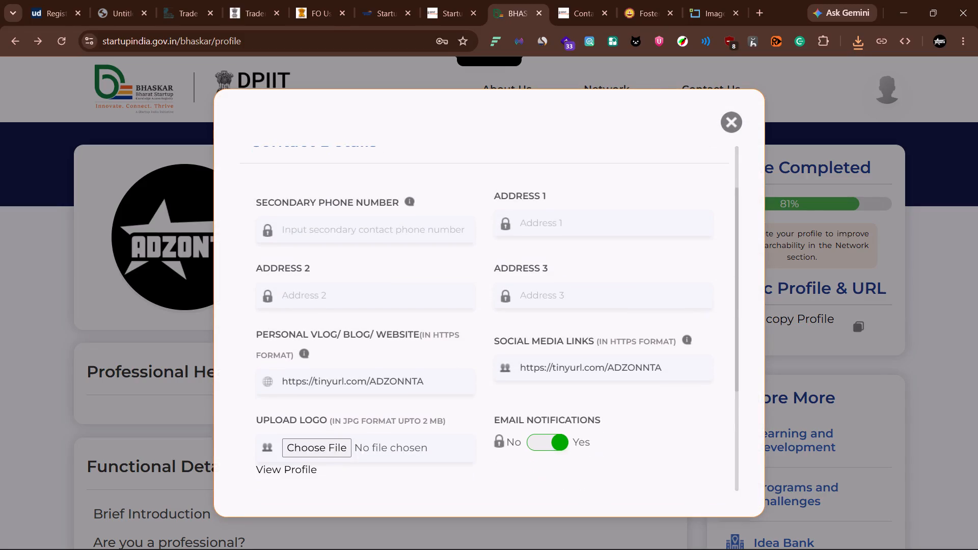
scroll(508, 377, "down", 1)
left_click(396, 236)
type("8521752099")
left_click(579, 234)
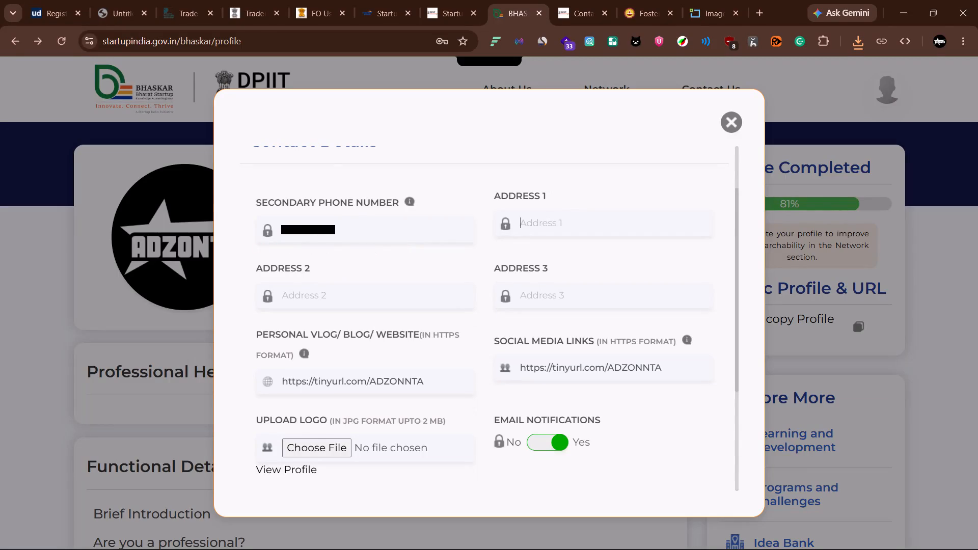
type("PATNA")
left_click(449, 286)
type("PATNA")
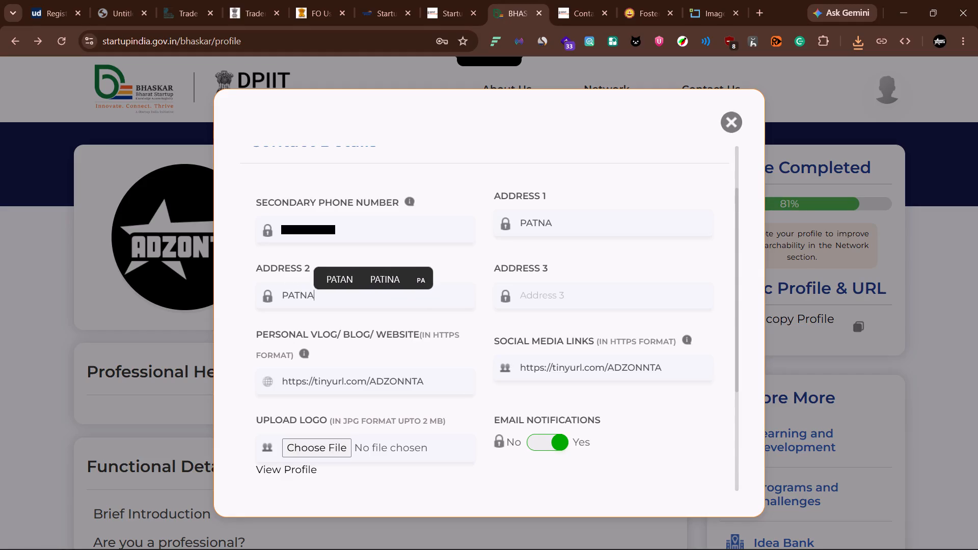
left_click(593, 299)
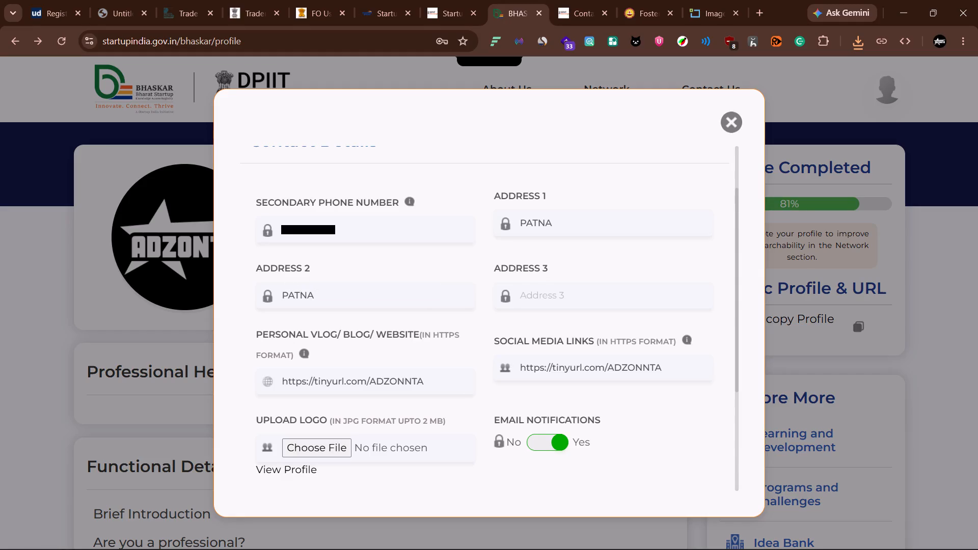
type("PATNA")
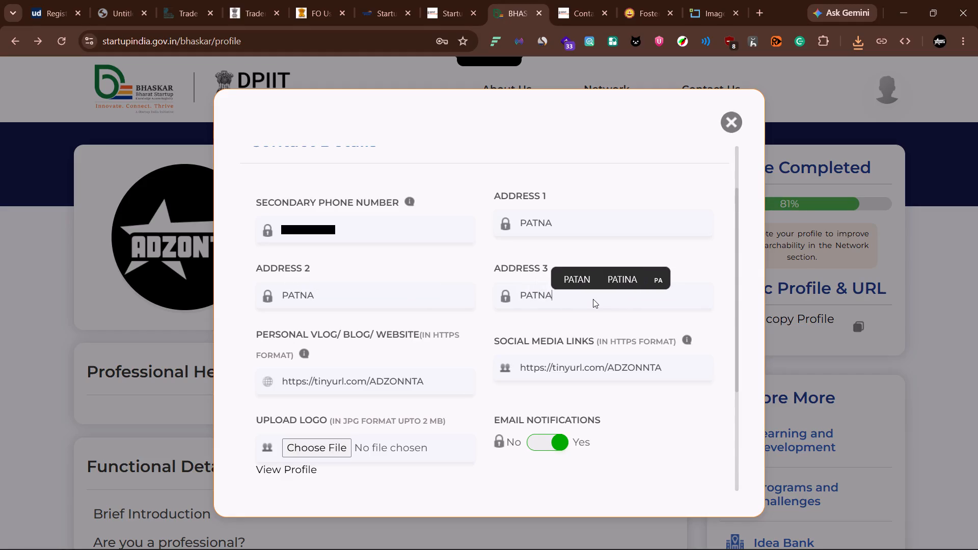
Attach the adzonta logo JPG from Downloads again as the logo and save the contact details.
scroll(523, 413, "down", 3)
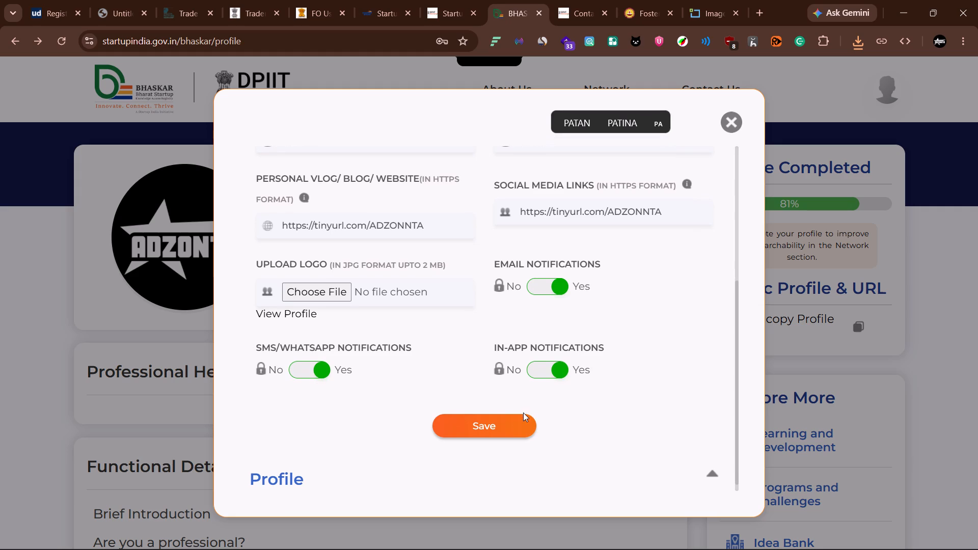
left_click(311, 287)
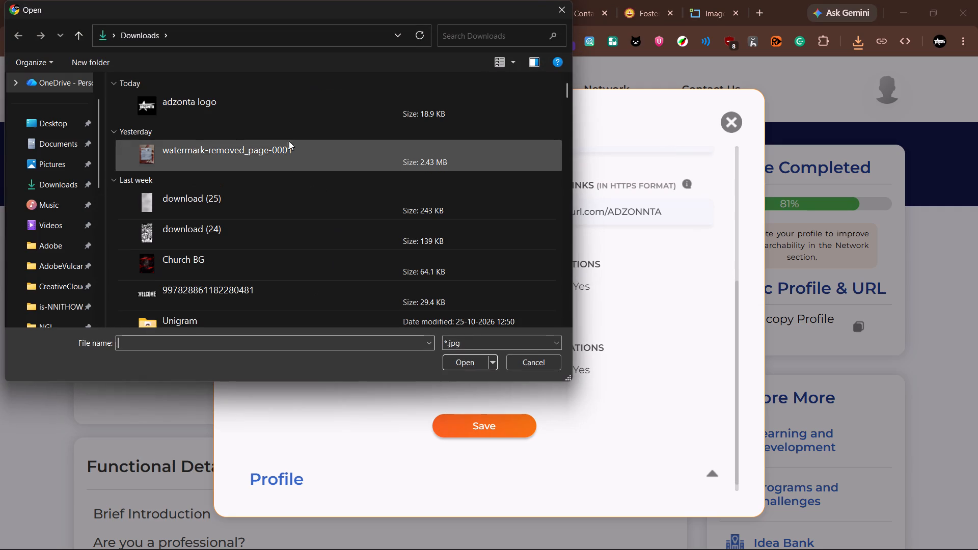
left_click(287, 113)
left_click(461, 364)
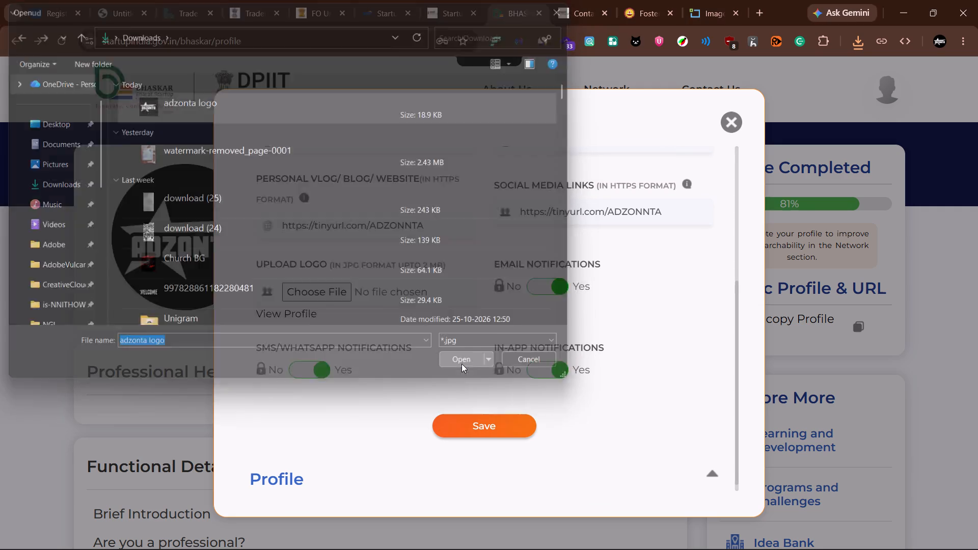
left_click(501, 429)
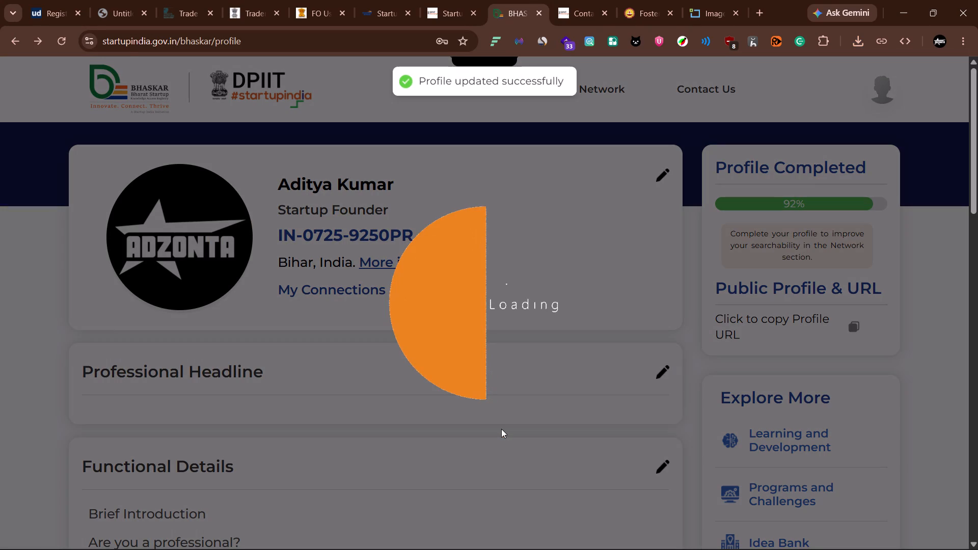
Enter the founder's full name as the Professional Headline and save it.
scroll(501, 429, "down", 2)
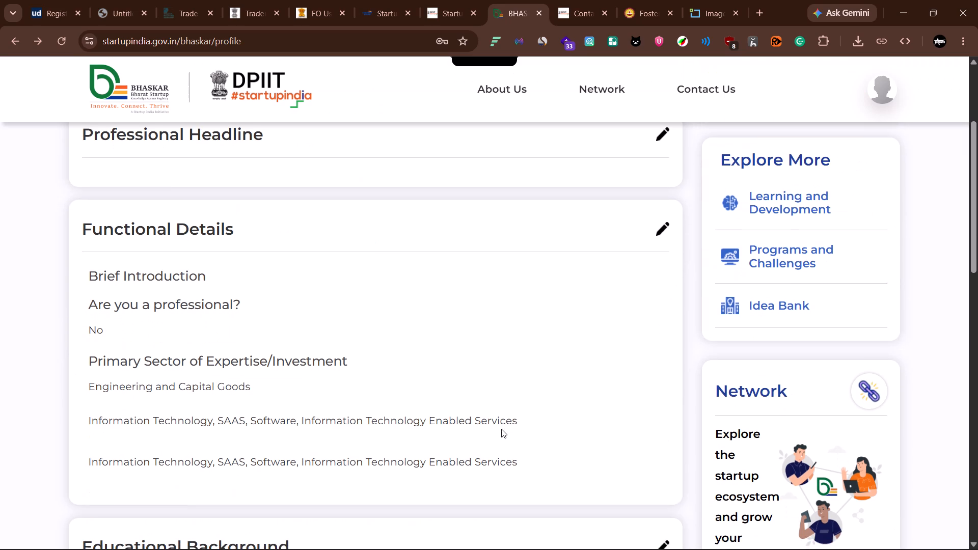
scroll(501, 429, "up", 1)
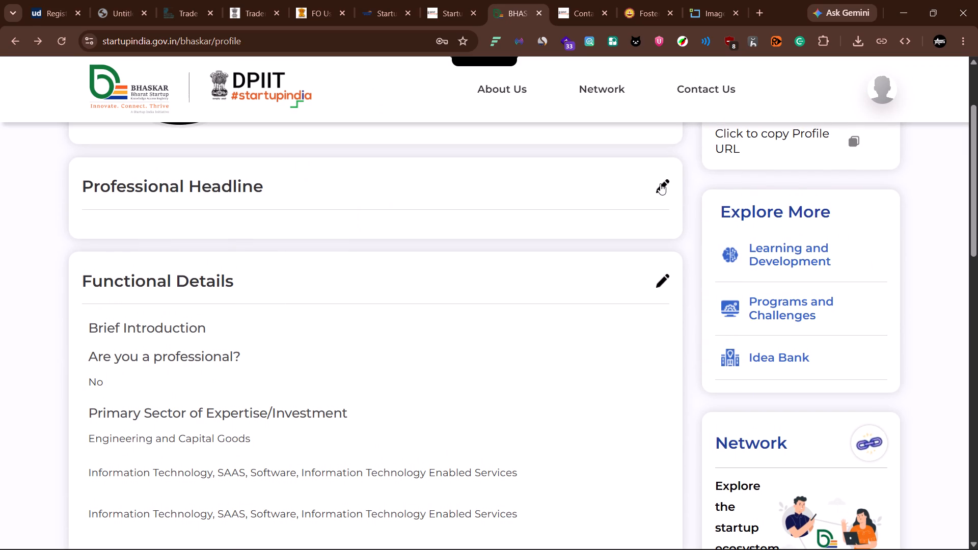
left_click(660, 183)
left_click(375, 255)
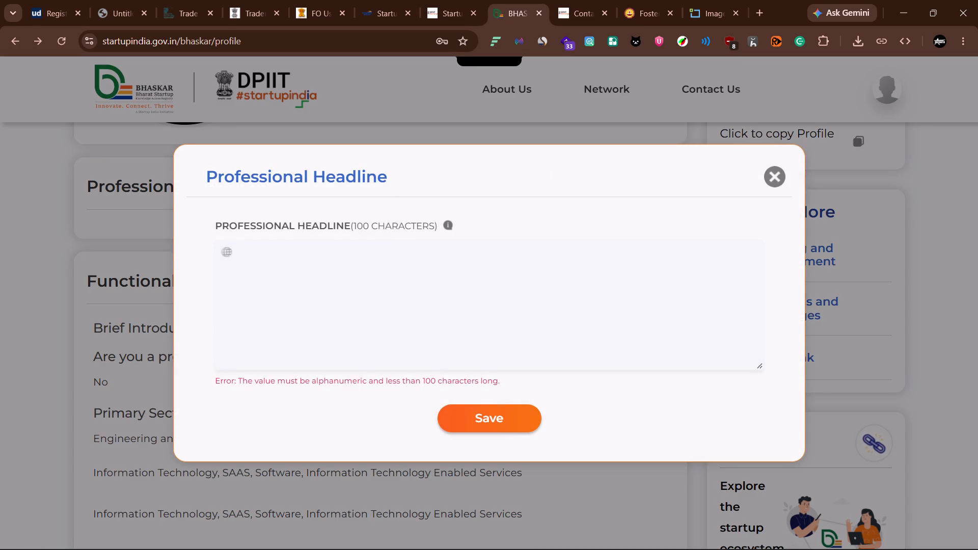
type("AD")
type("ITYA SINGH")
left_click(487, 407)
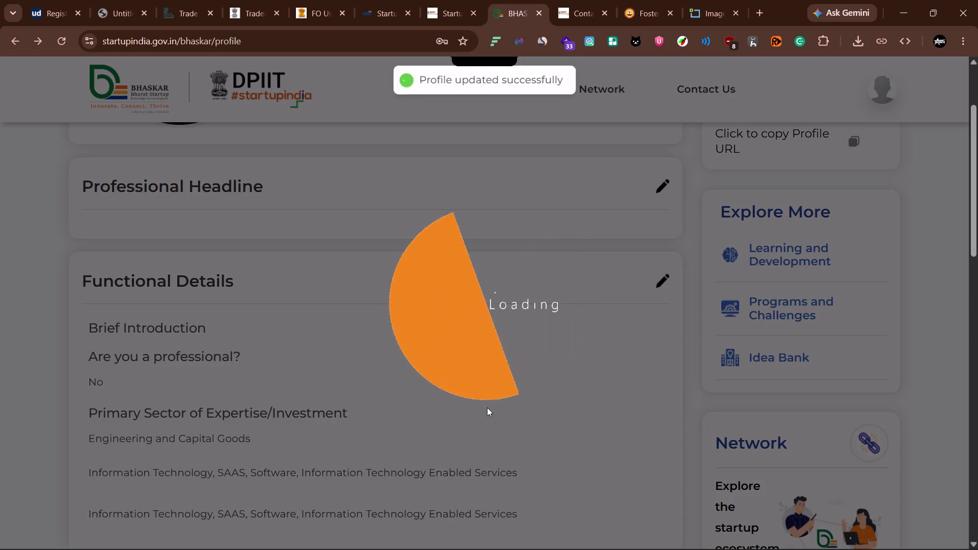
In Functional Details, enter the founder's name followed by "FOUNDER & CEO" as the brief introduction and try to save it.
scroll(487, 407, "up", 4)
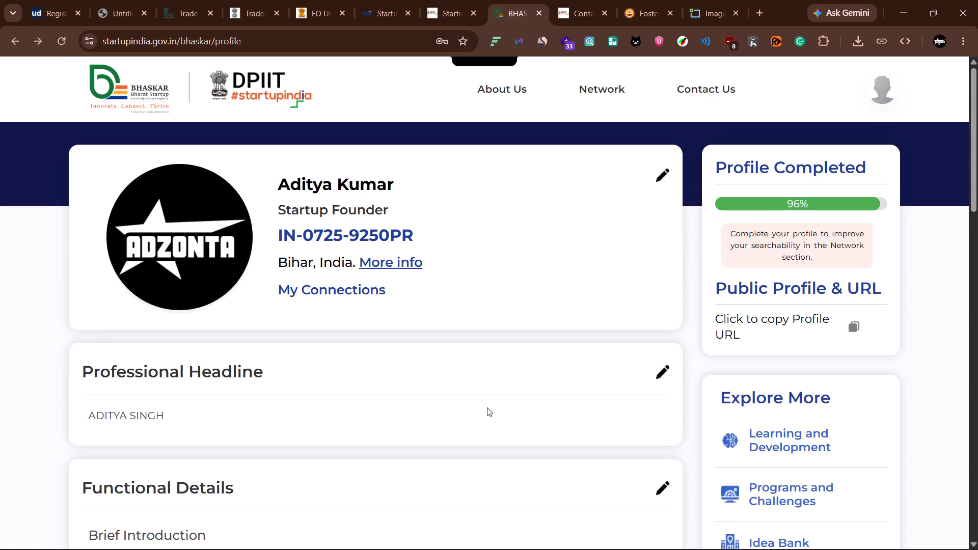
scroll(487, 407, "down", 4)
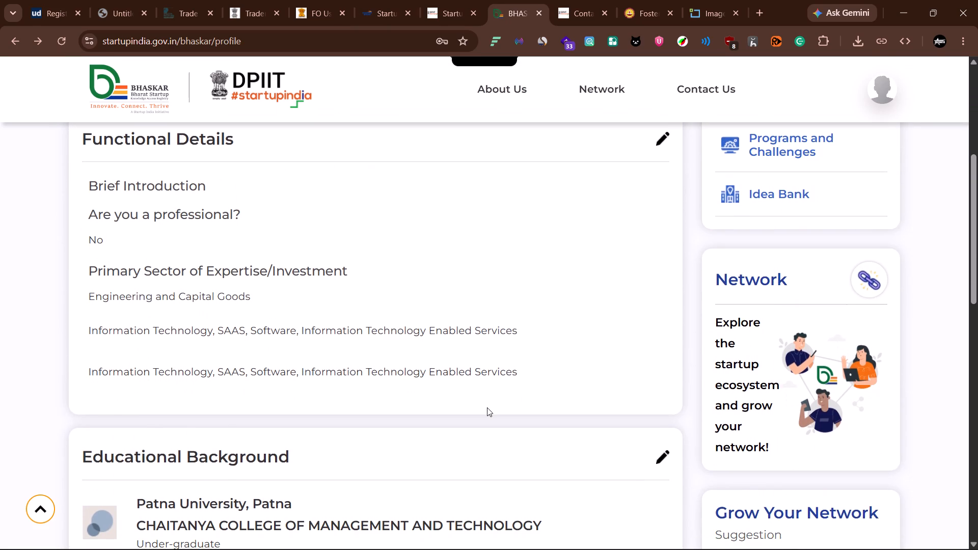
scroll(487, 407, "down", 3)
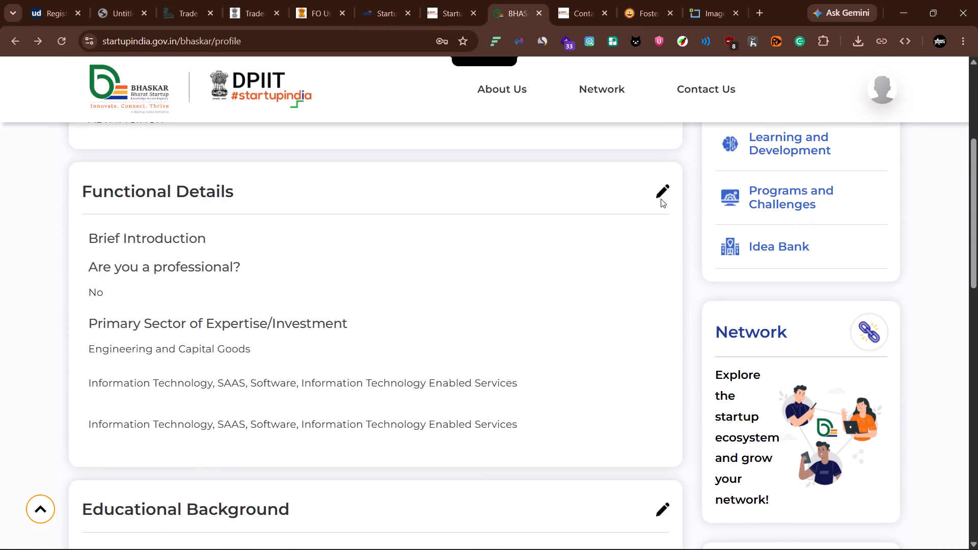
left_click(660, 202)
left_click(661, 183)
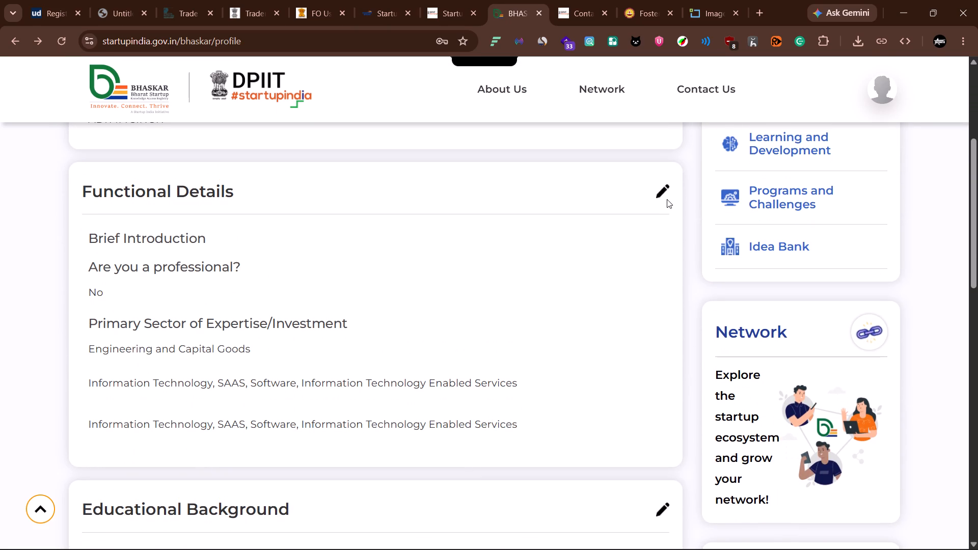
left_click(664, 195)
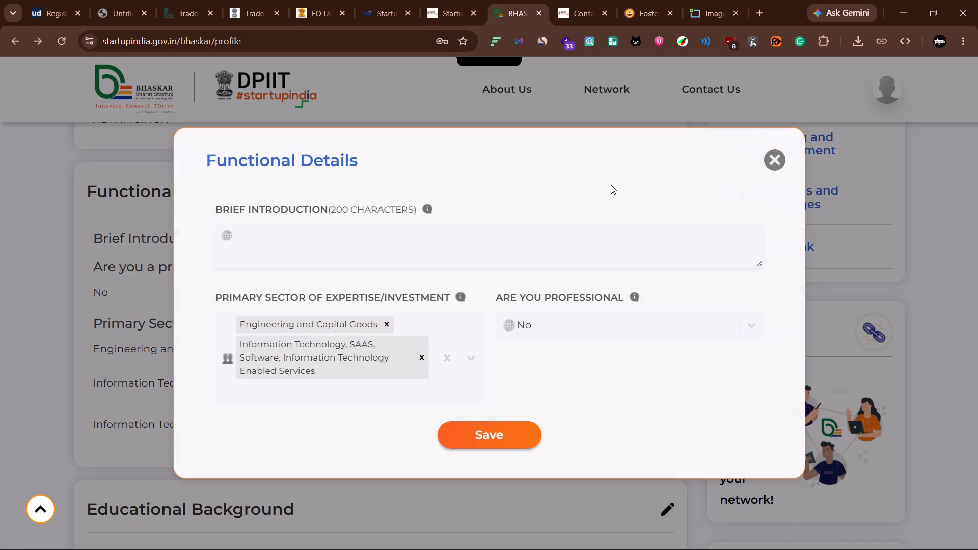
left_click(366, 236)
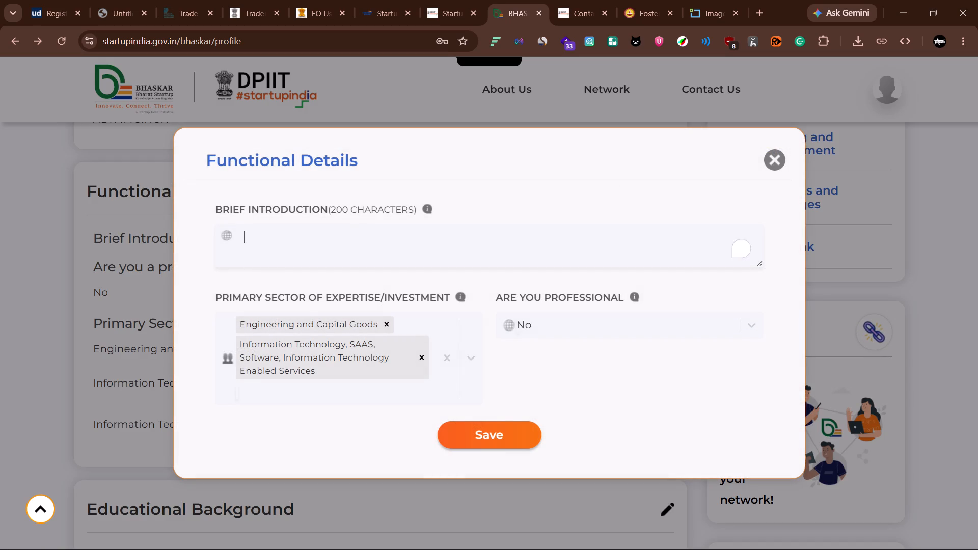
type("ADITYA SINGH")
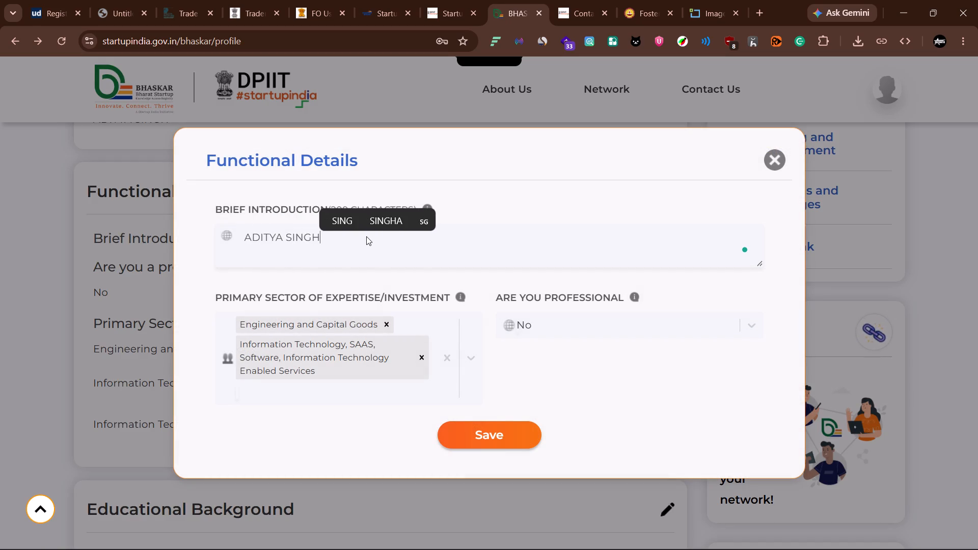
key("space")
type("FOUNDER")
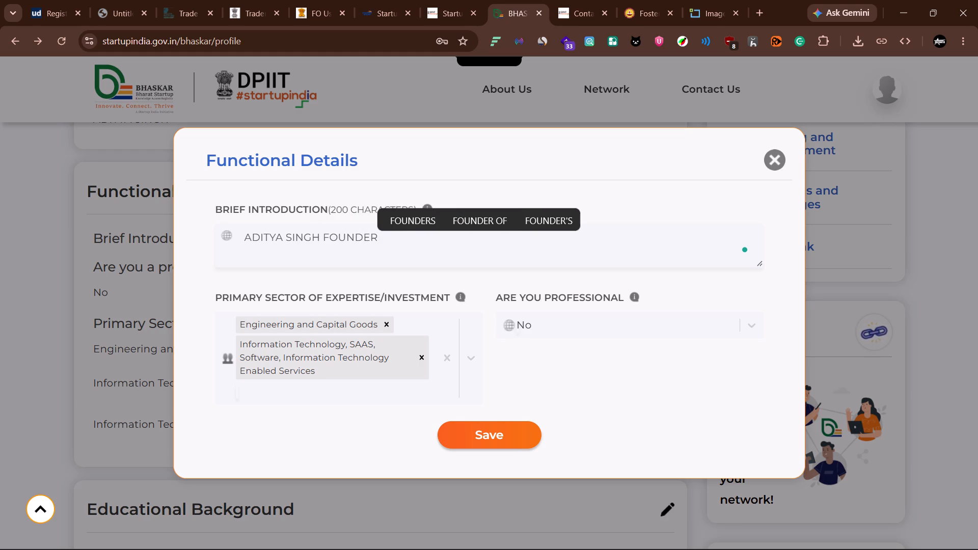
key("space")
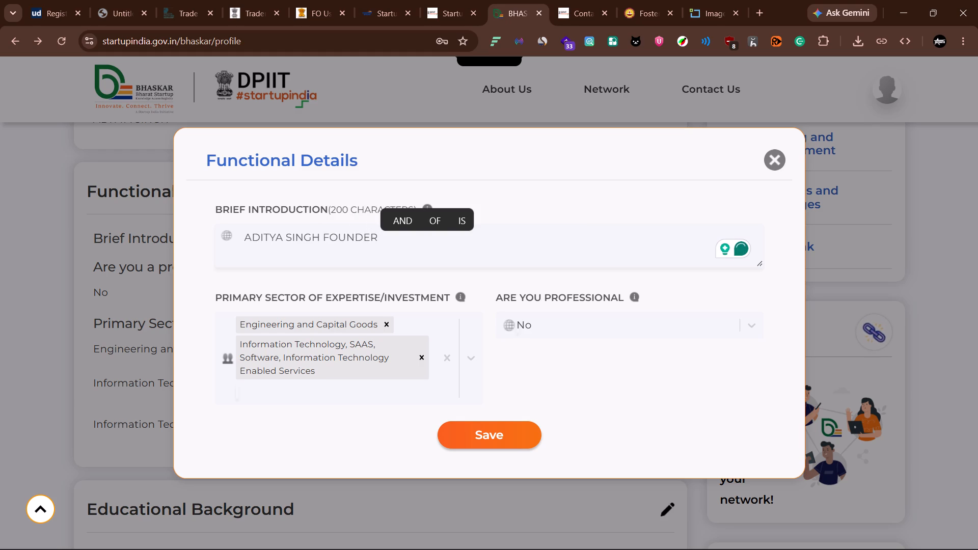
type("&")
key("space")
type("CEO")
left_click(470, 433)
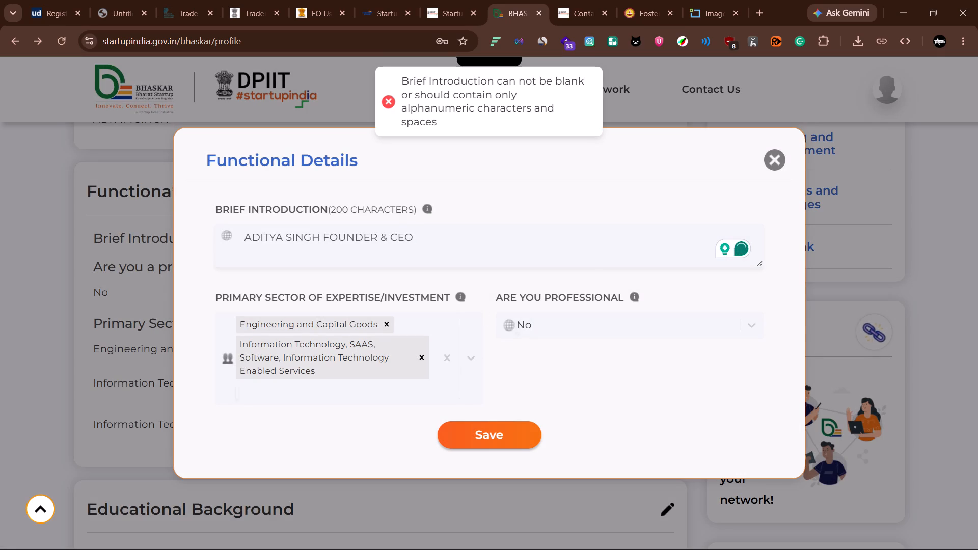
Remove the ampersand from the brief introduction and save the functional details.
left_click(385, 233)
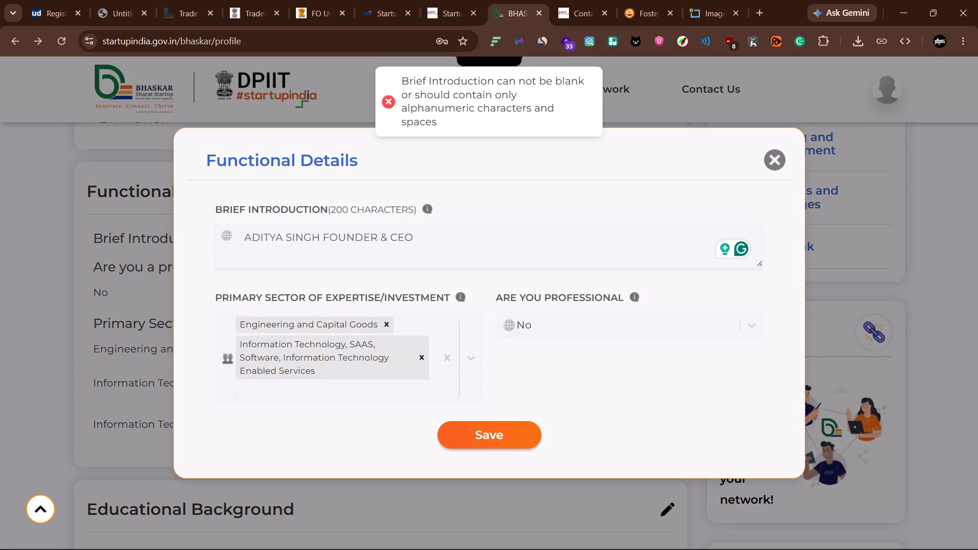
key("BackSpace")
left_click(491, 431)
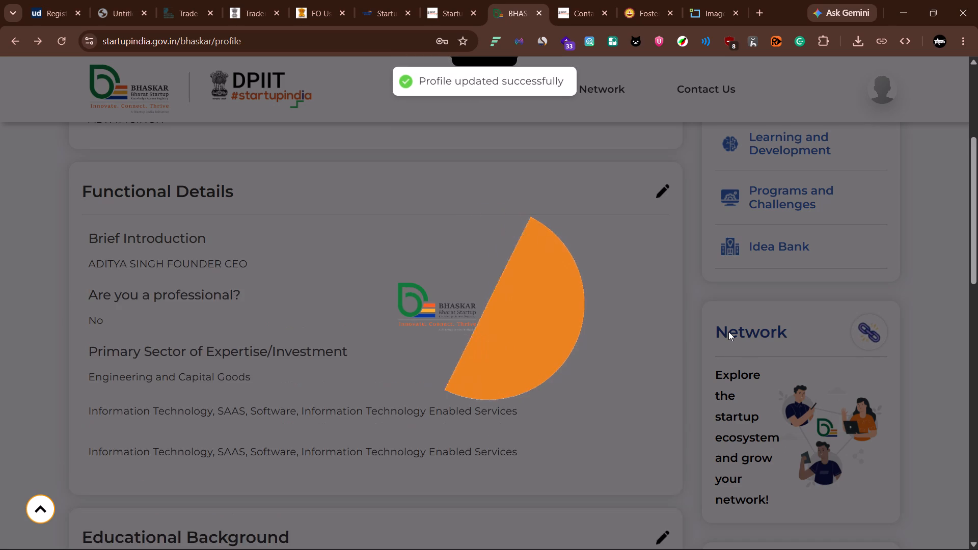
Reopen the functional details, append ADZONTA to the end of the brief introduction and save.
scroll(728, 332, "up", 5)
scroll(728, 332, "down", 1)
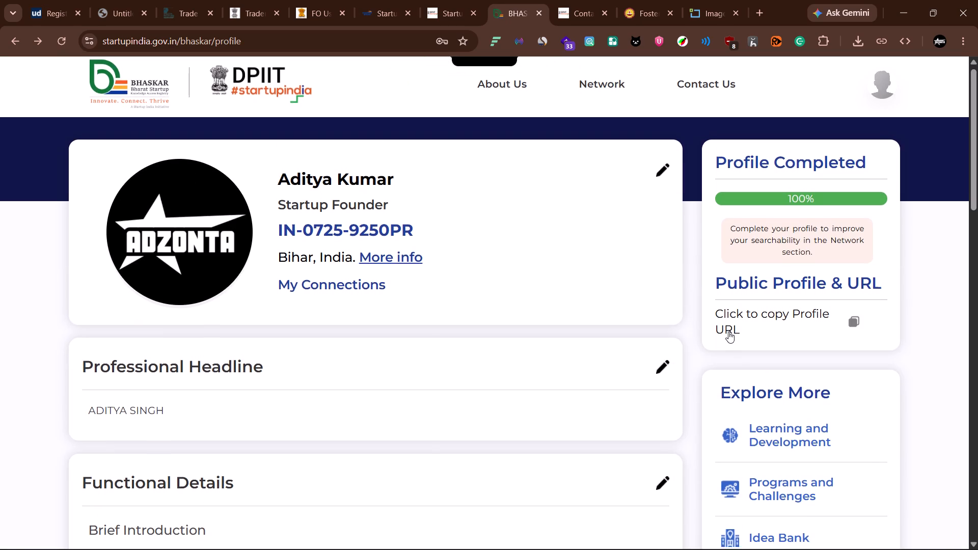
scroll(728, 332, "down", 2)
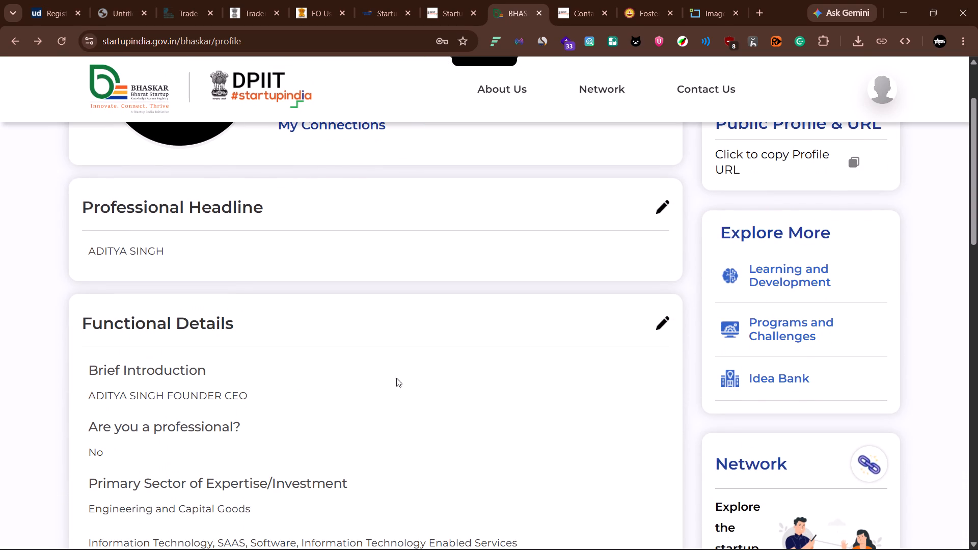
left_click(665, 327)
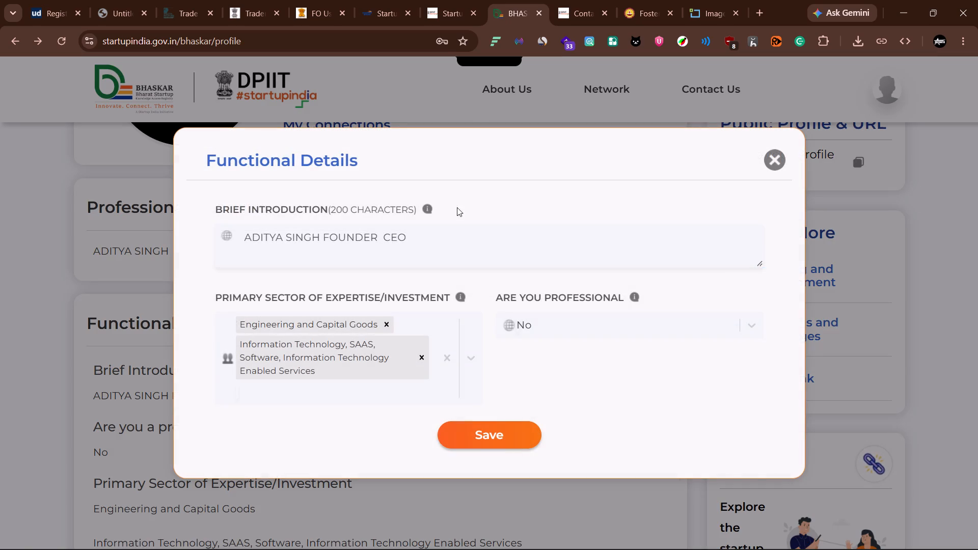
left_click(455, 236)
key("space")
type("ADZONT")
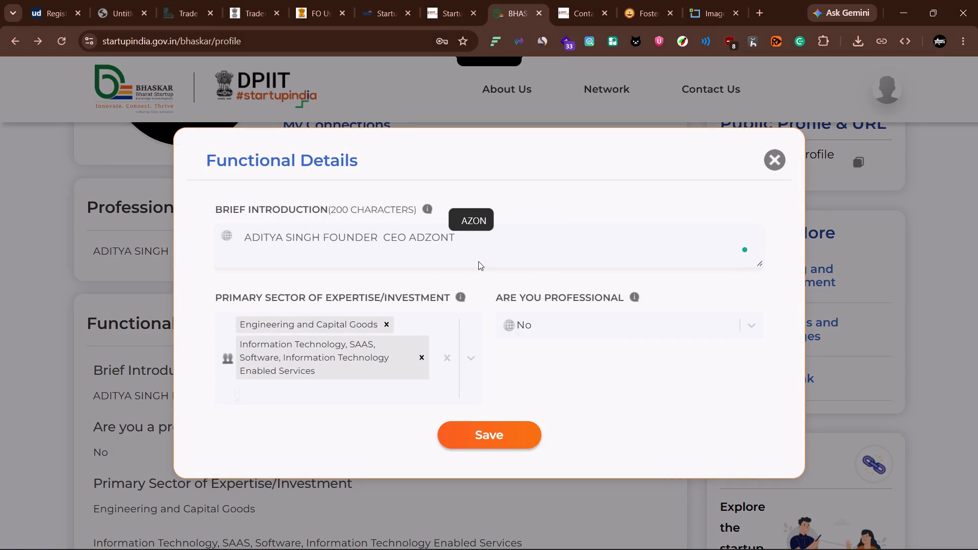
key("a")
left_click(491, 426)
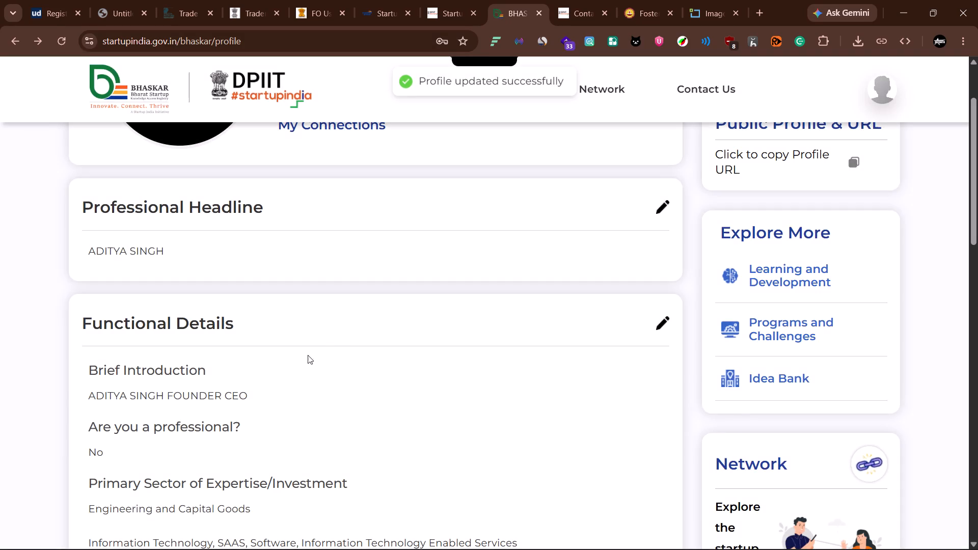
Change the professional status in the functional details to Yes and save.
left_click(665, 321)
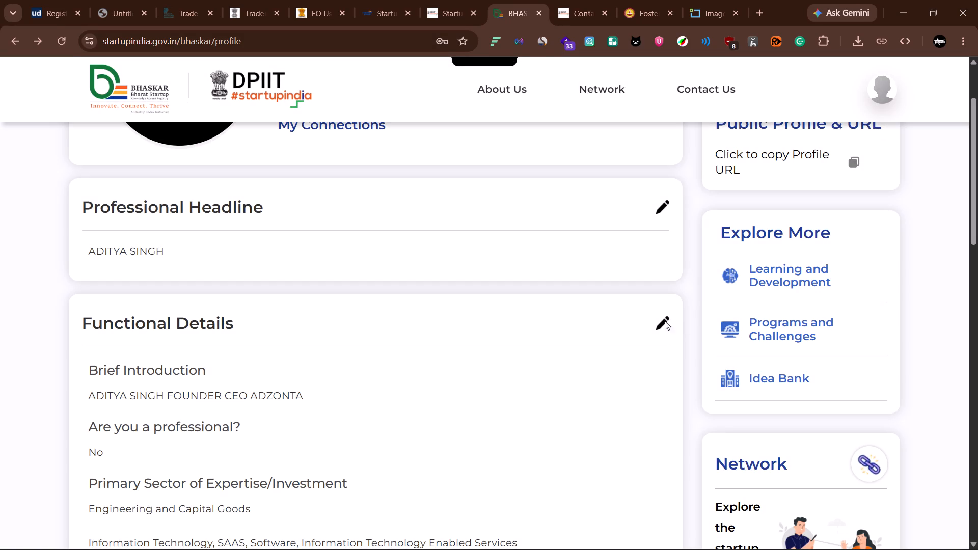
left_click(600, 340)
left_click(605, 329)
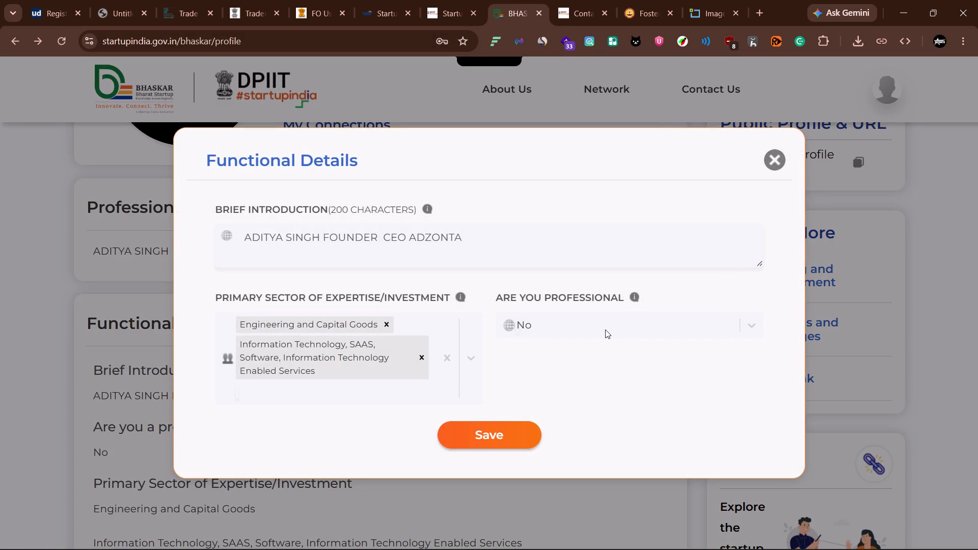
left_click(576, 367)
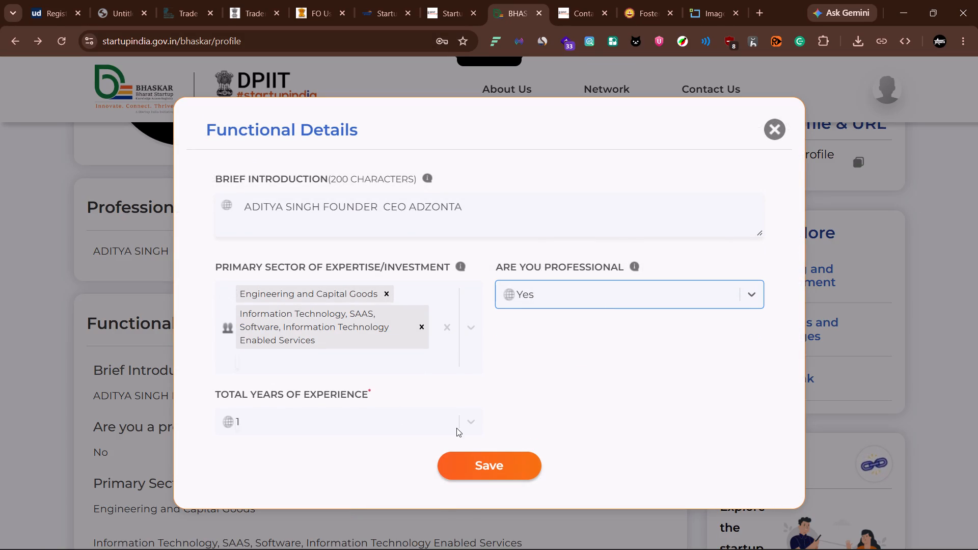
left_click(504, 456)
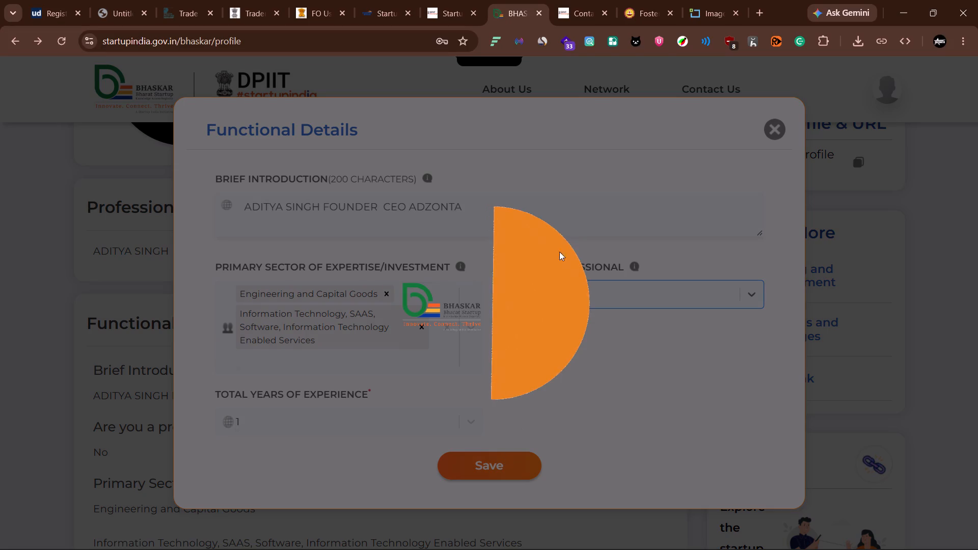
Review the profile from its completion status through education and stakeholder interests to the startup stage section.
scroll(565, 226, "up", 5)
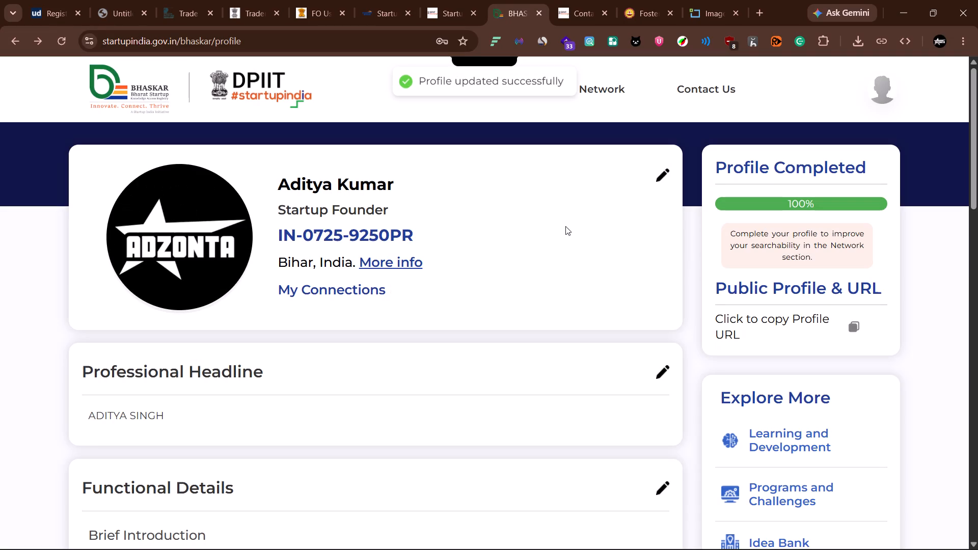
scroll(565, 226, "up", 1)
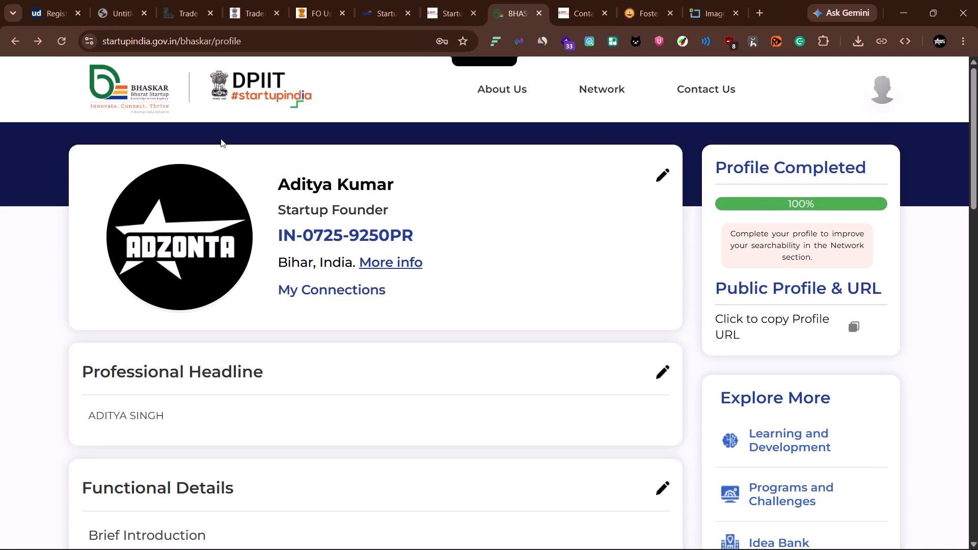
scroll(552, 387, "down", 4)
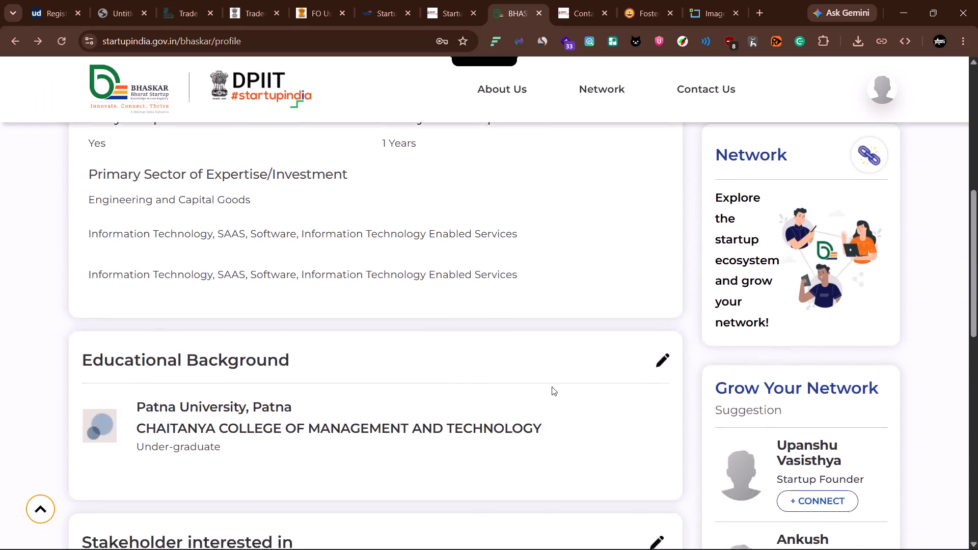
scroll(552, 387, "down", 6)
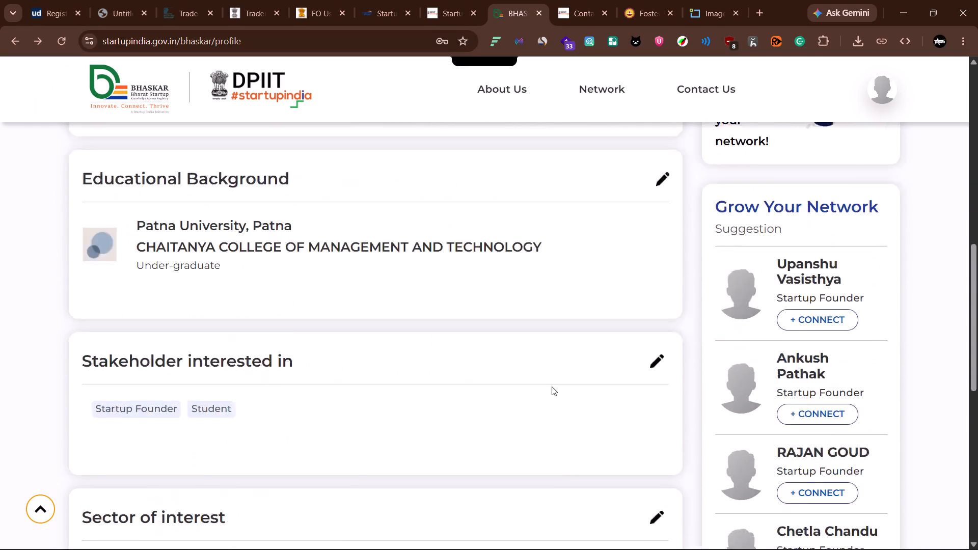
scroll(552, 387, "down", 1)
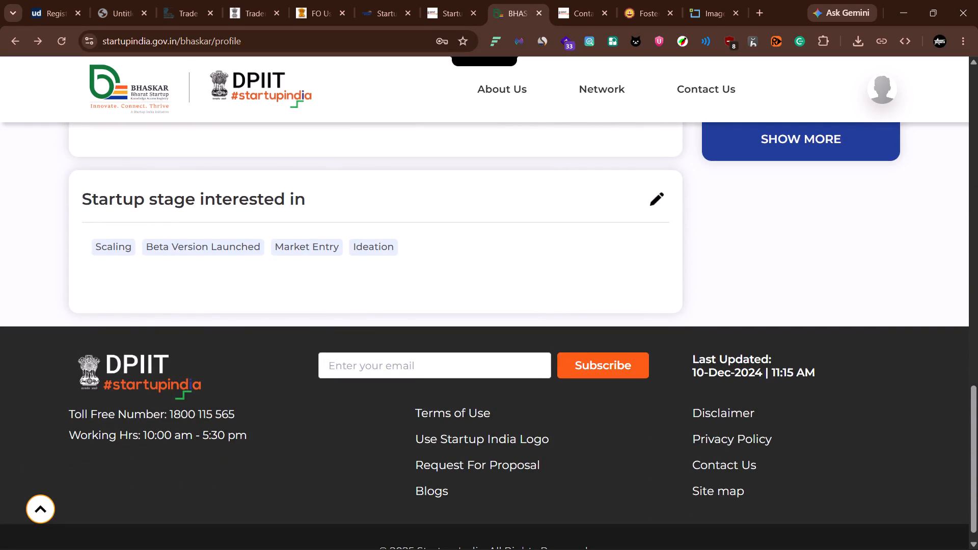
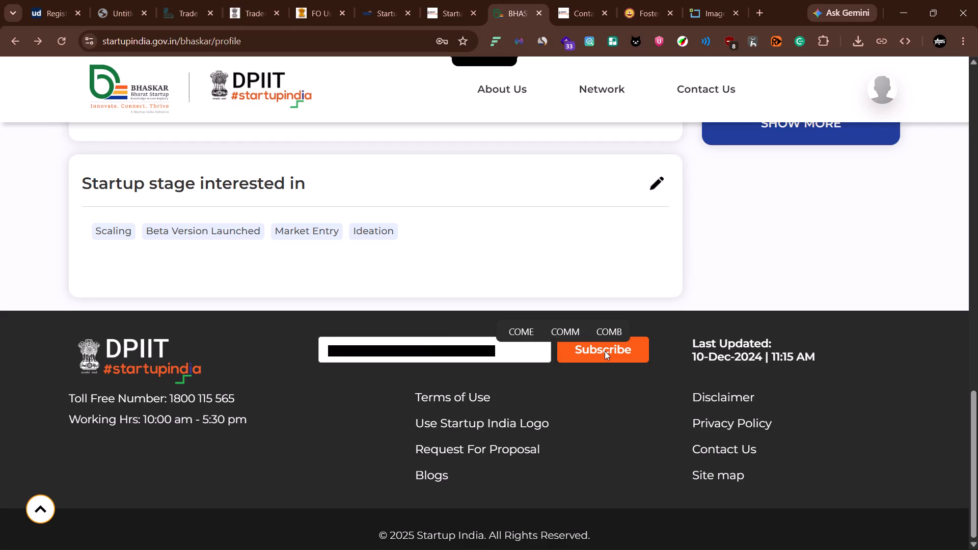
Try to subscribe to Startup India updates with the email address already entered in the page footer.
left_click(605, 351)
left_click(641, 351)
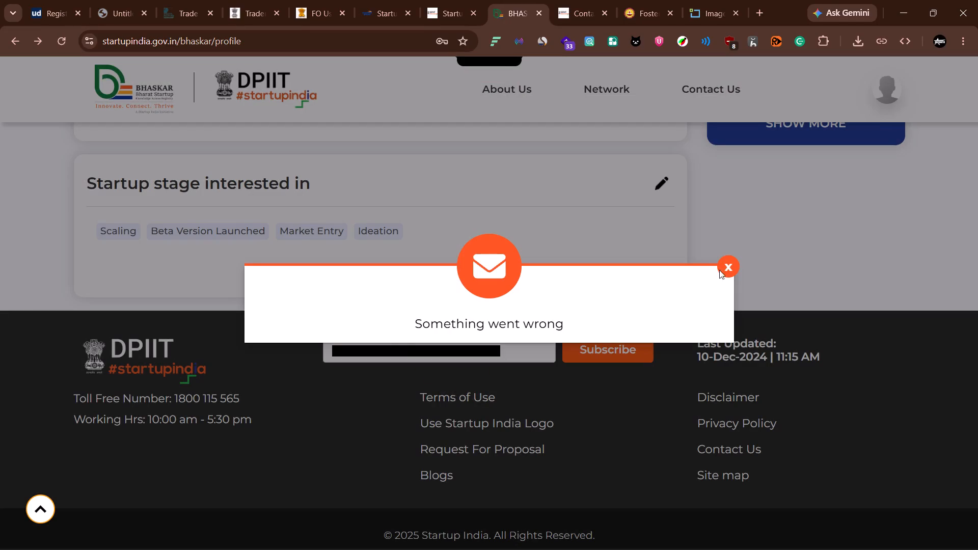